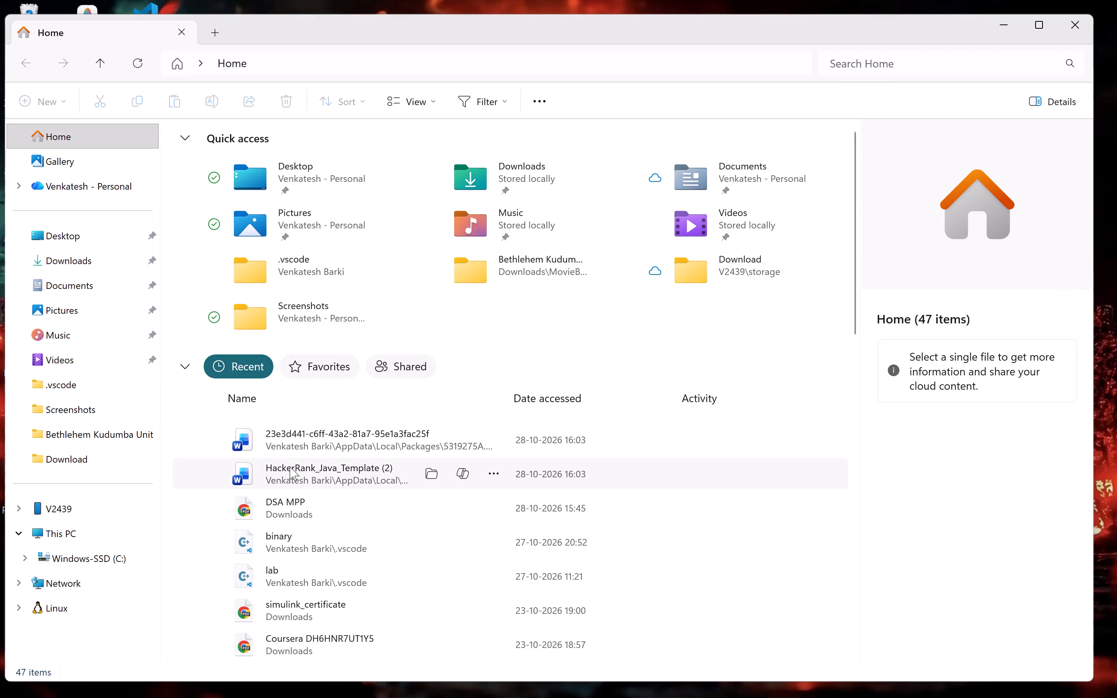
Open the recent document 23e3d441-c6ff-43a2-81a7-95e1a3fac25f to check its contents, and close it again.
{"action": "double_click", "coordinate": [291, 430]}
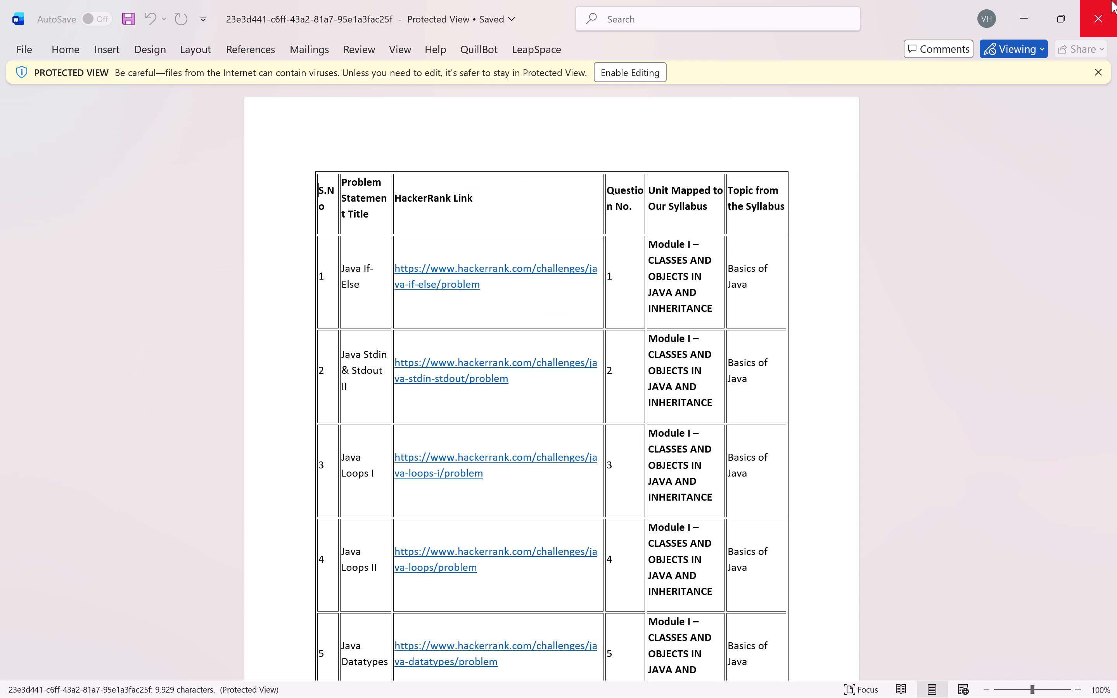
{"action": "left_click", "coordinate": [1116, 0]}
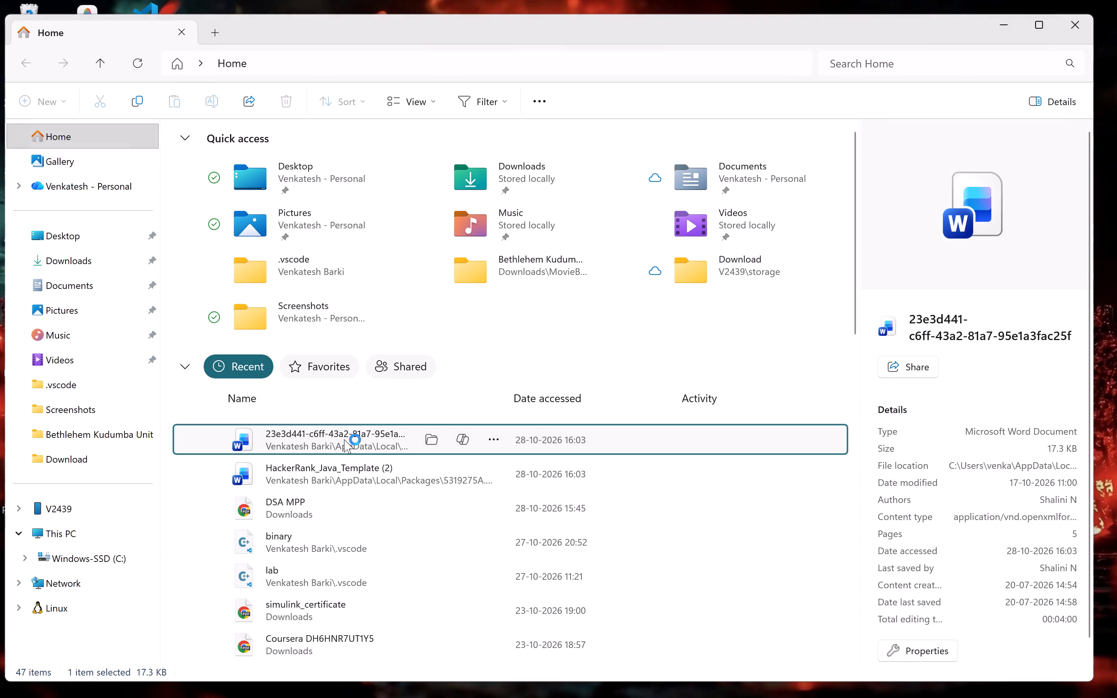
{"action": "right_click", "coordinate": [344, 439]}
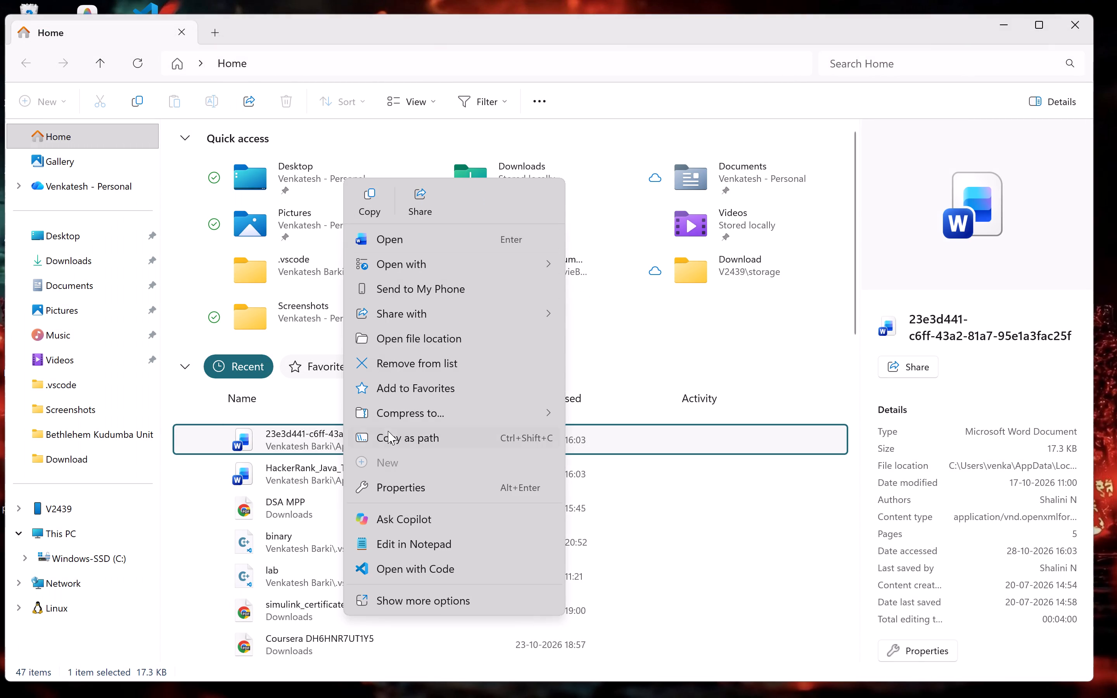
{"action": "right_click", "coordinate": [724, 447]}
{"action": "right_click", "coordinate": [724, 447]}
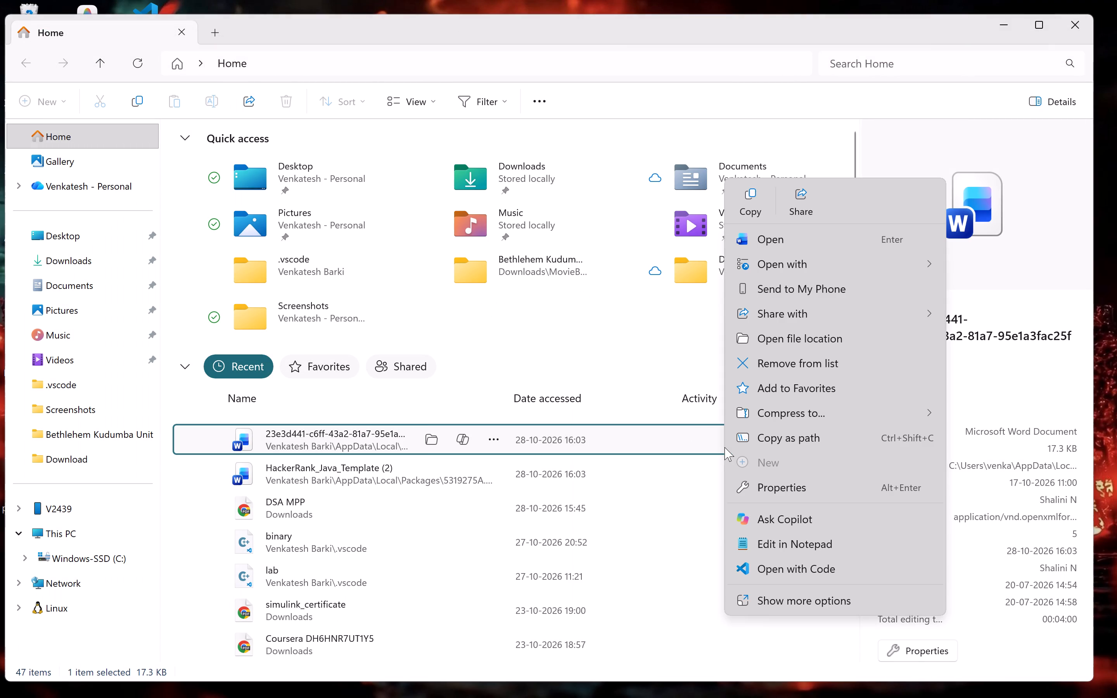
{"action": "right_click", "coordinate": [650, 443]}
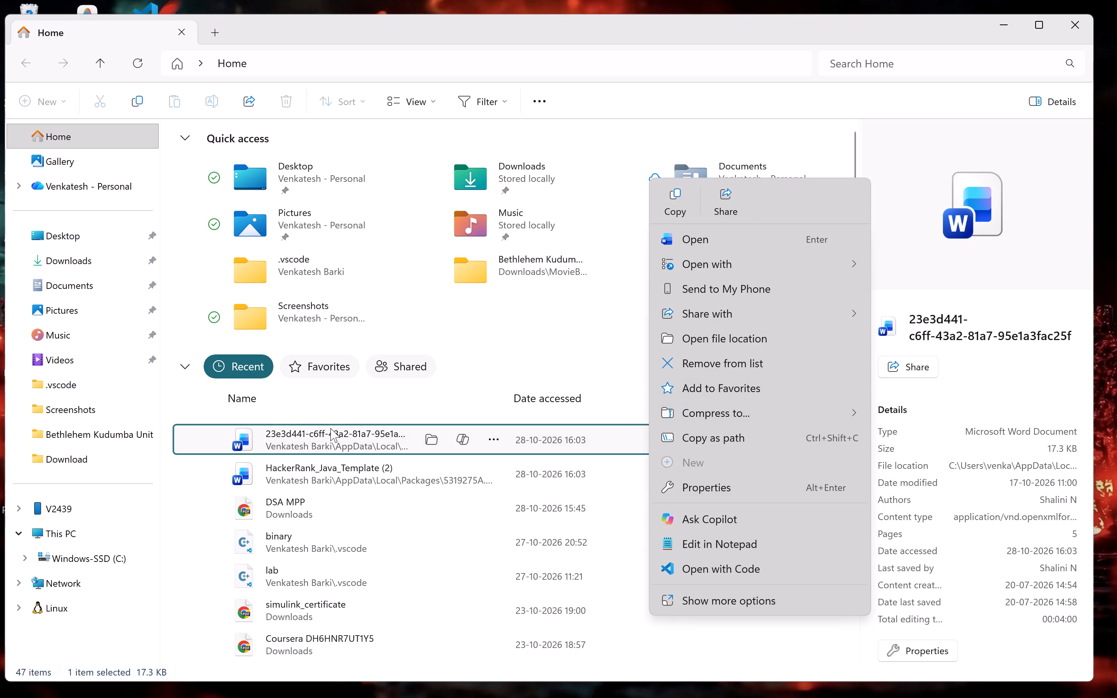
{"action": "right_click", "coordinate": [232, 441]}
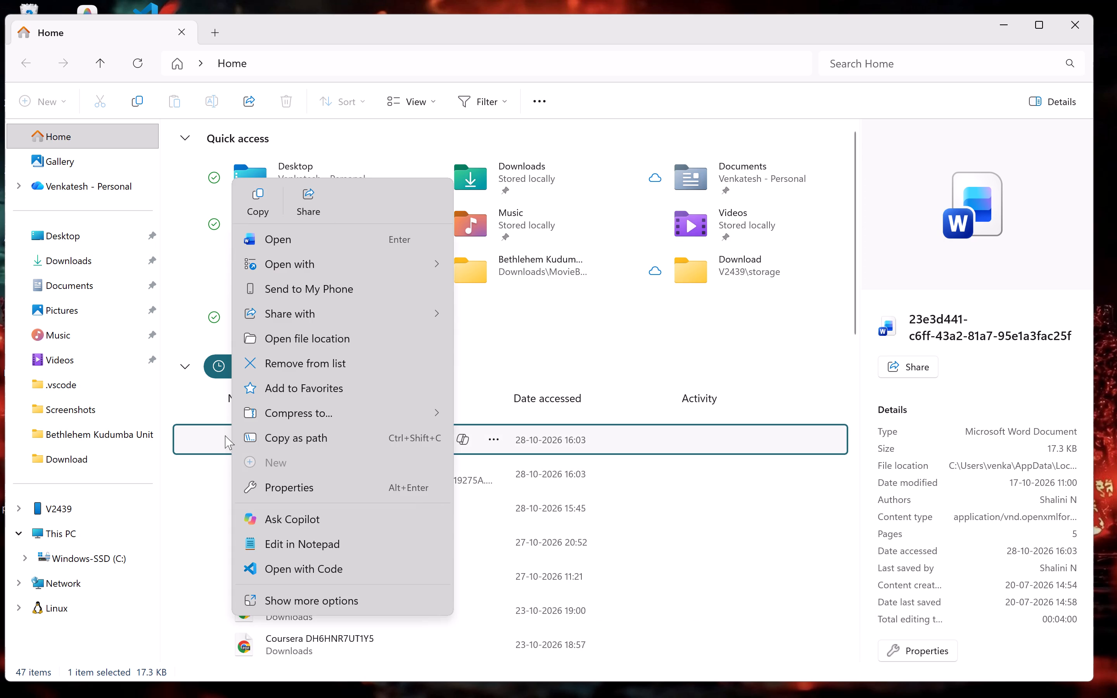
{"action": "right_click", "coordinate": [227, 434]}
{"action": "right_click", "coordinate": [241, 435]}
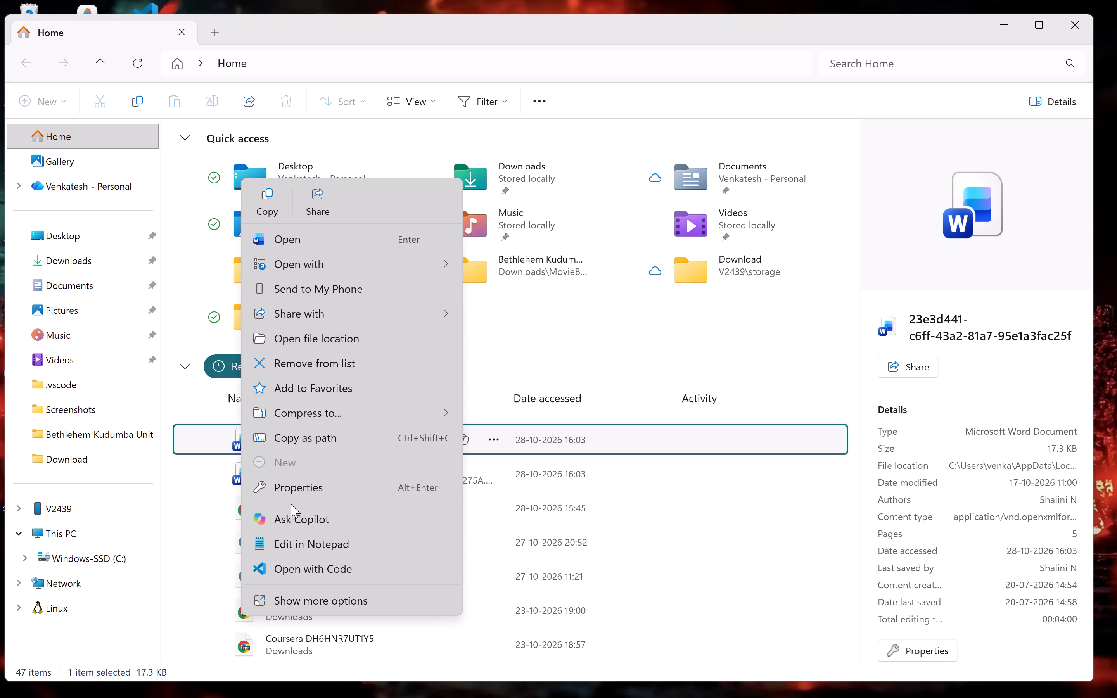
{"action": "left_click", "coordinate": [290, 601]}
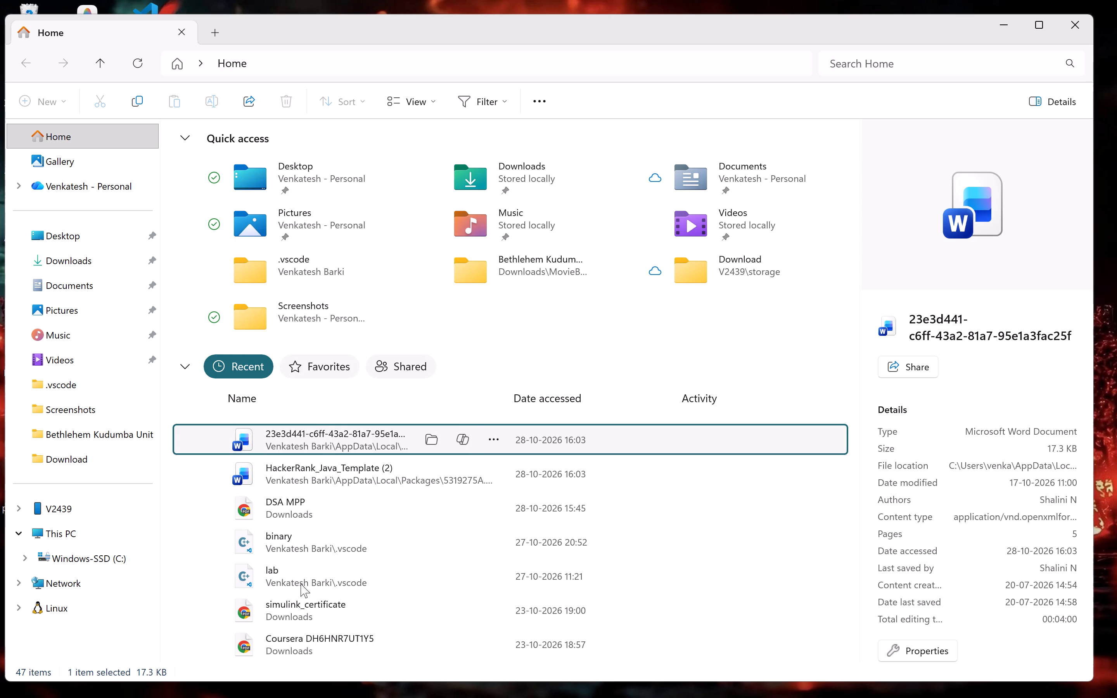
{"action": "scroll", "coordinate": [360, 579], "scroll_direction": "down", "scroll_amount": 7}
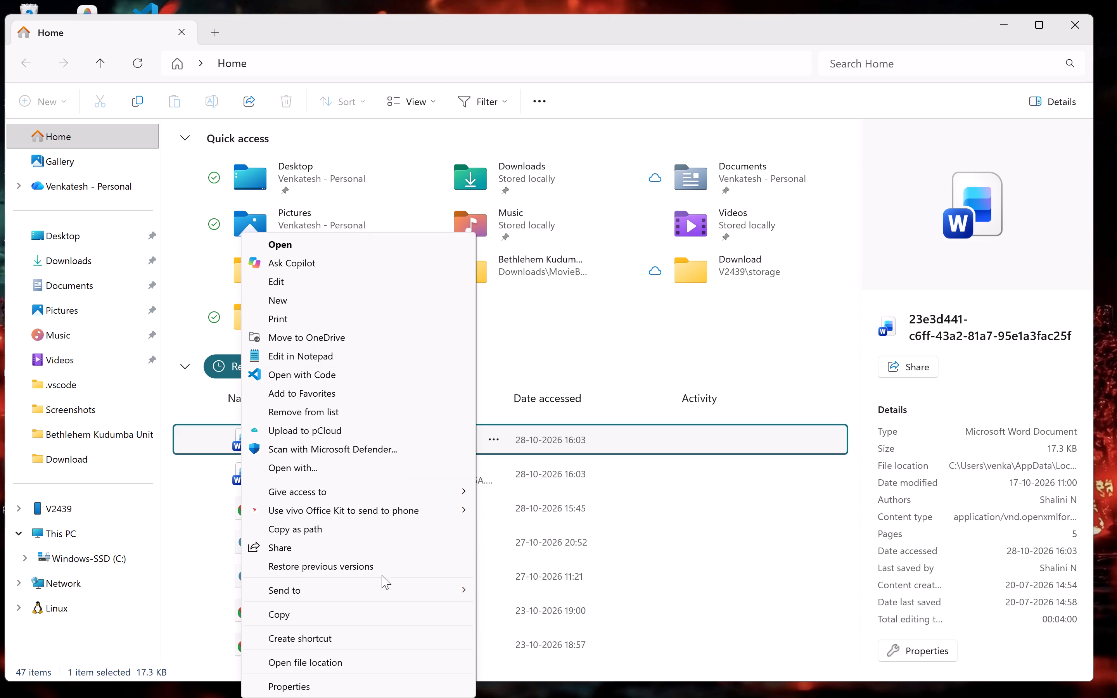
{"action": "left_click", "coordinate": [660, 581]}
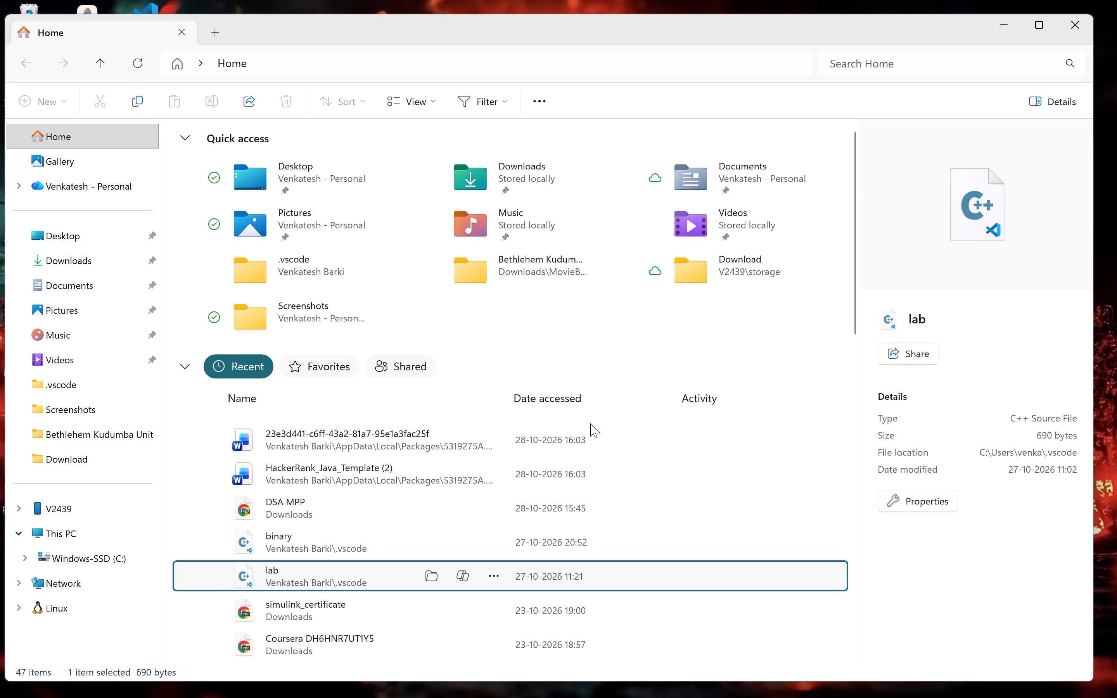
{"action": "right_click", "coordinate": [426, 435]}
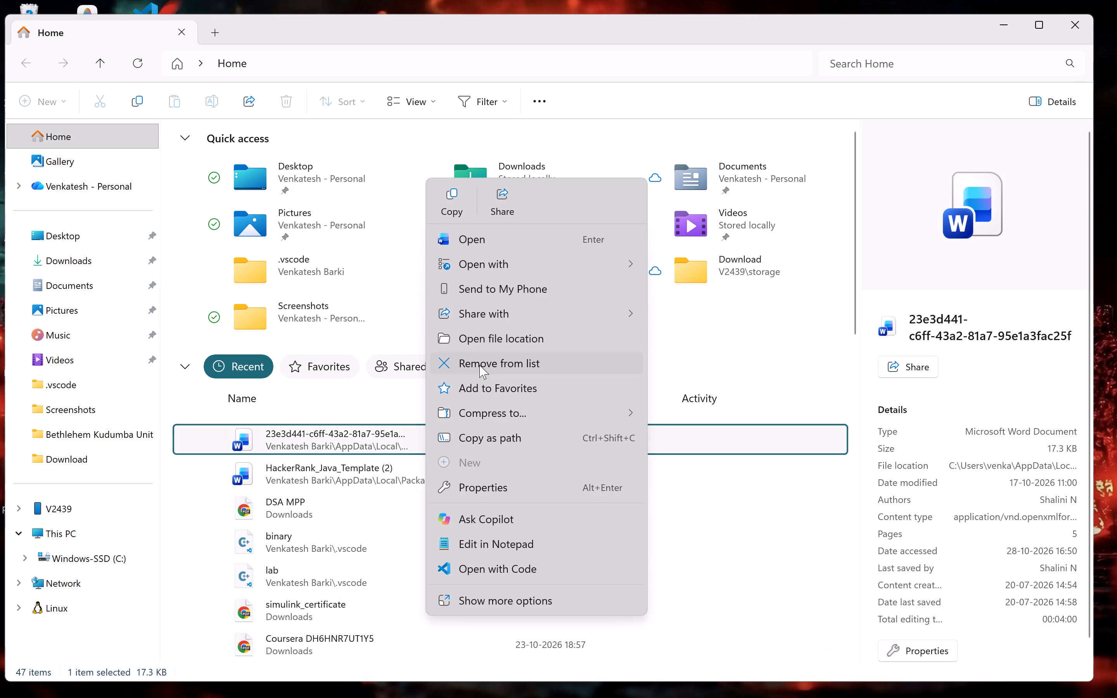
Open the recent document HackerRank_Java_Template (2) in Word.
{"action": "double_click", "coordinate": [358, 478]}
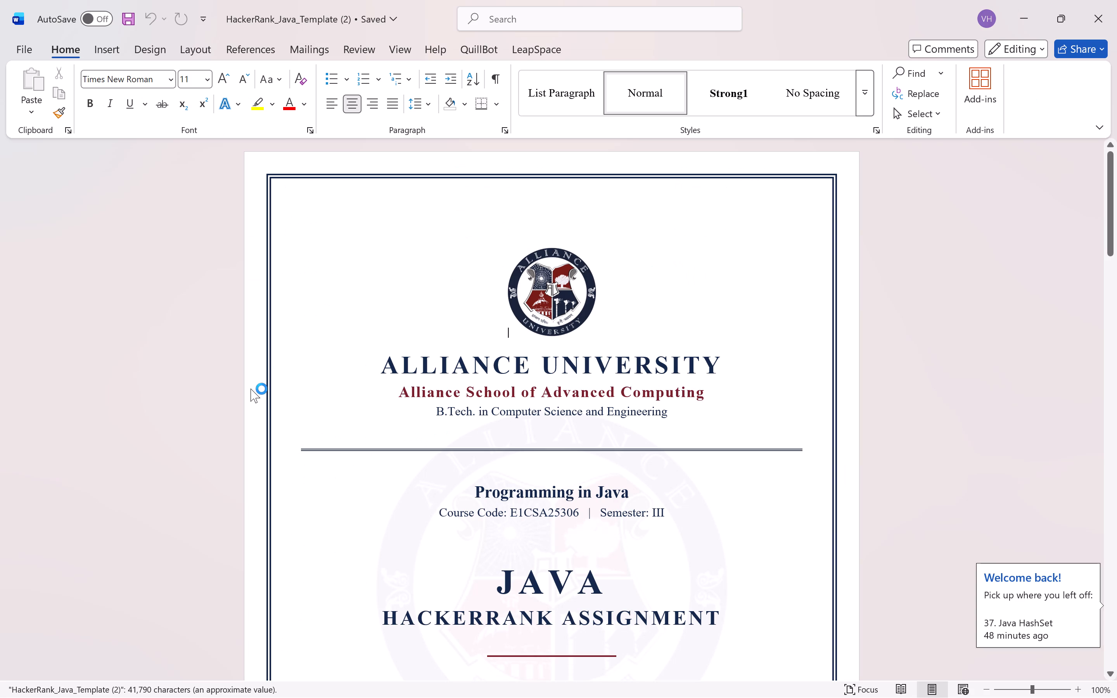
Look through the Java HackerRank assignment for the question with code filled in but no screenshot of passed test cases.
{"action": "scroll", "coordinate": [631, 517], "scroll_direction": "down", "scroll_amount": 2}
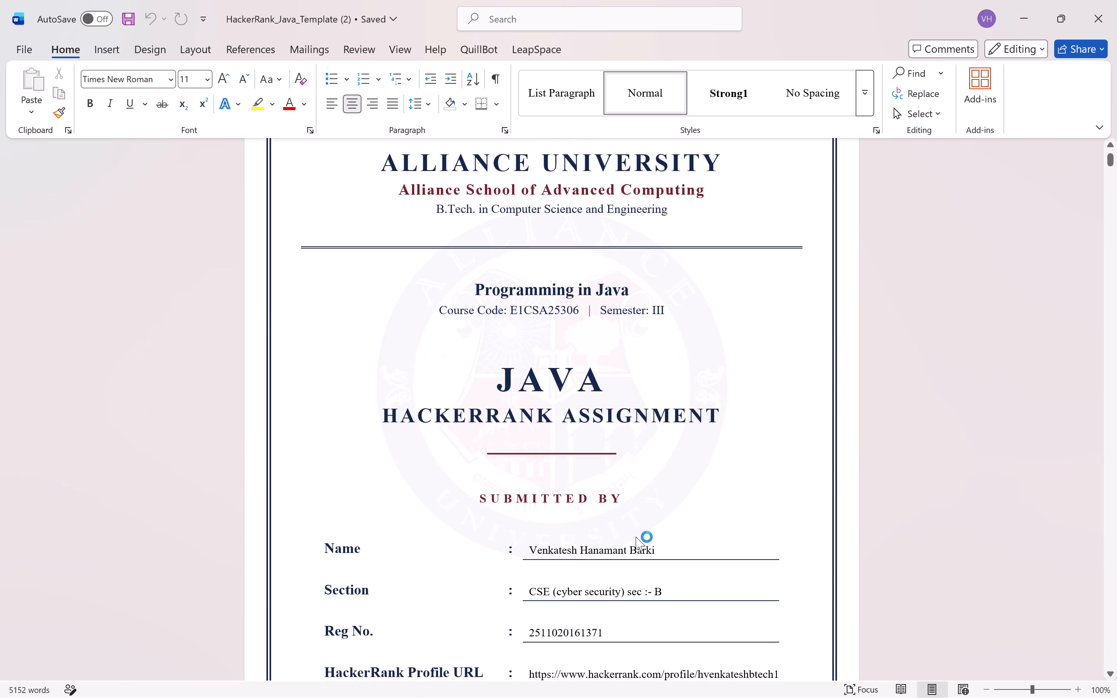
{"action": "scroll", "coordinate": [636, 537], "scroll_direction": "down", "scroll_amount": 15}
{"action": "scroll", "coordinate": [636, 537], "scroll_direction": "down", "scroll_amount": 11}
{"action": "scroll", "coordinate": [636, 537], "scroll_direction": "down", "scroll_amount": 11}
{"action": "scroll", "coordinate": [636, 537], "scroll_direction": "down", "scroll_amount": 13}
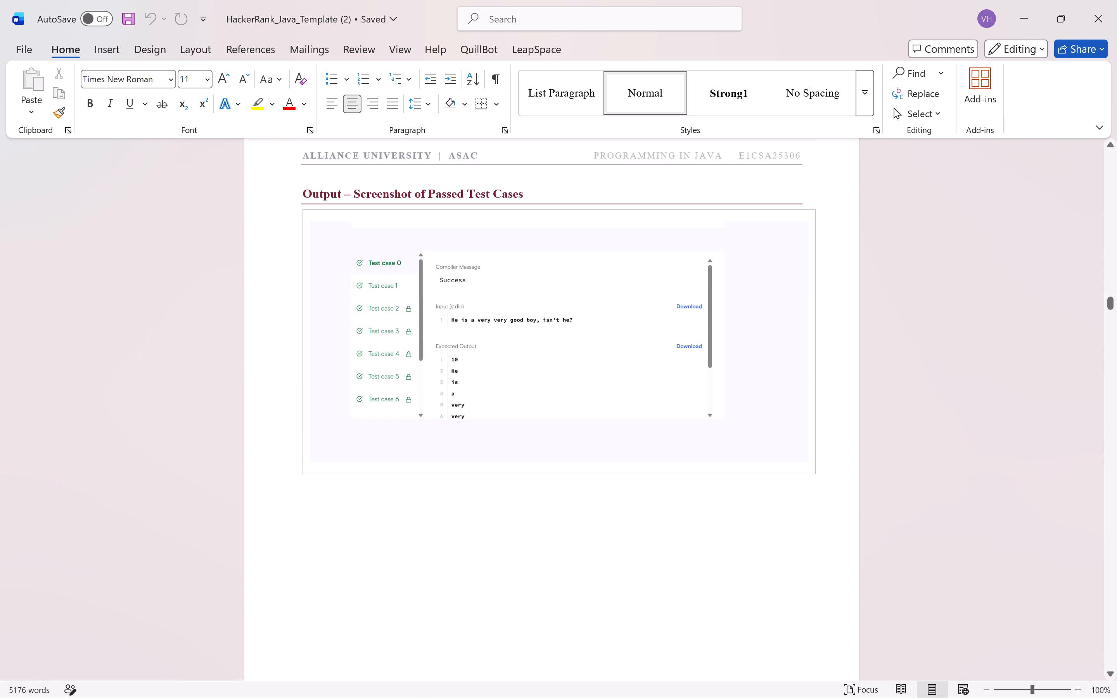
{"action": "left_click_drag", "start_coordinate": [1109, 306], "coordinate": [1113, 482]}
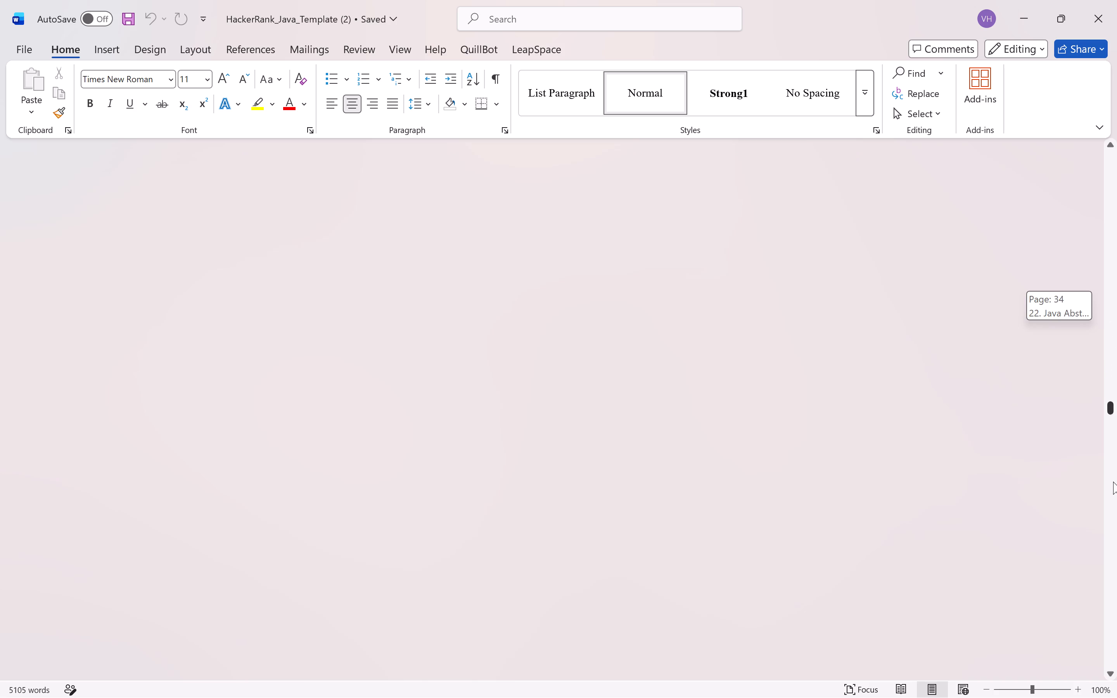
{"action": "left_click_drag", "start_coordinate": [1113, 482], "coordinate": [1104, 692]}
{"action": "scroll", "coordinate": [749, 451], "scroll_direction": "up", "scroll_amount": 9}
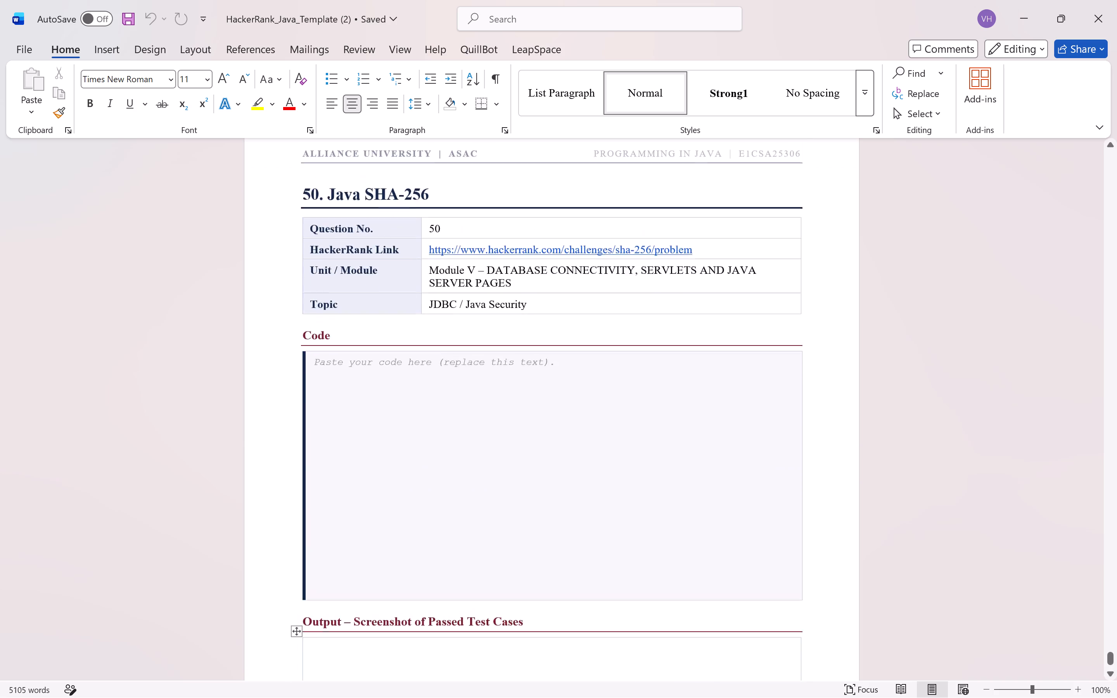
{"action": "scroll", "coordinate": [749, 451], "scroll_direction": "up", "scroll_amount": 16}
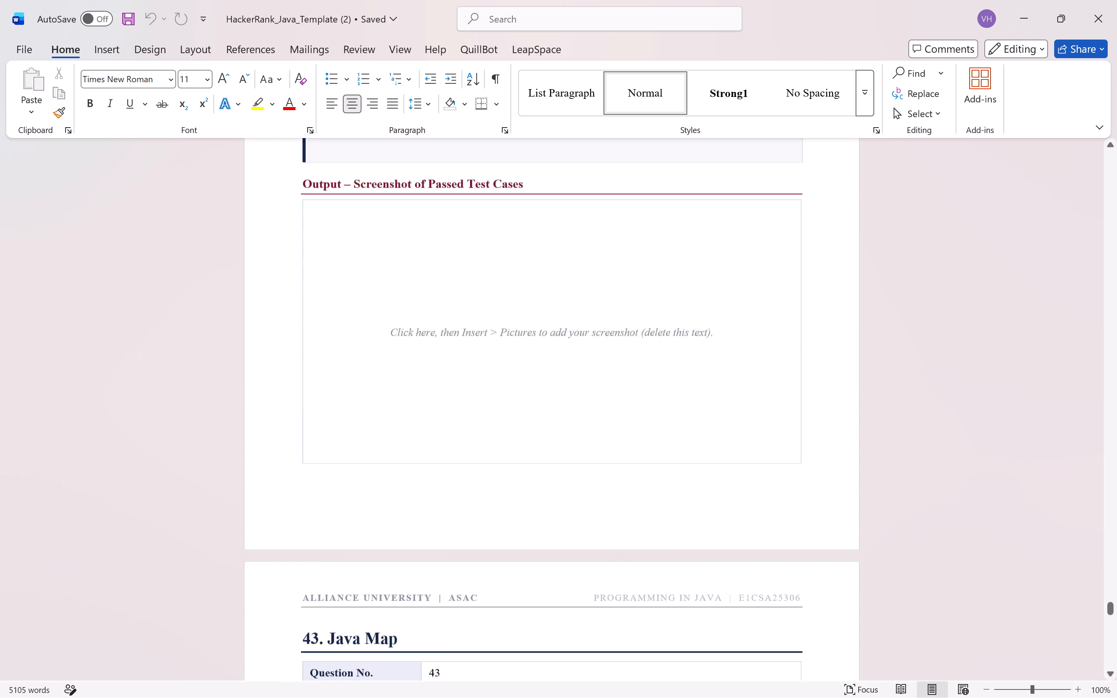
{"action": "scroll", "coordinate": [749, 451], "scroll_direction": "up", "scroll_amount": 8}
{"action": "scroll", "coordinate": [749, 451], "scroll_direction": "down", "scroll_amount": 1}
{"action": "scroll", "coordinate": [749, 451], "scroll_direction": "up", "scroll_amount": 4}
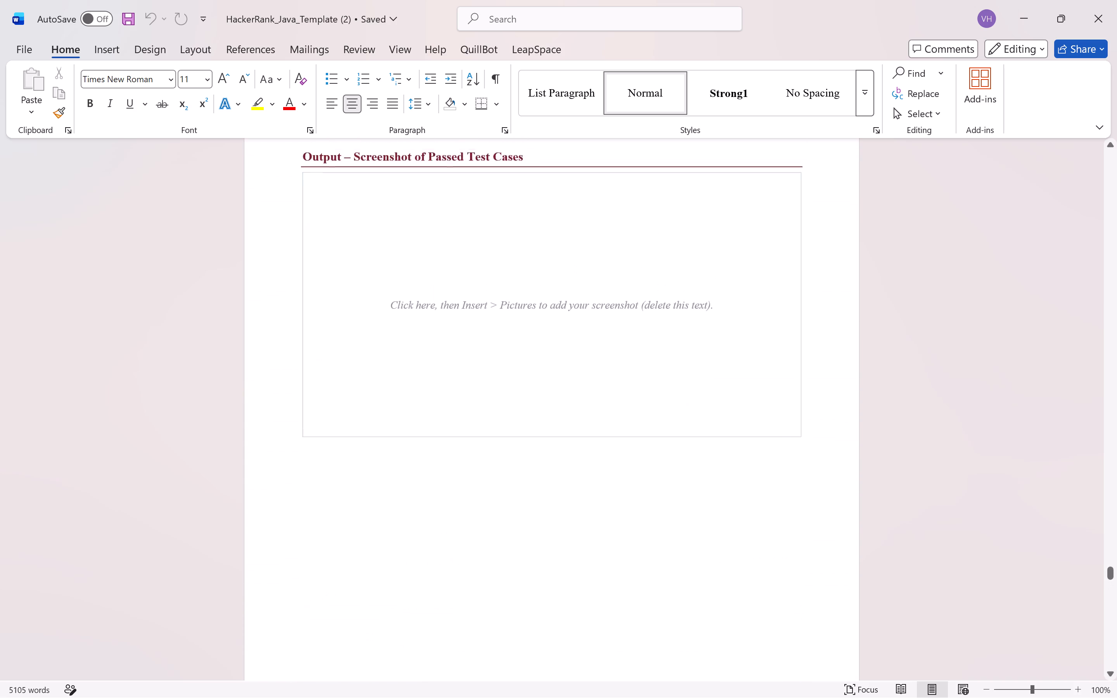
{"action": "scroll", "coordinate": [749, 451], "scroll_direction": "up", "scroll_amount": 2}
{"action": "scroll", "coordinate": [749, 451], "scroll_direction": "right", "scroll_amount": 2}
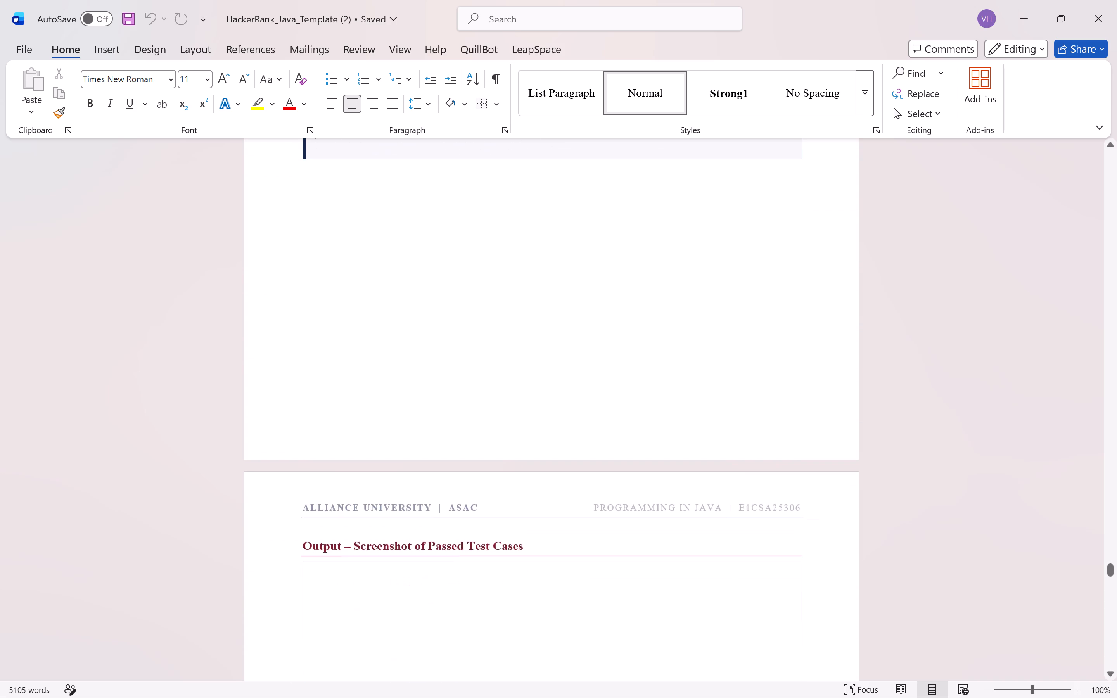
{"action": "scroll", "coordinate": [749, 451], "scroll_direction": "down", "scroll_amount": 1}
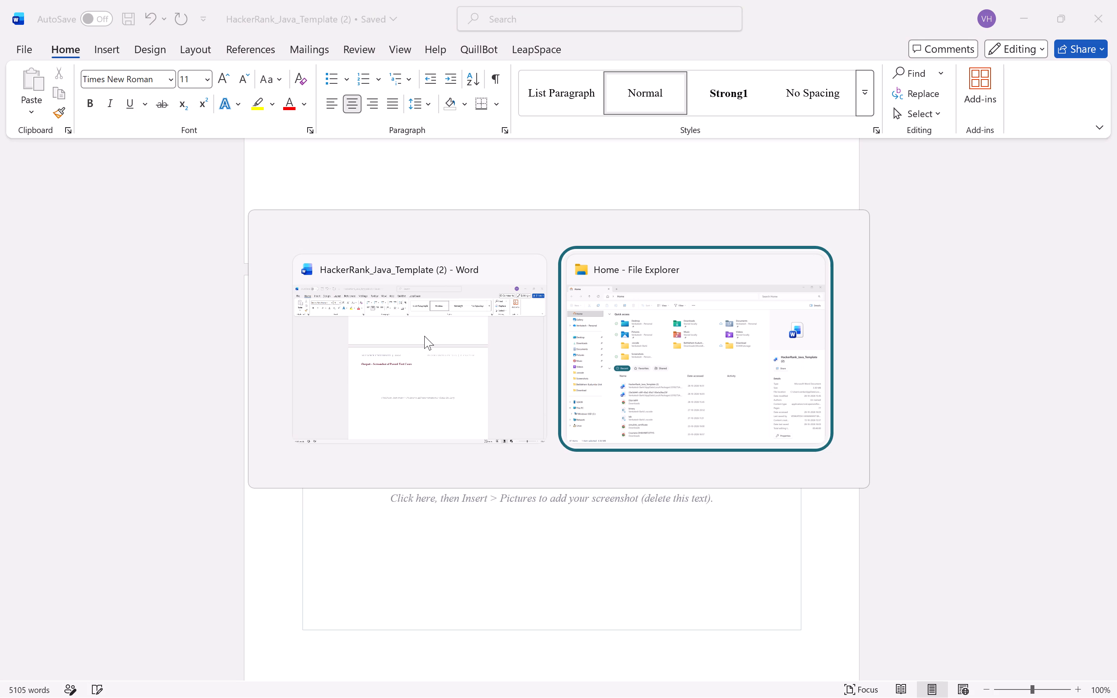
{"action": "scroll", "coordinate": [460, 350], "scroll_direction": "up", "scroll_amount": 2}
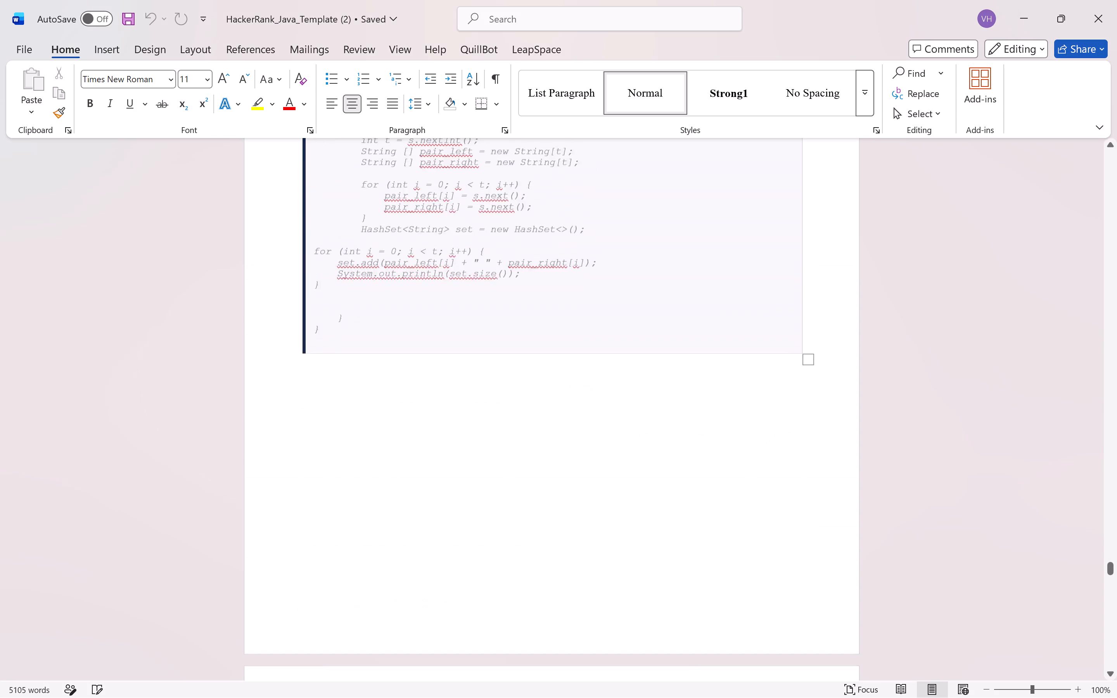
{"action": "scroll", "coordinate": [460, 350], "scroll_direction": "up", "scroll_amount": 3}
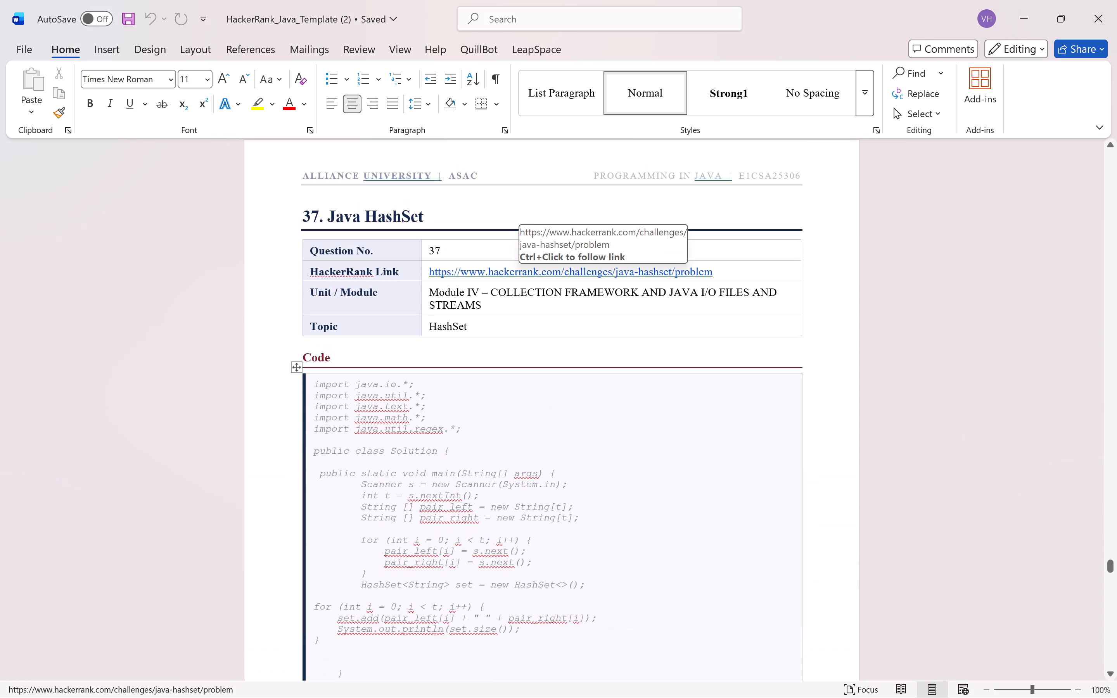
Copy the HackerRank link of question 37, Java HashSet, from its details table.
{"action": "left_click", "coordinate": [429, 271]}
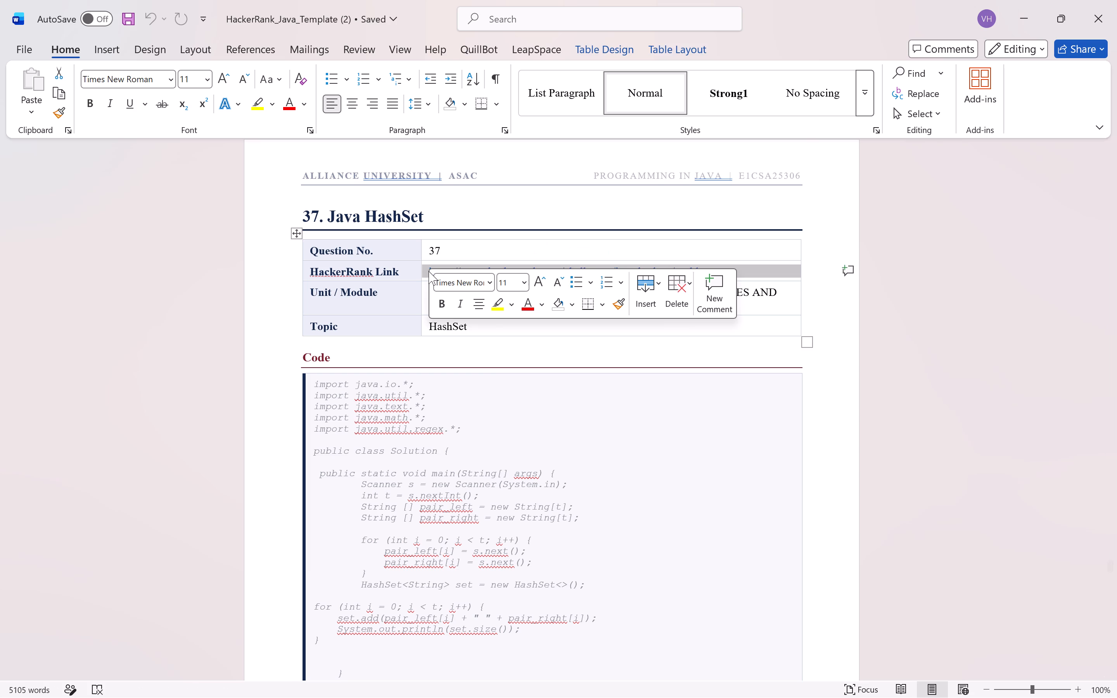
{"action": "key", "text": "ctrl+c"}
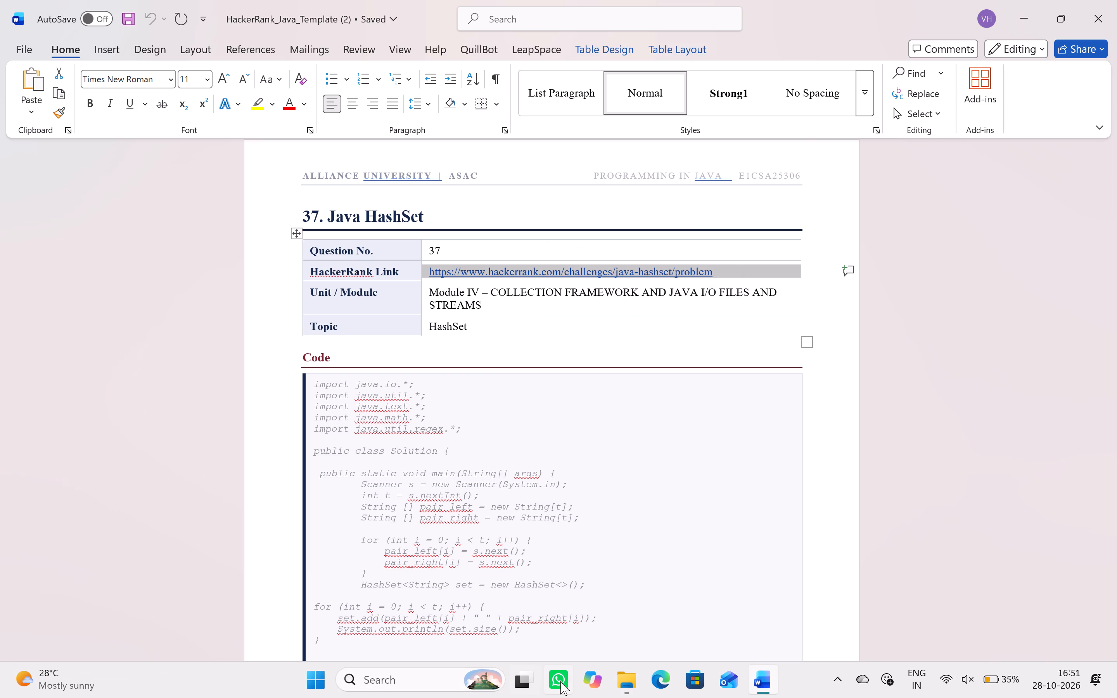
Switch to WhatsApp.
{"action": "left_click", "coordinate": [560, 680]}
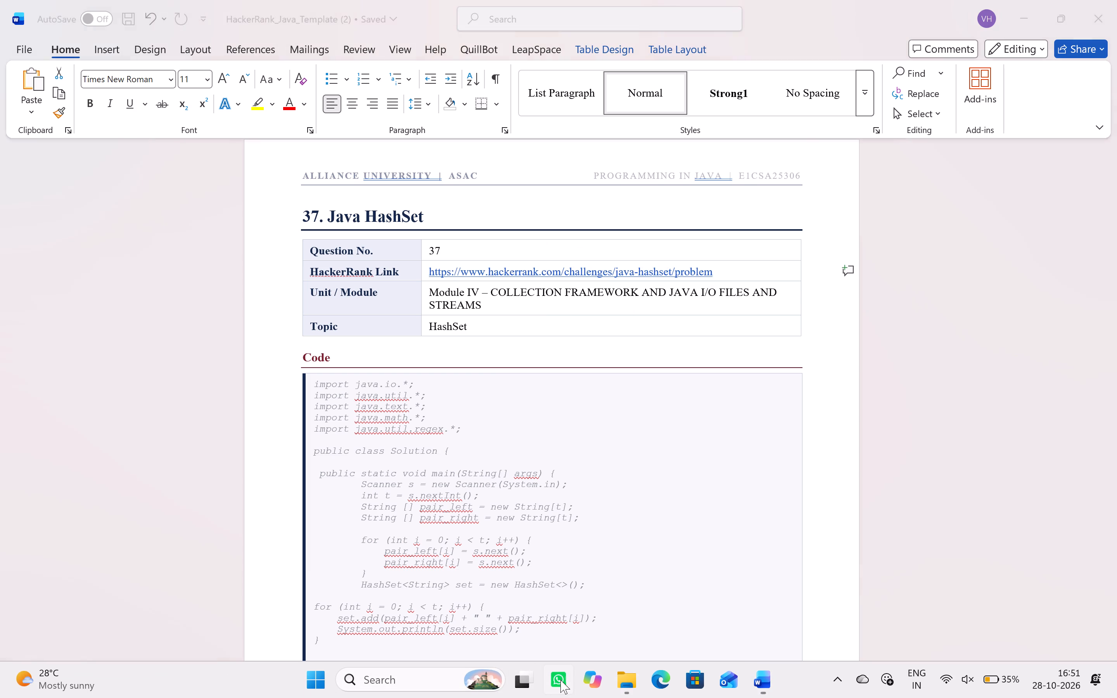
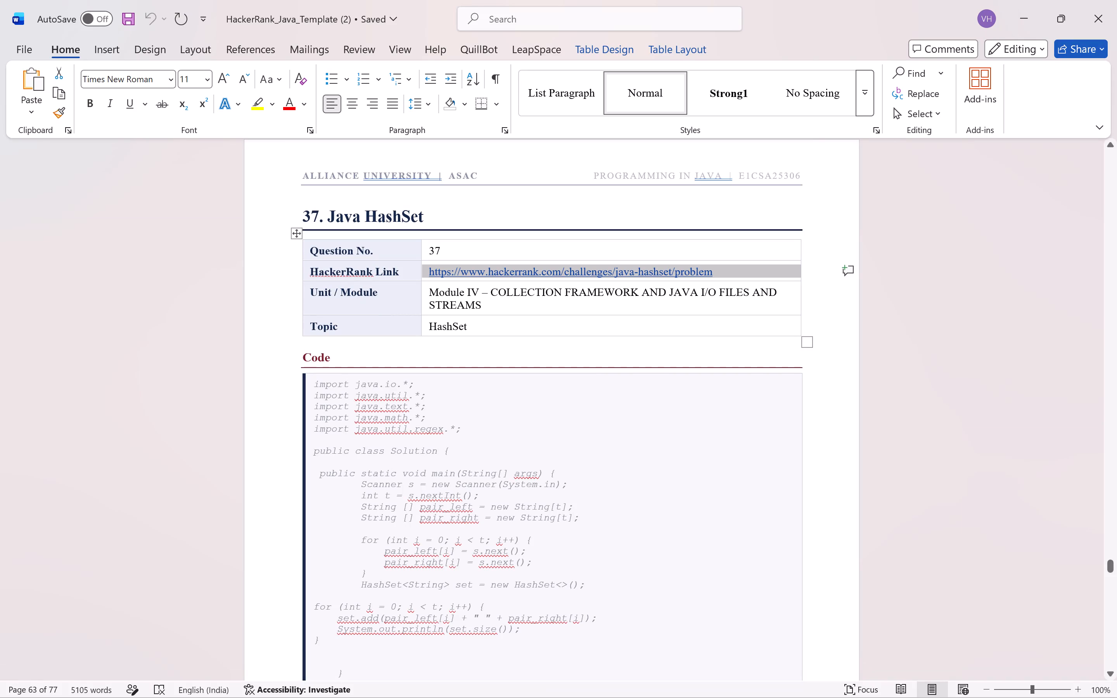
Open the HackerRank problem page of question 38, Java Comparator, from the link in its details table.
{"action": "scroll", "coordinate": [250, 502], "scroll_direction": "down", "scroll_amount": 10}
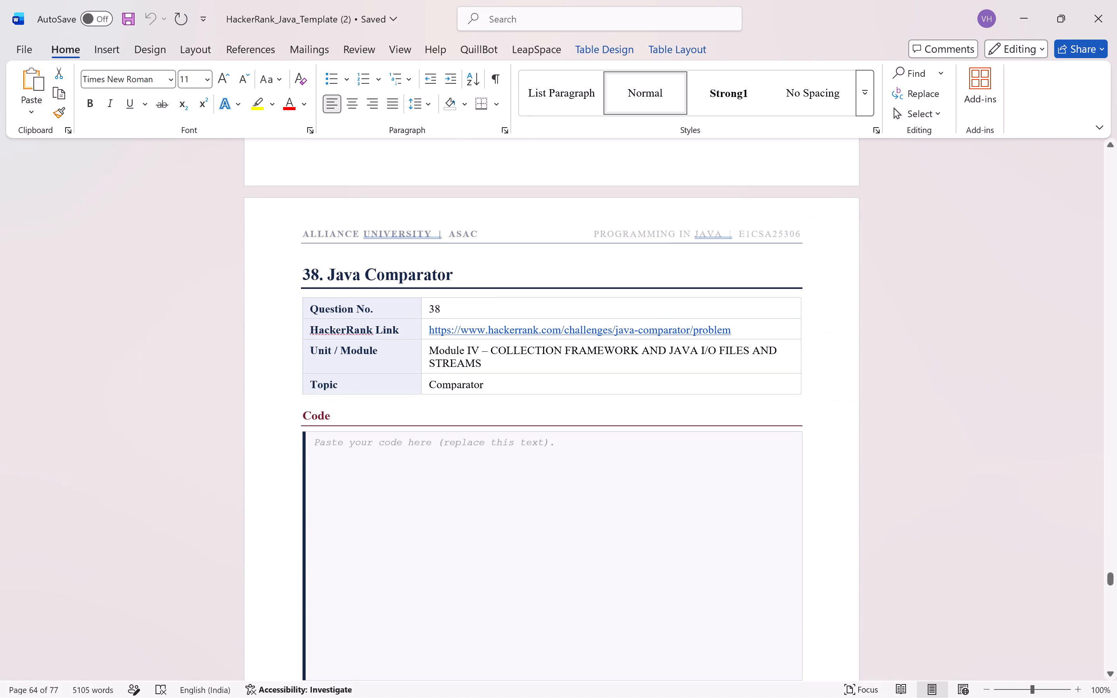
{"action": "left_click", "coordinate": [509, 327], "text": "ctrl"}
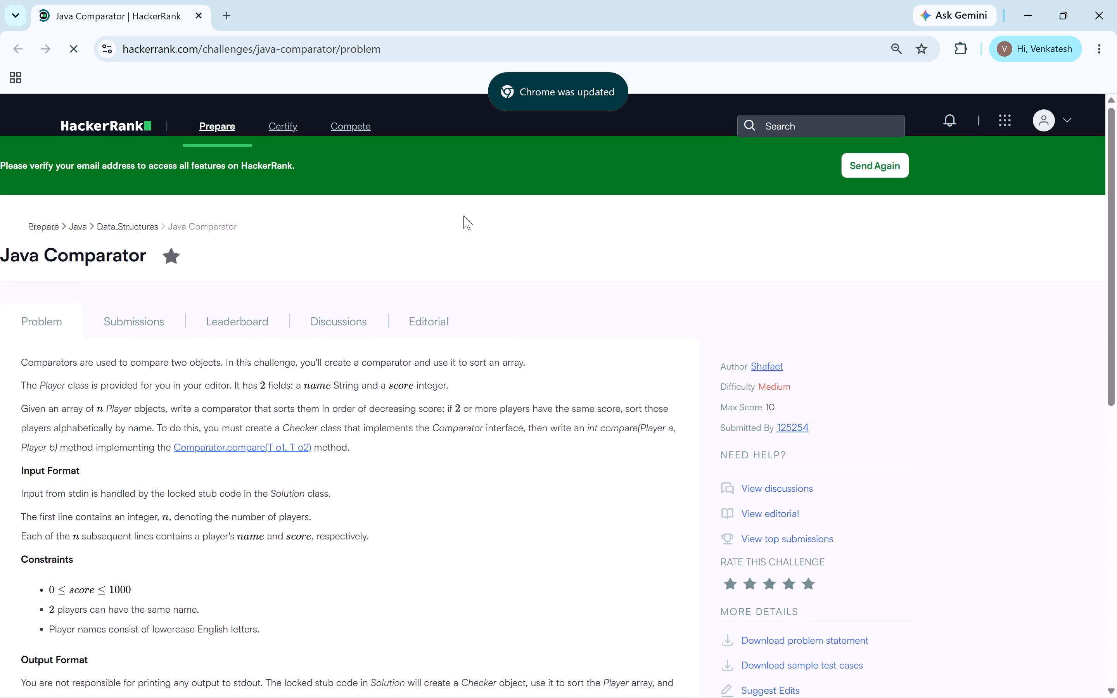
{"action": "scroll", "coordinate": [291, 441], "scroll_direction": "down", "scroll_amount": 5}
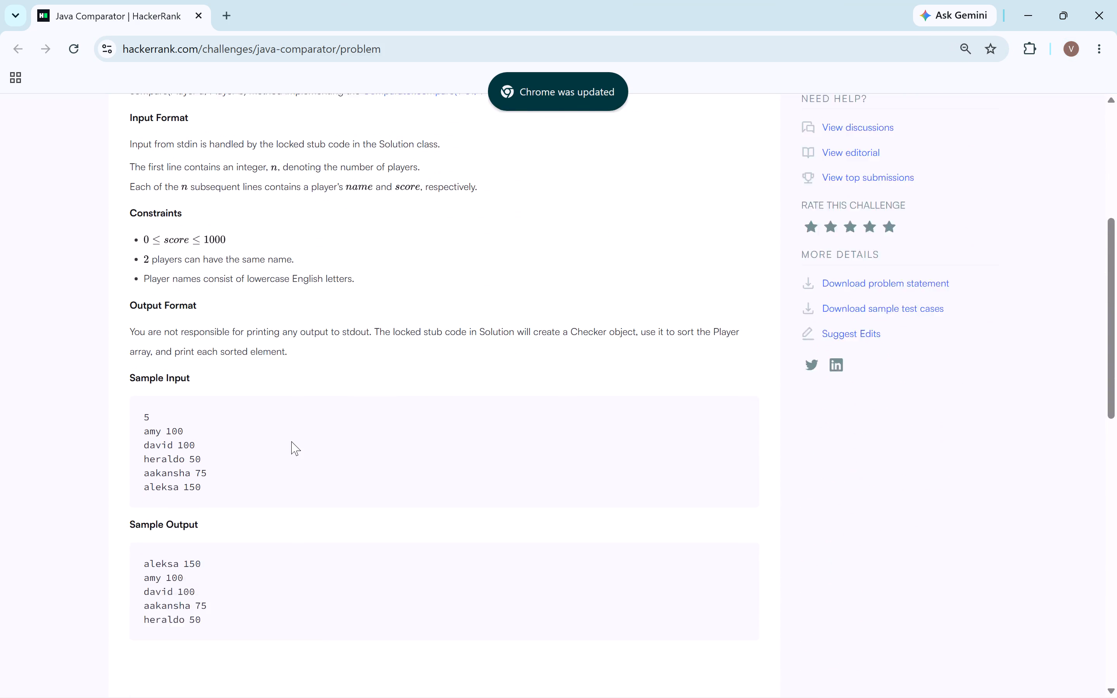
{"action": "scroll", "coordinate": [291, 441], "scroll_direction": "down", "scroll_amount": 5}
{"action": "scroll", "coordinate": [291, 441], "scroll_direction": "up", "scroll_amount": 7}
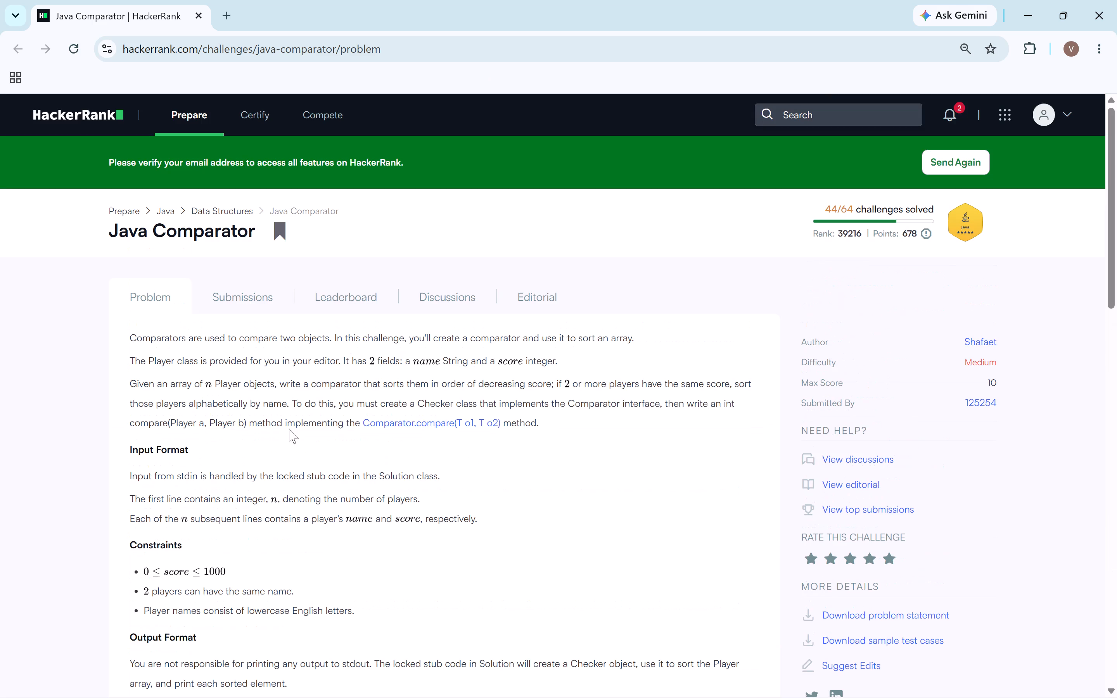
Open the most recent accepted Java Comparator submission in the code editor.
{"action": "left_click", "coordinate": [248, 297]}
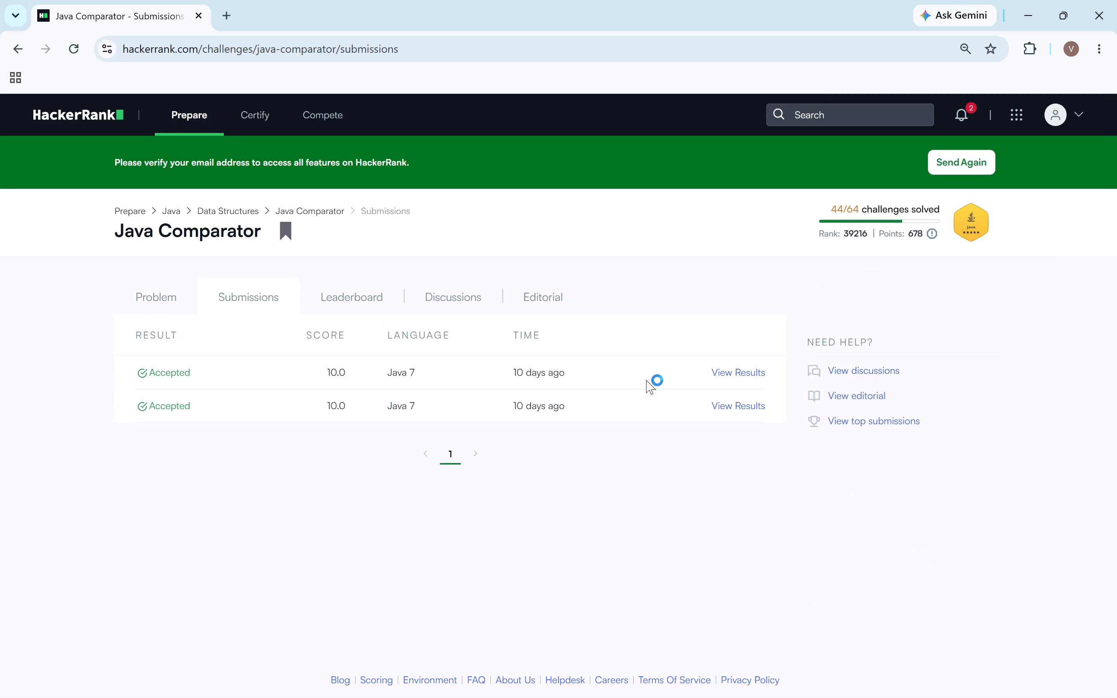
{"action": "left_click", "coordinate": [724, 373]}
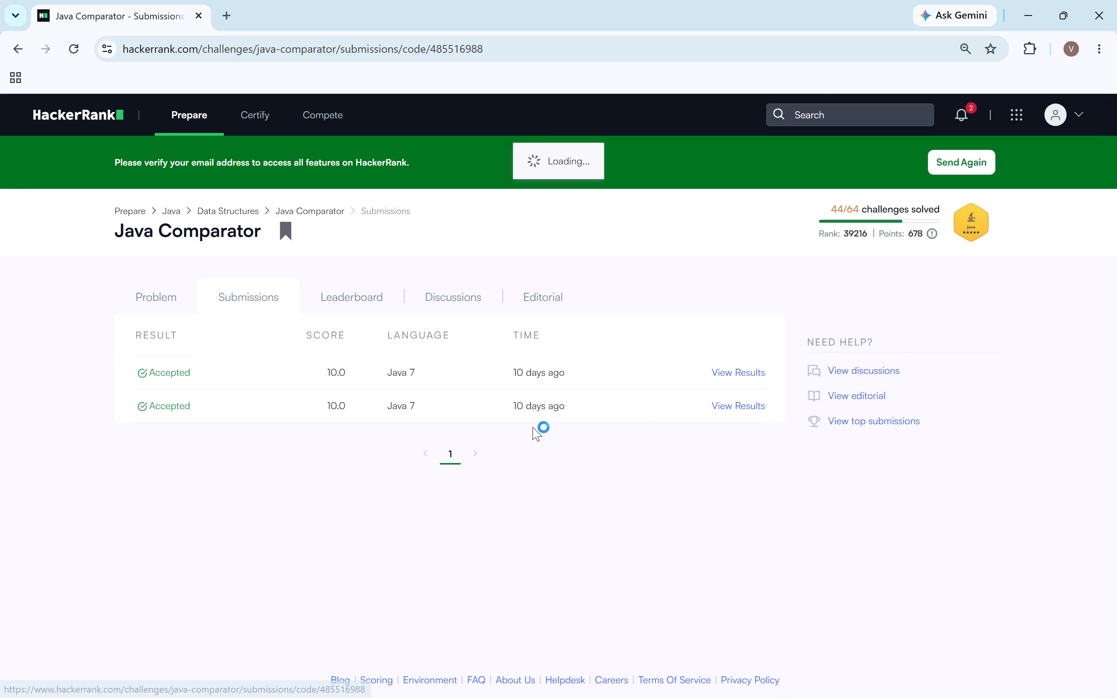
{"action": "scroll", "coordinate": [389, 582], "scroll_direction": "down", "scroll_amount": 1}
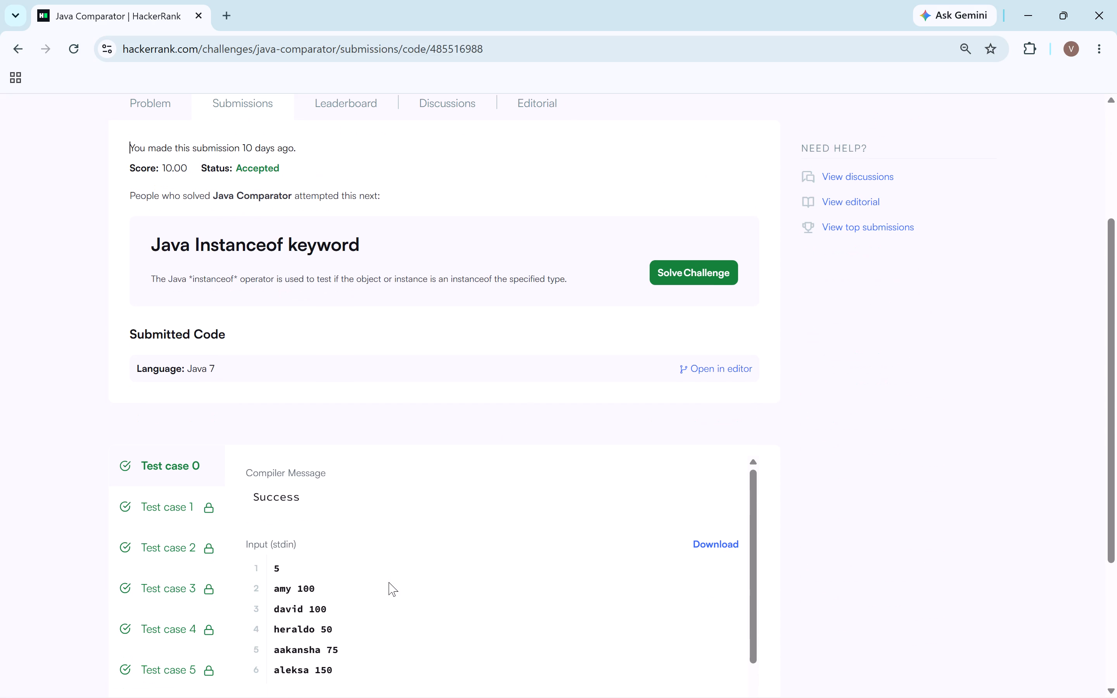
{"action": "scroll", "coordinate": [389, 582], "scroll_direction": "down", "scroll_amount": 1}
{"action": "left_click", "coordinate": [716, 366]}
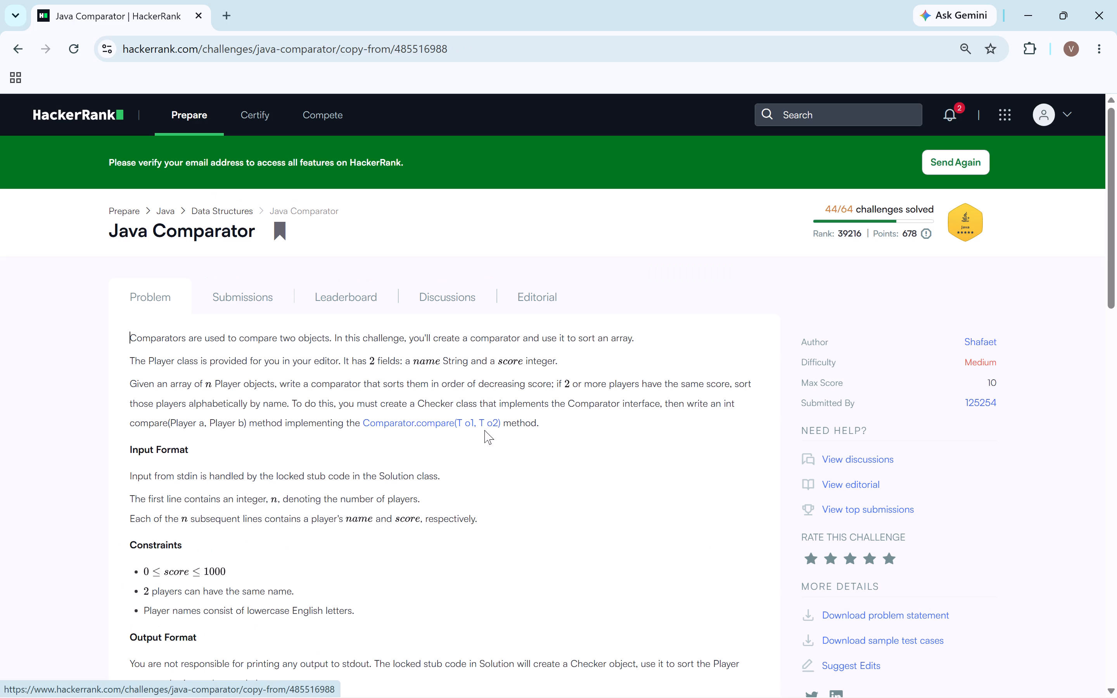
Unfold the collapsed Player class in the editor and copy the entire Java Comparator code.
{"action": "scroll", "coordinate": [266, 618], "scroll_direction": "down", "scroll_amount": 9}
{"action": "scroll", "coordinate": [324, 298], "scroll_direction": "up", "scroll_amount": 1}
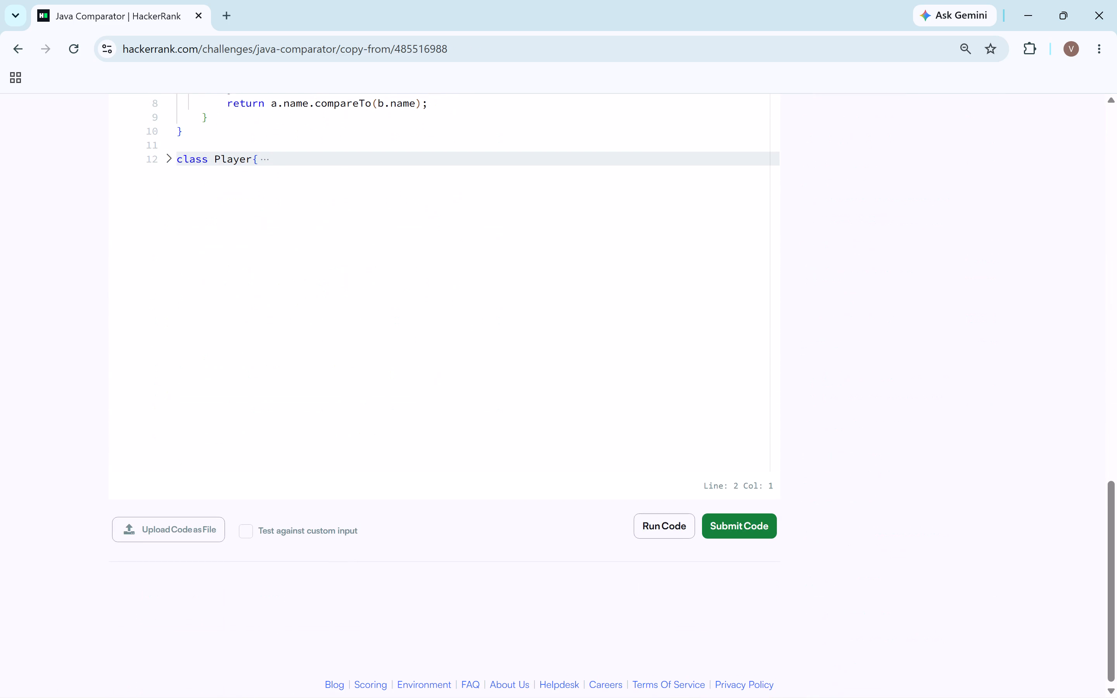
{"action": "scroll", "coordinate": [324, 298], "scroll_direction": "up", "scroll_amount": 1}
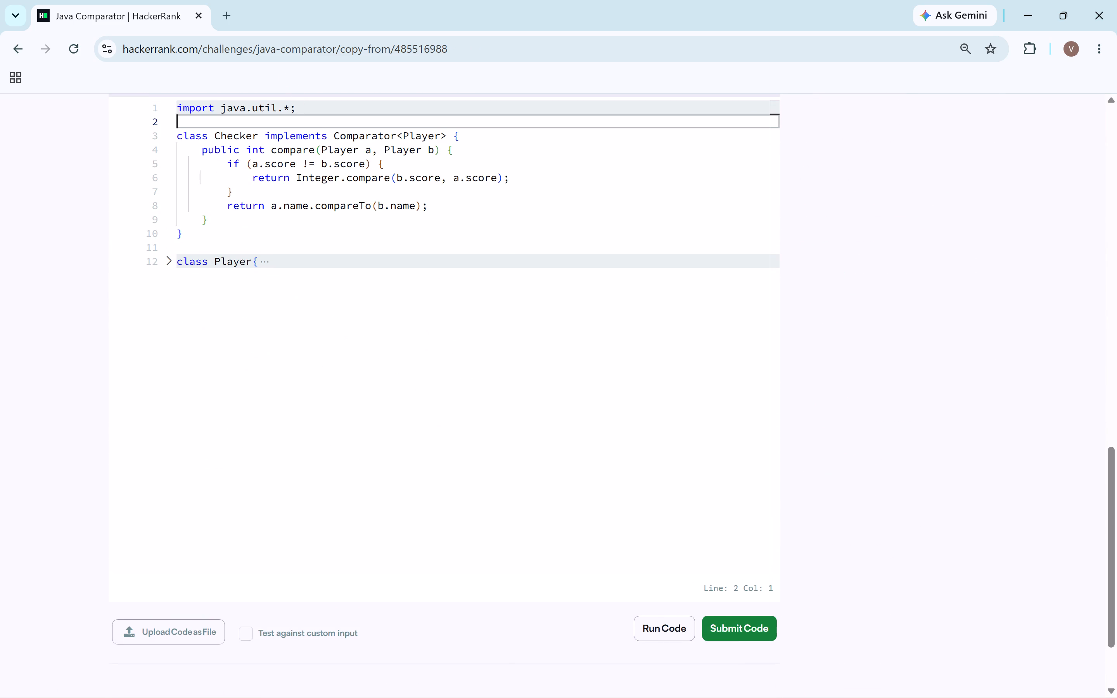
{"action": "left_click", "coordinate": [263, 261]}
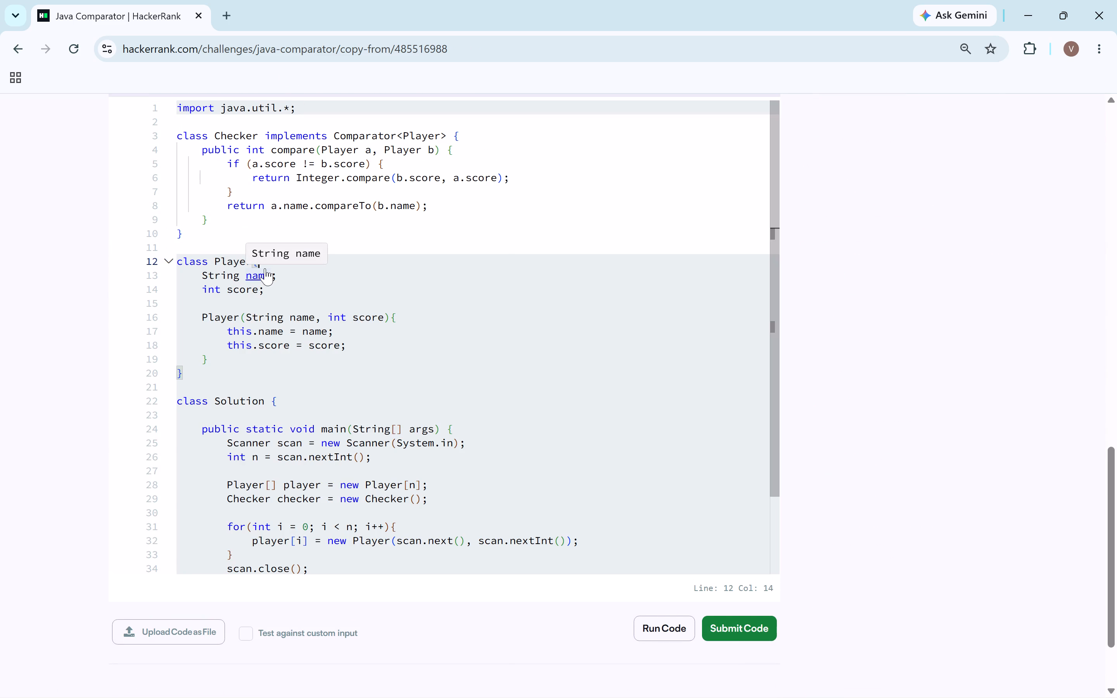
{"action": "key", "text": "ctrl+a"}
{"action": "key", "text": "ctrl+c"}
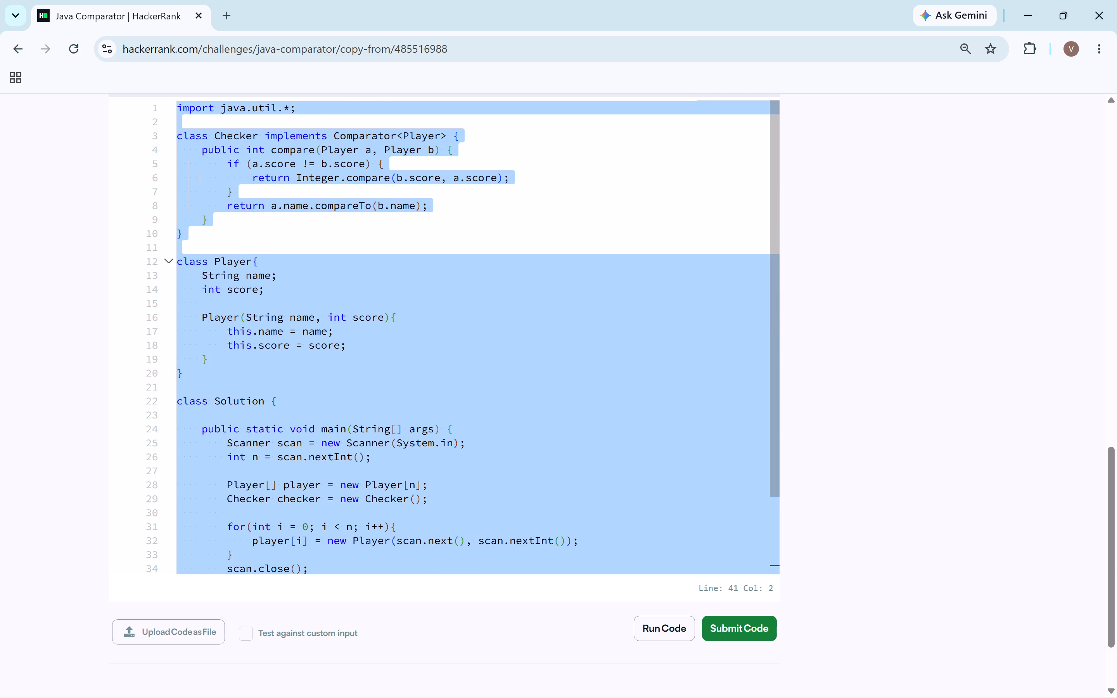
Switch to Word and replace the code placeholder of question 38 with the copied Java Comparator code.
{"action": "key", "text": "alt+Tab"}
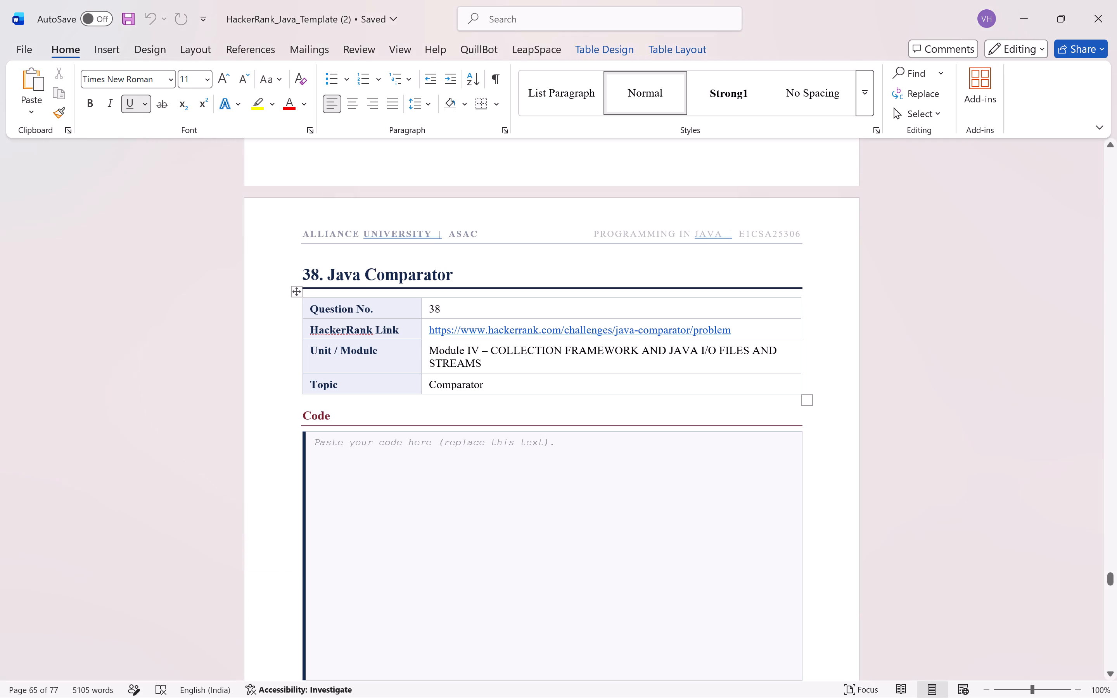
{"action": "left_click_drag", "start_coordinate": [556, 444], "coordinate": [332, 438]}
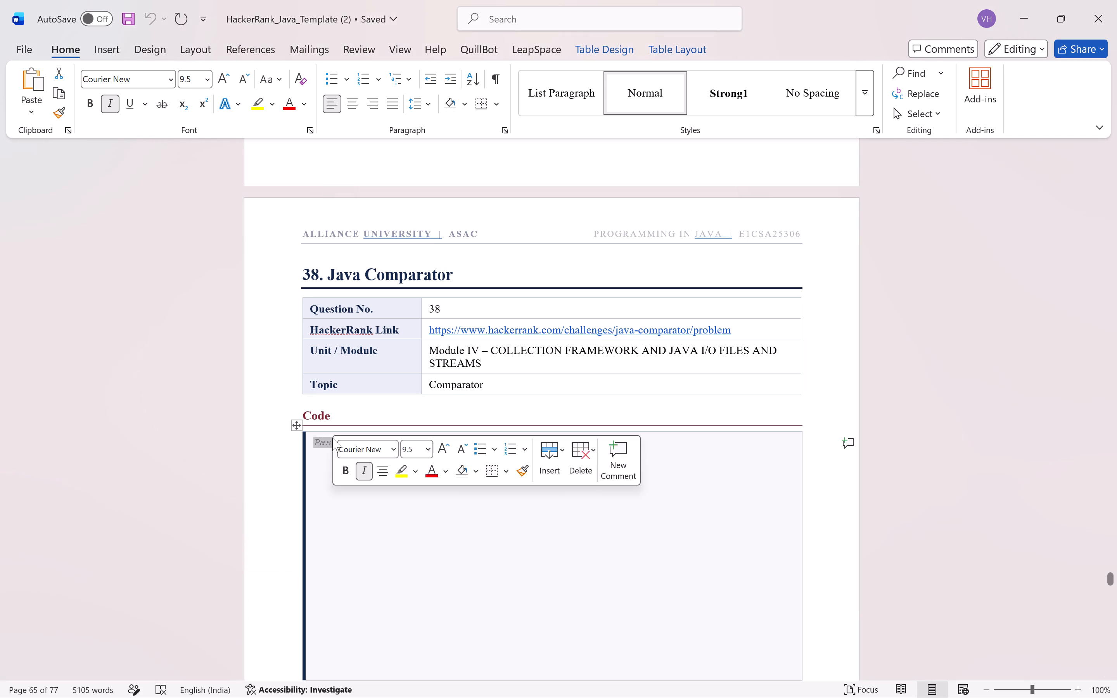
{"action": "key", "text": "ctrl+v"}
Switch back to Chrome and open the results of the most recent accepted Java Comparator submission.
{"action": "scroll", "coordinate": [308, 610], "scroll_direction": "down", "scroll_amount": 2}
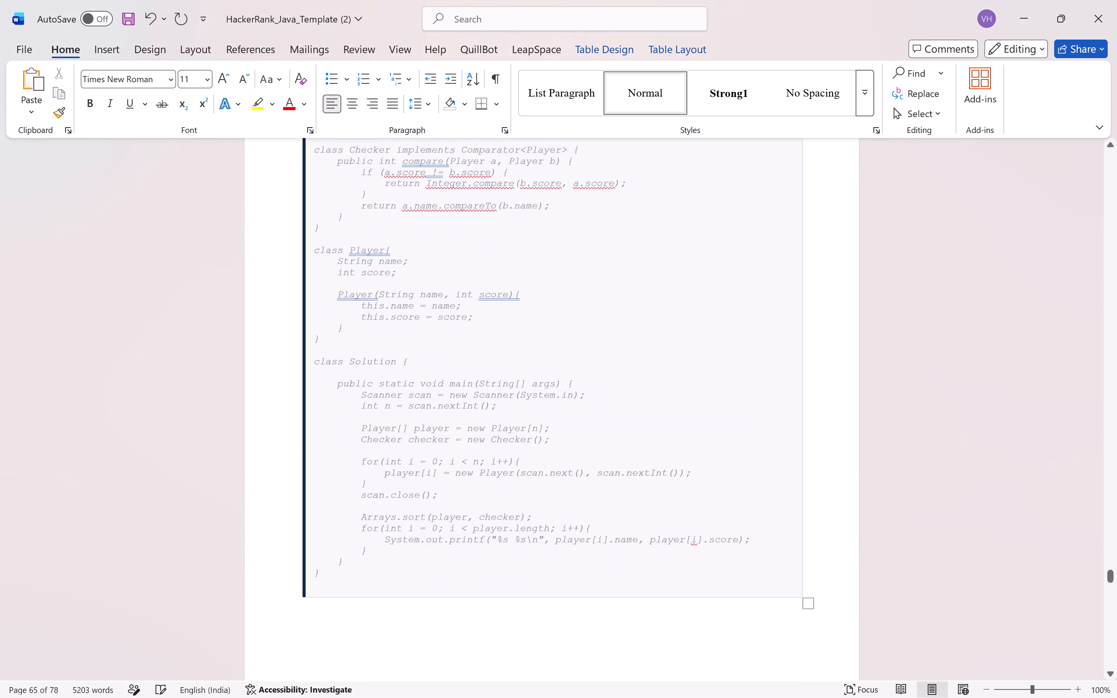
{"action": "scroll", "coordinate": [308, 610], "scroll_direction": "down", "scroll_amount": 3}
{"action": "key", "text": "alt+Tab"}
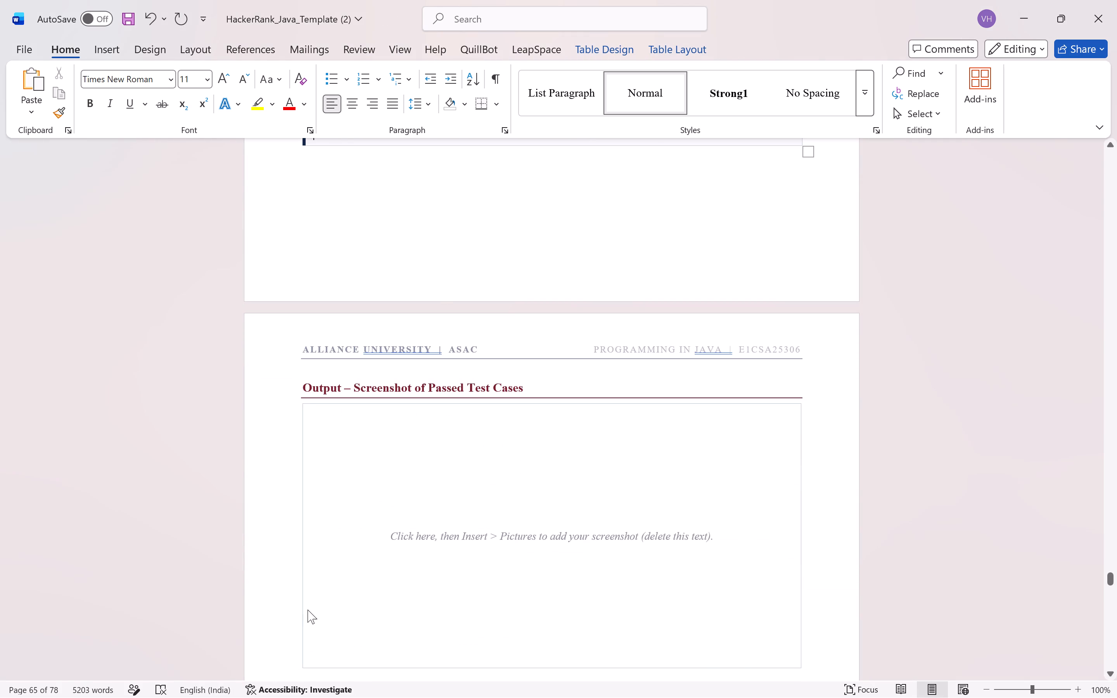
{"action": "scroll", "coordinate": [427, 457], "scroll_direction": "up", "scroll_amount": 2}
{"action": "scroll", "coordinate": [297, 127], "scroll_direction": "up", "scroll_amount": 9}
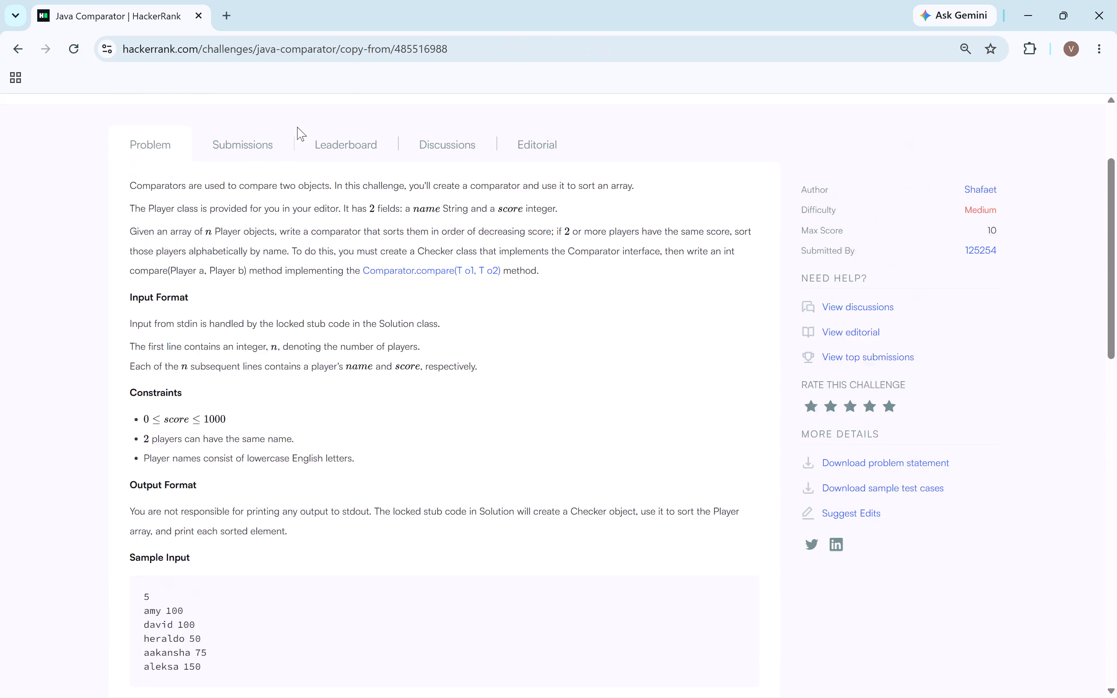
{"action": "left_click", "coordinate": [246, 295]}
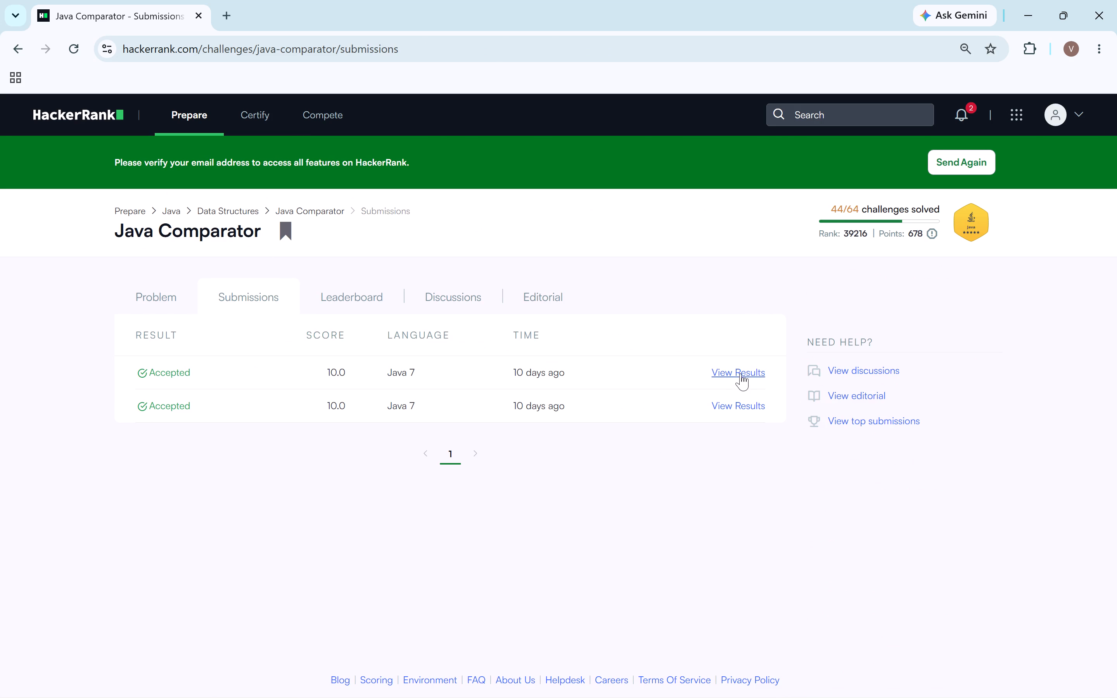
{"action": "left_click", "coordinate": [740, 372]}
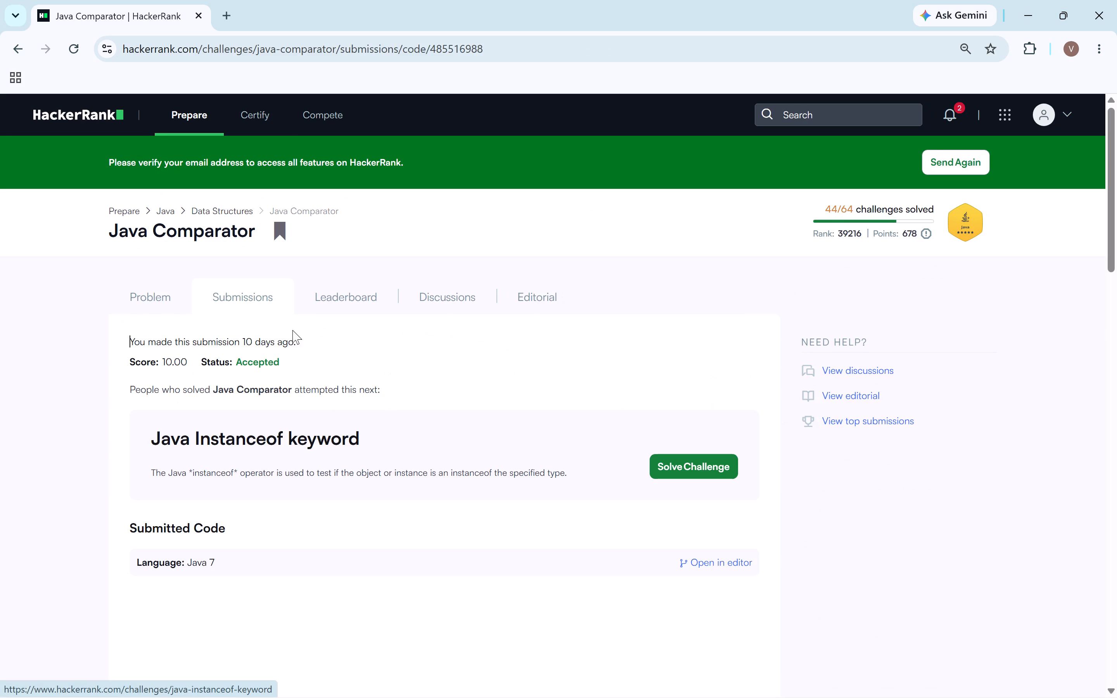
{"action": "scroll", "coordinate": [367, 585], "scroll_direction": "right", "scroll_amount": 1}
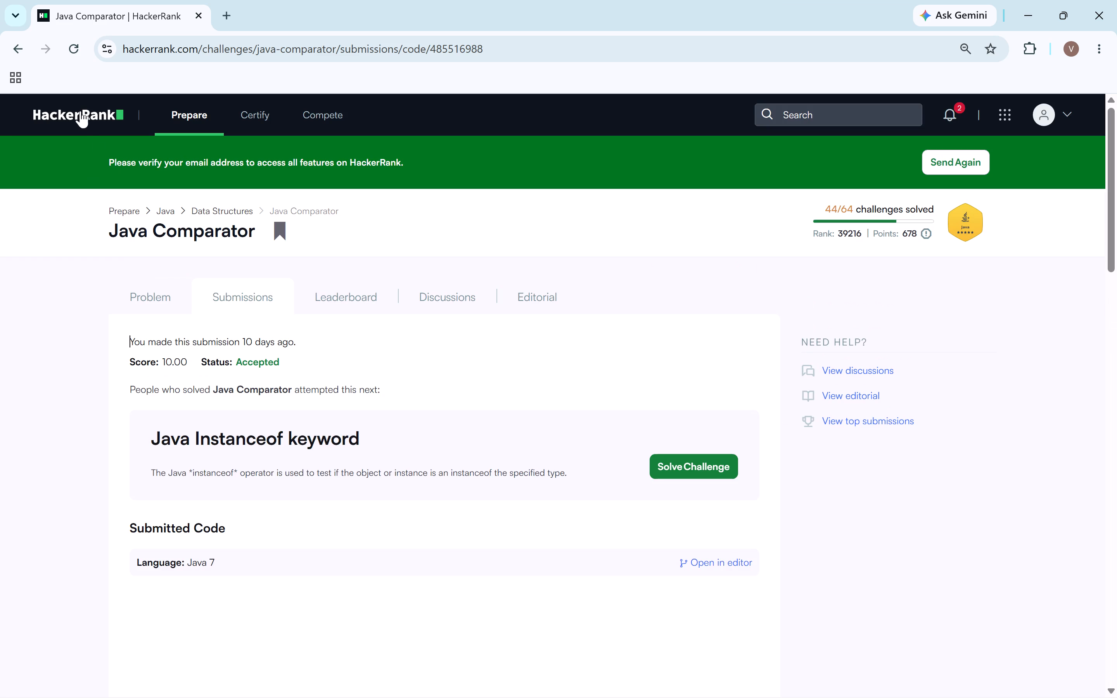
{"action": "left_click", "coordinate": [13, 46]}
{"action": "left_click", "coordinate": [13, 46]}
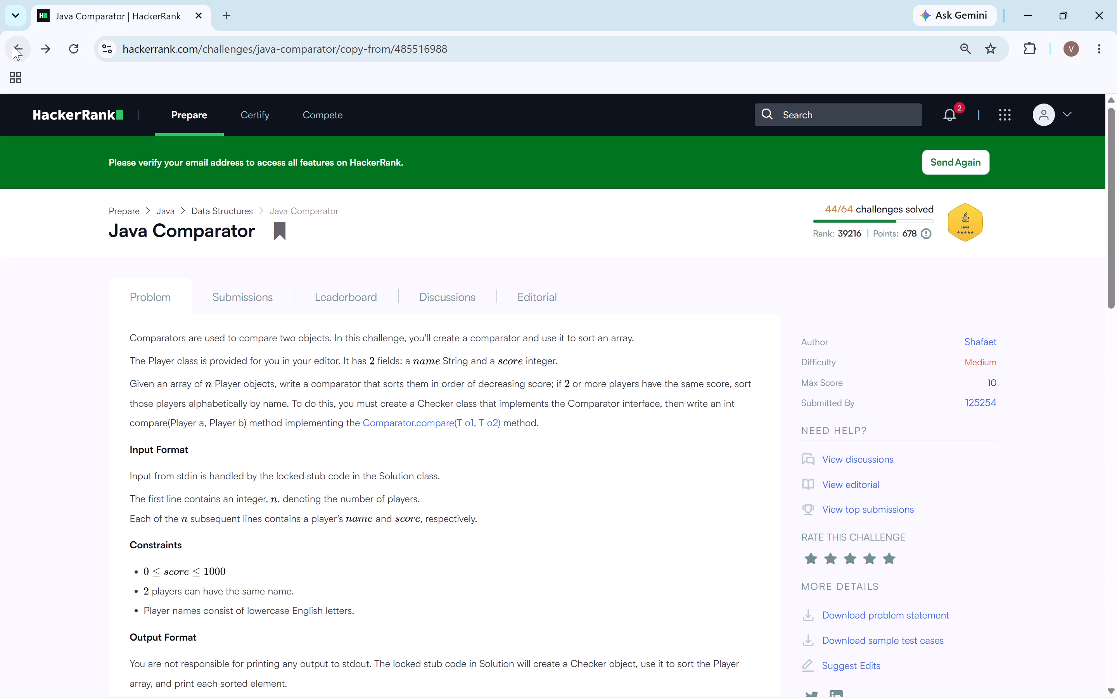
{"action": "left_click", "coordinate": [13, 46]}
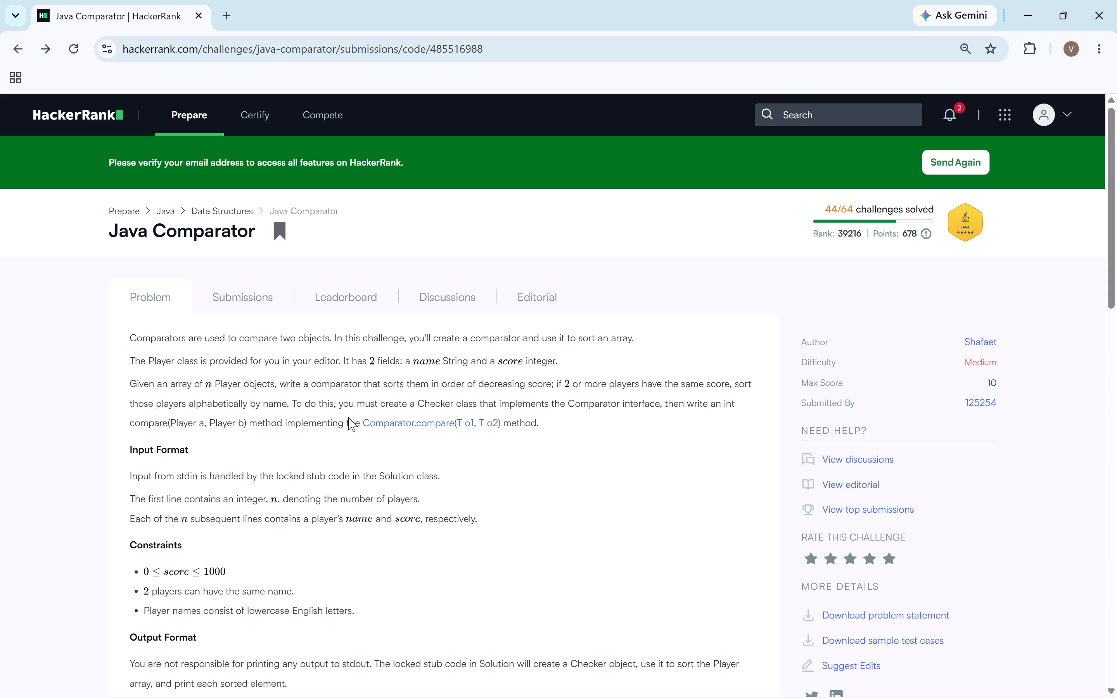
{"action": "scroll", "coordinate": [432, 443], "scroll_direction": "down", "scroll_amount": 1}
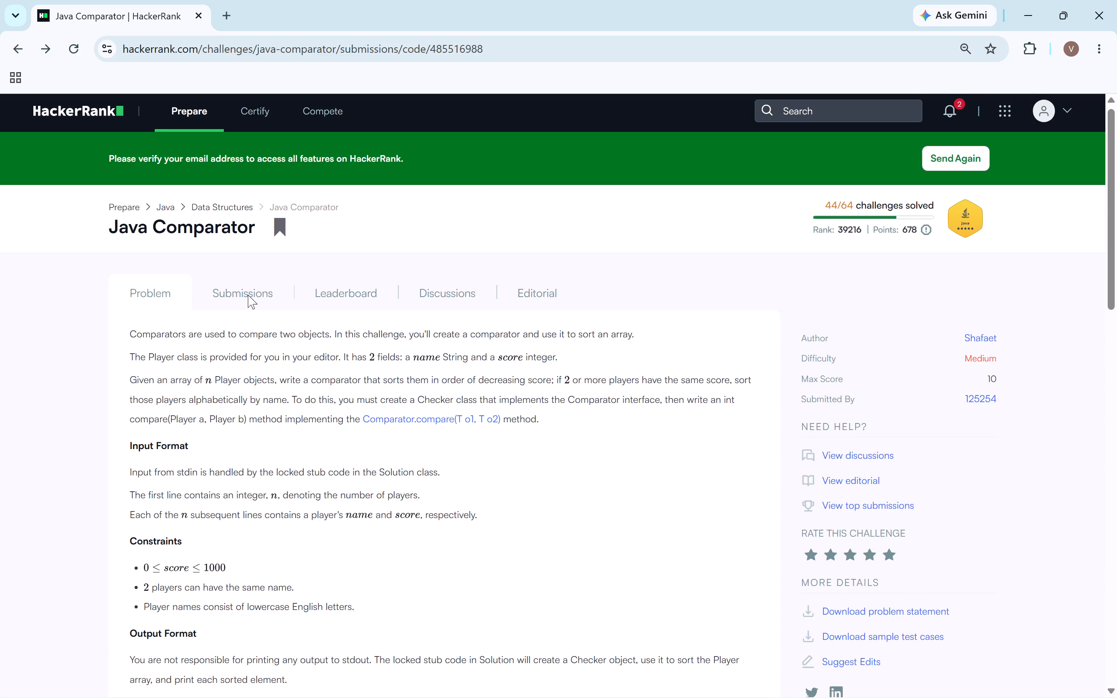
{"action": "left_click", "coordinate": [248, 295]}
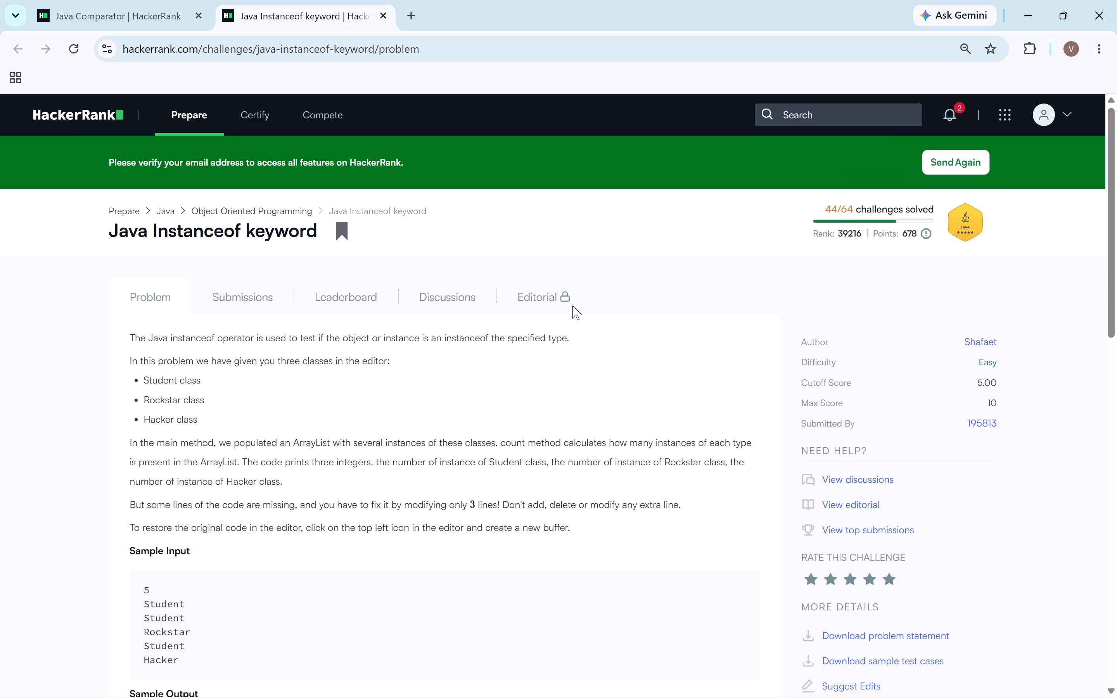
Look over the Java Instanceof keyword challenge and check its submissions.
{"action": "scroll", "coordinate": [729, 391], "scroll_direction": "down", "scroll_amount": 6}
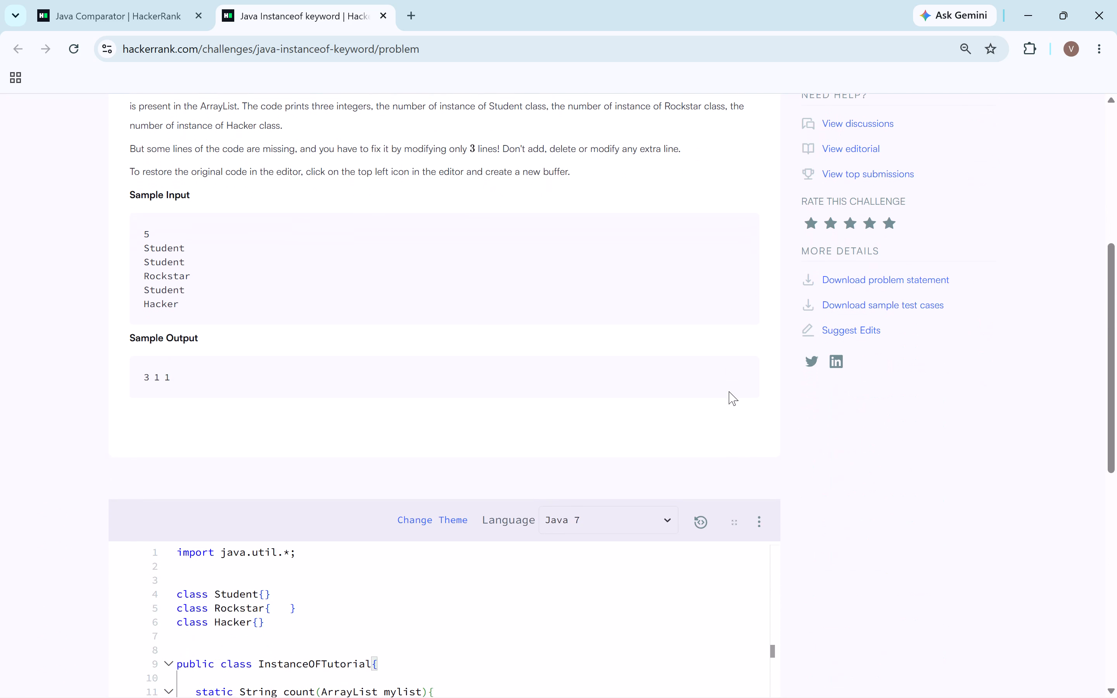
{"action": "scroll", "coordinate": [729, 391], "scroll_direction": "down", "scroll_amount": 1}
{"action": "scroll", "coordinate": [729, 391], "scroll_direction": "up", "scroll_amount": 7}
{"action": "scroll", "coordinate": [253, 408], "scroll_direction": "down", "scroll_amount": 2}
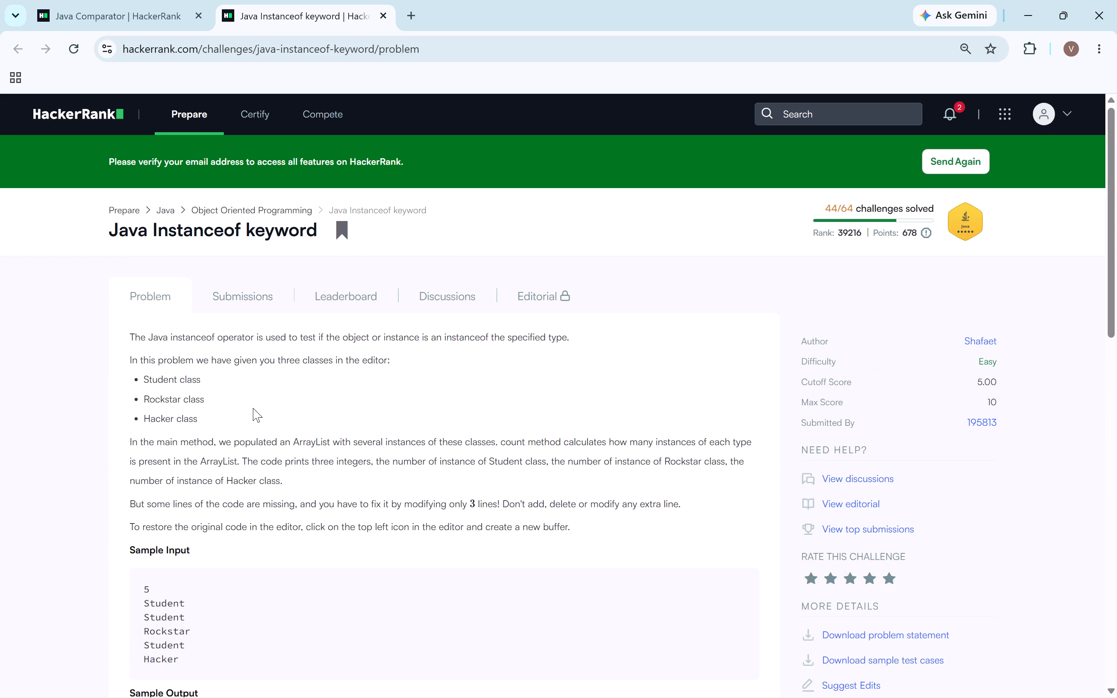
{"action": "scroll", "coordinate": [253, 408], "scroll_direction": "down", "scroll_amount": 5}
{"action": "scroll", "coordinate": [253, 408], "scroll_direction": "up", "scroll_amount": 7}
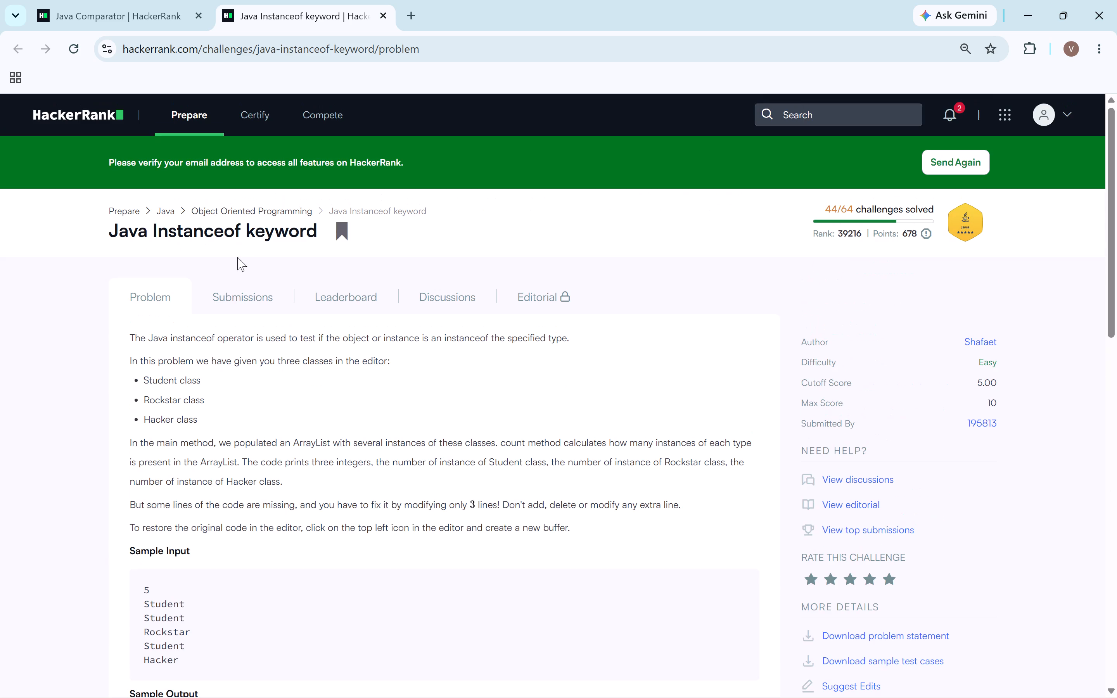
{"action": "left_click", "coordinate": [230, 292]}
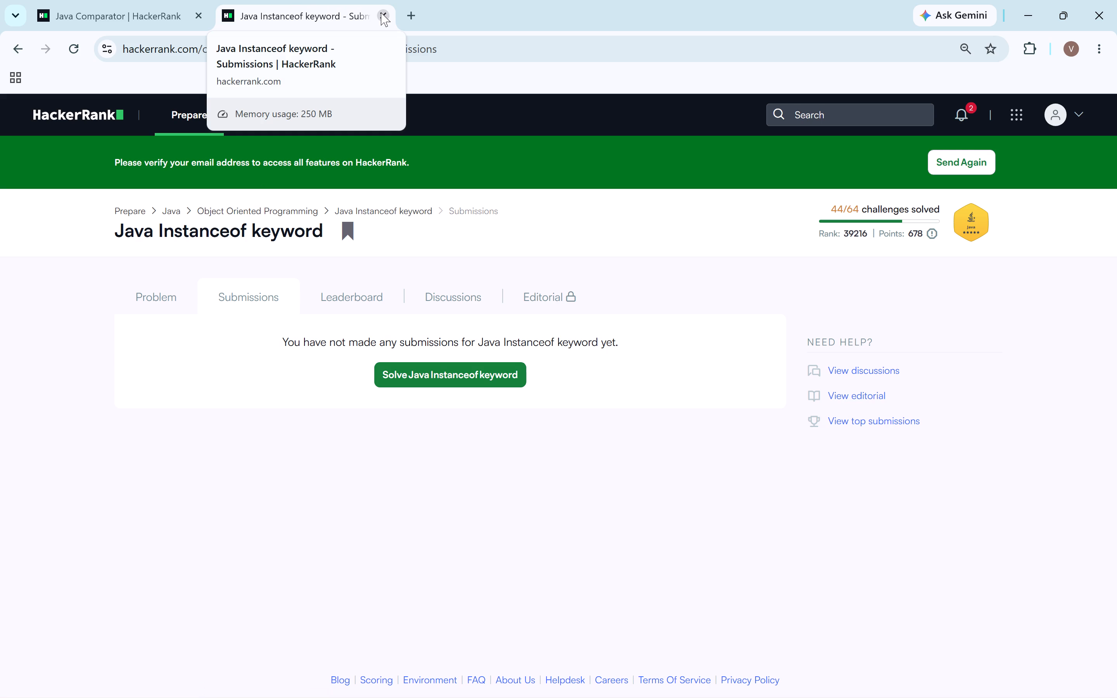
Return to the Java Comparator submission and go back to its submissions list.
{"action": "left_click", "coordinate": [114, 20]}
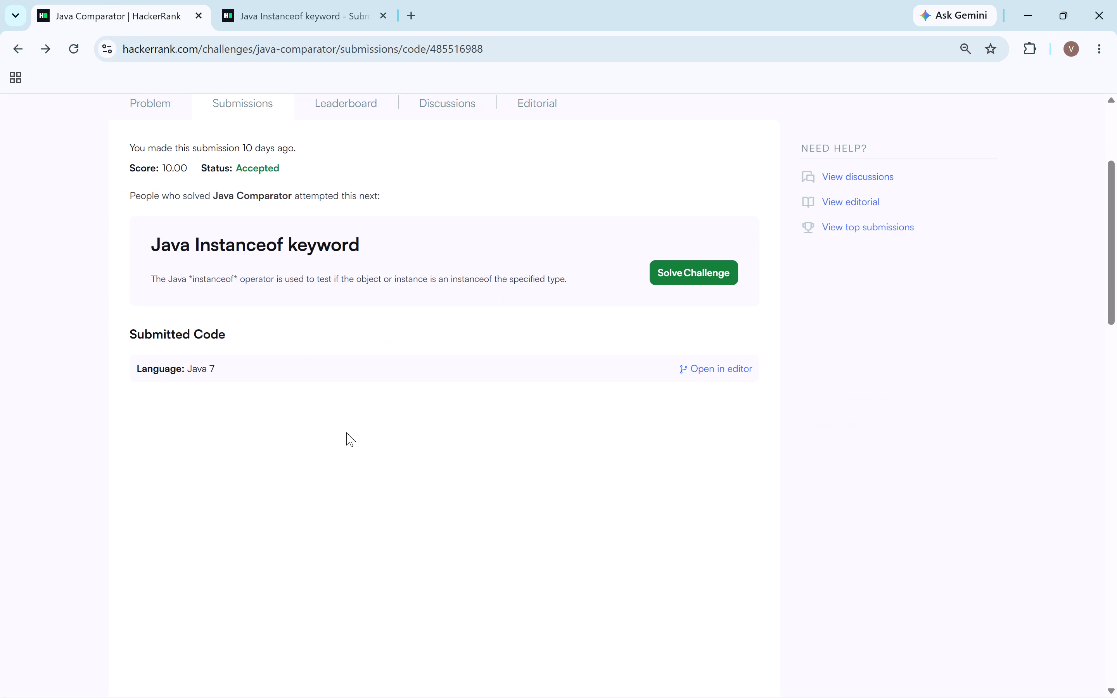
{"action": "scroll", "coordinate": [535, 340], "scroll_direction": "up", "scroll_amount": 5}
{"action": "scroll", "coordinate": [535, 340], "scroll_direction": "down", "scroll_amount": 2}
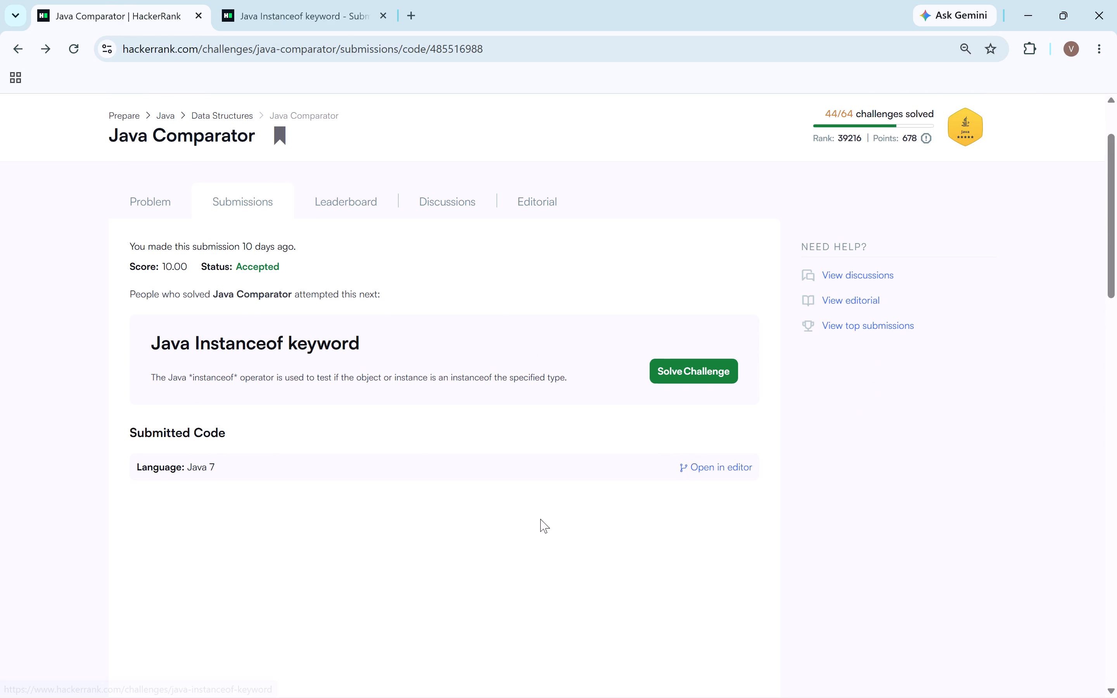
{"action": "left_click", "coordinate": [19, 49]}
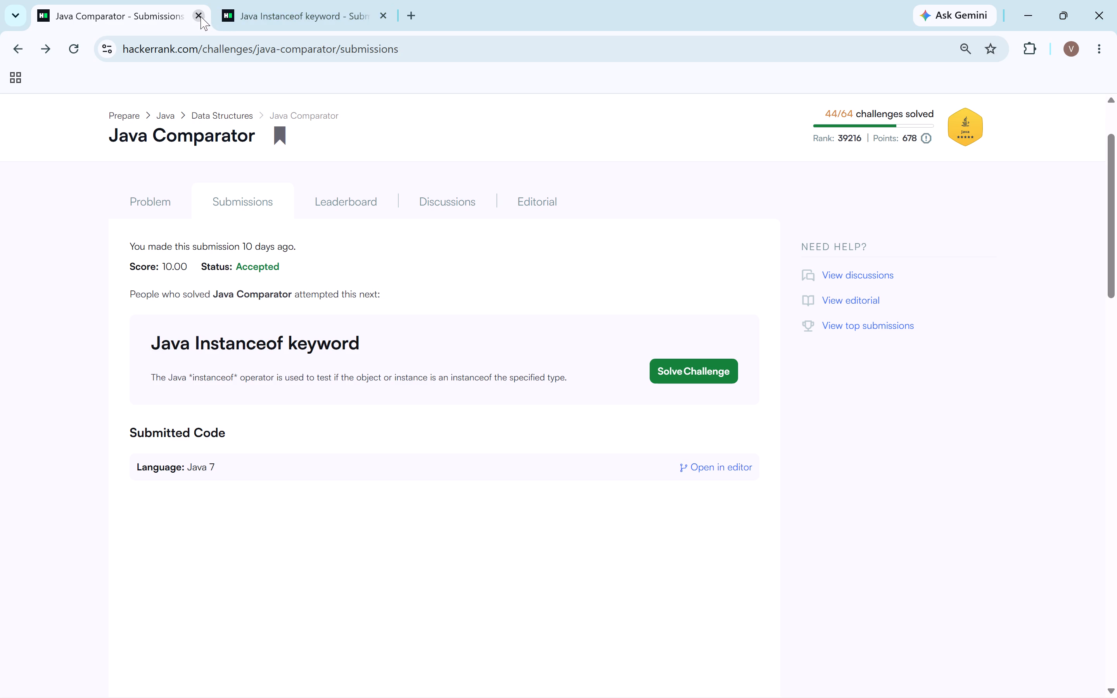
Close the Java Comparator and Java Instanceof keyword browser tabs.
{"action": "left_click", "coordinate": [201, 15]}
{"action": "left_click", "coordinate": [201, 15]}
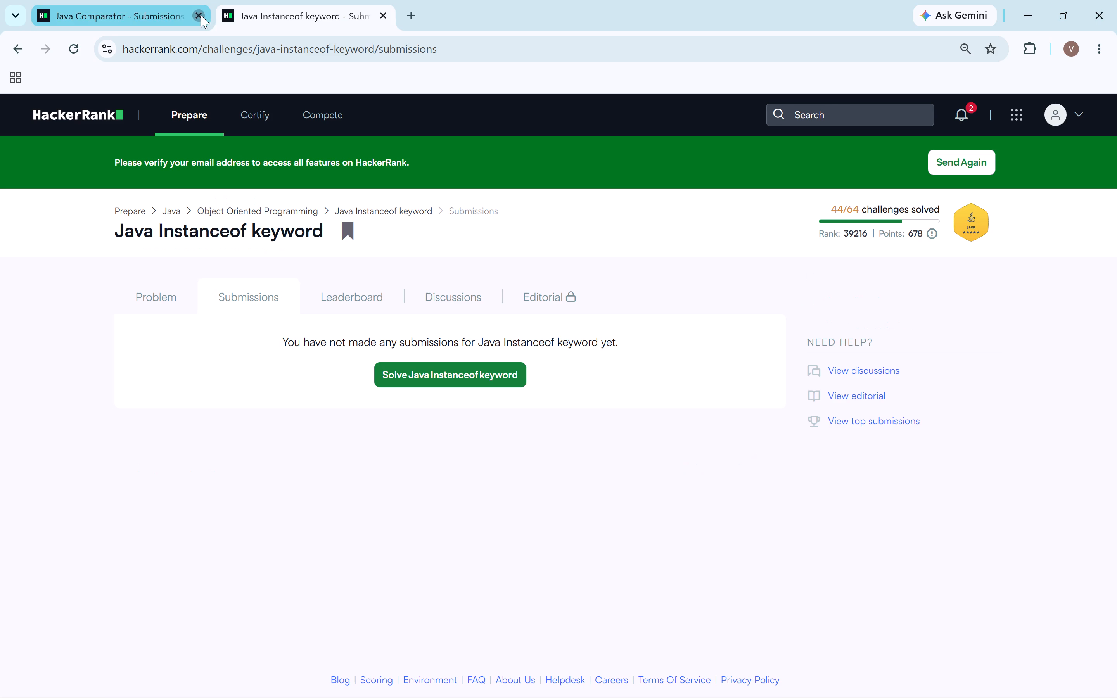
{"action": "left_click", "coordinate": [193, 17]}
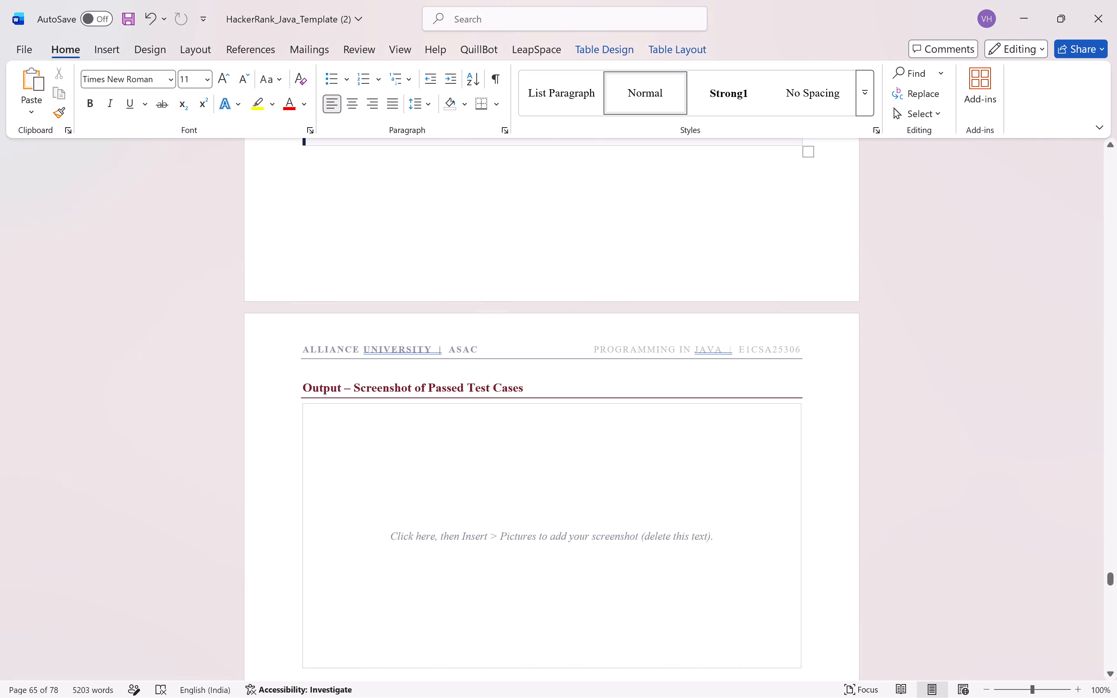
Reopen the Java Comparator problem page from the HackerRank link of question 38 in the Word document.
{"action": "scroll", "coordinate": [437, 466], "scroll_direction": "up", "scroll_amount": 7}
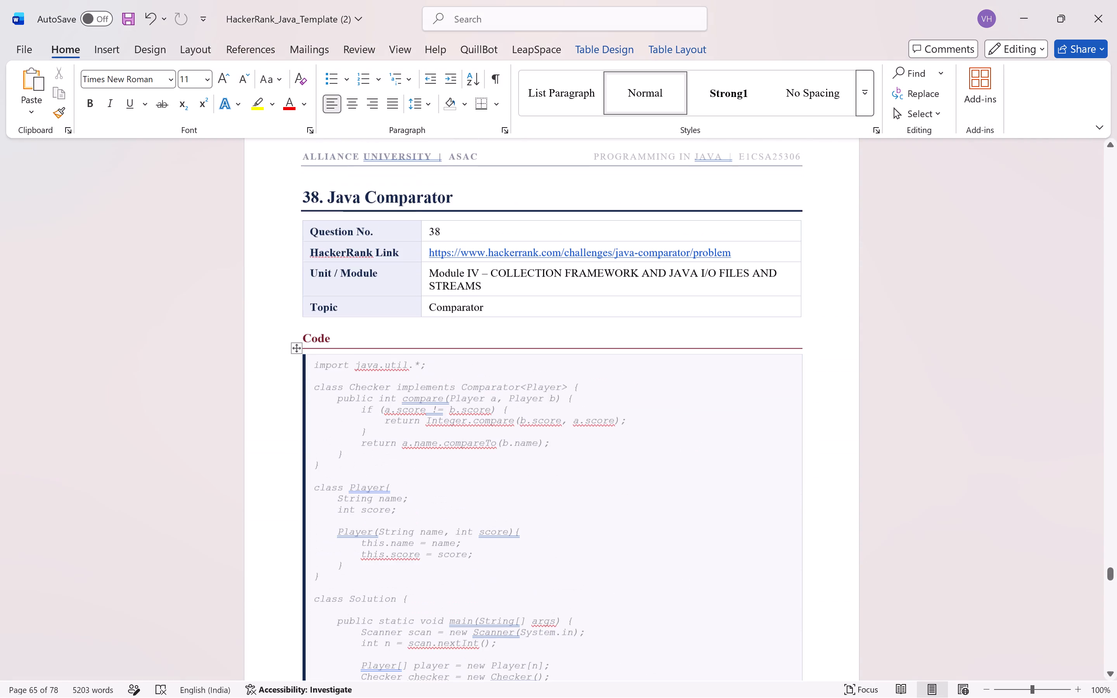
{"action": "left_click", "coordinate": [479, 256], "text": "ctrl"}
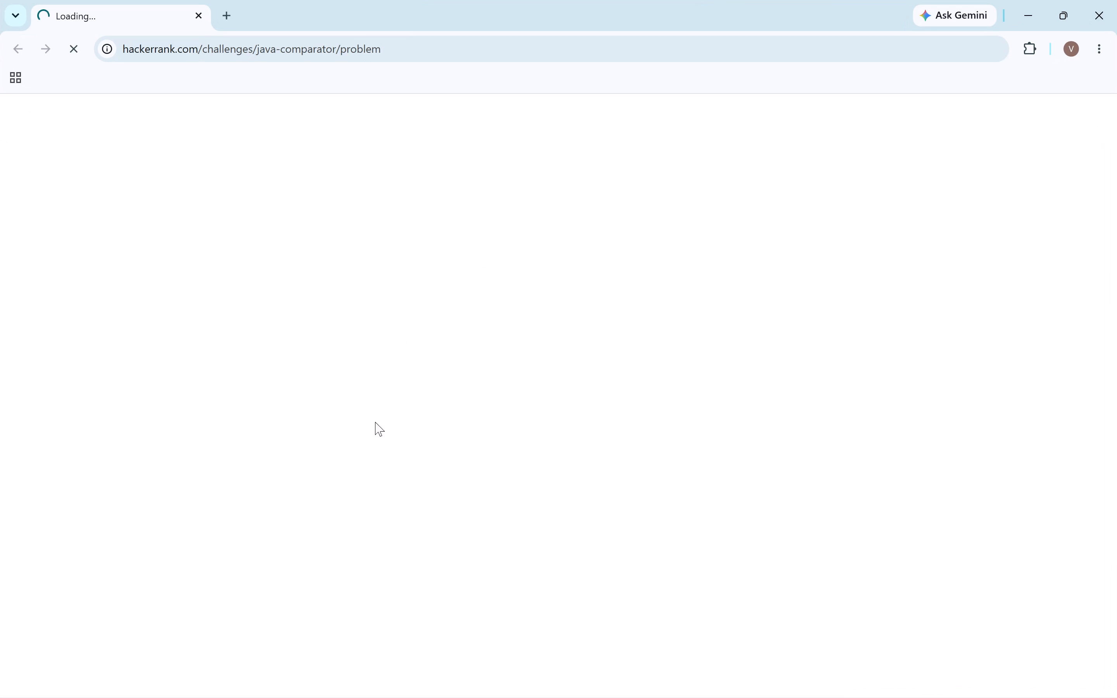
Open the results of the most recent accepted Java Comparator submission.
{"action": "scroll", "coordinate": [380, 451], "scroll_direction": "down", "scroll_amount": 7}
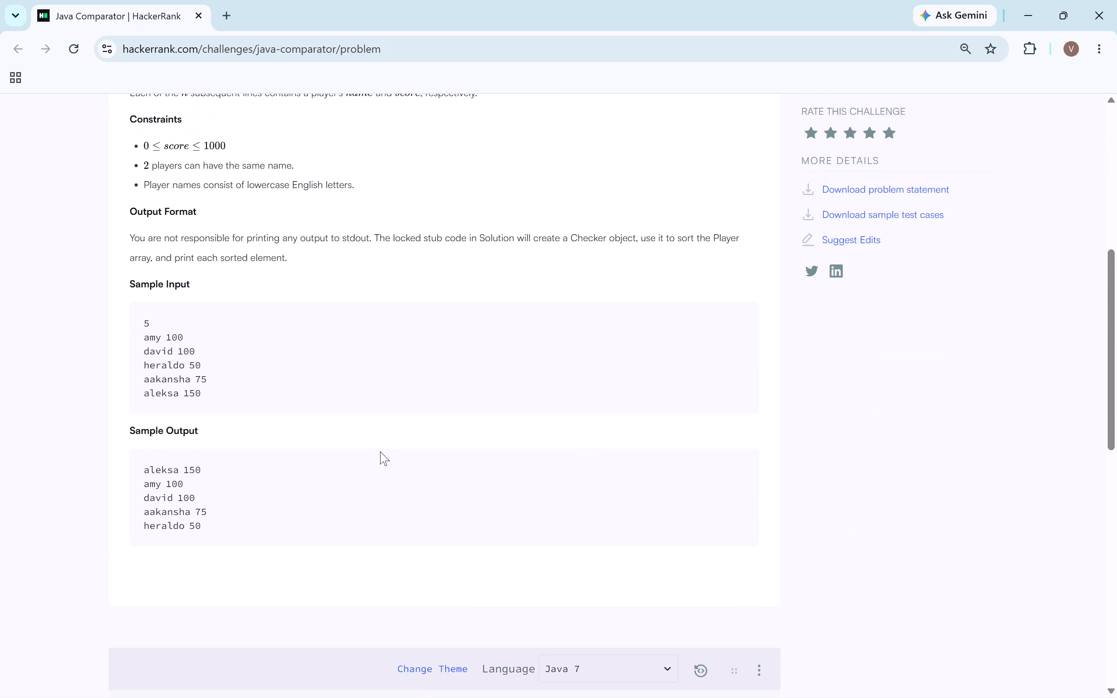
{"action": "scroll", "coordinate": [380, 451], "scroll_direction": "down", "scroll_amount": 4}
{"action": "scroll", "coordinate": [316, 275], "scroll_direction": "up", "scroll_amount": 9}
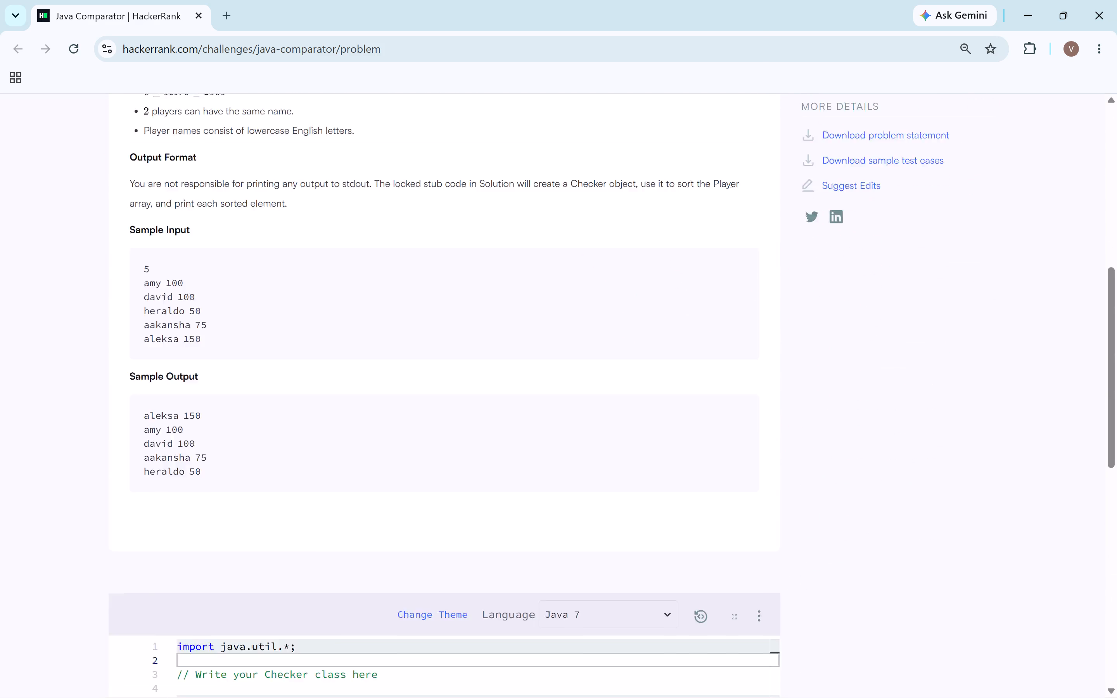
{"action": "left_click", "coordinate": [242, 302]}
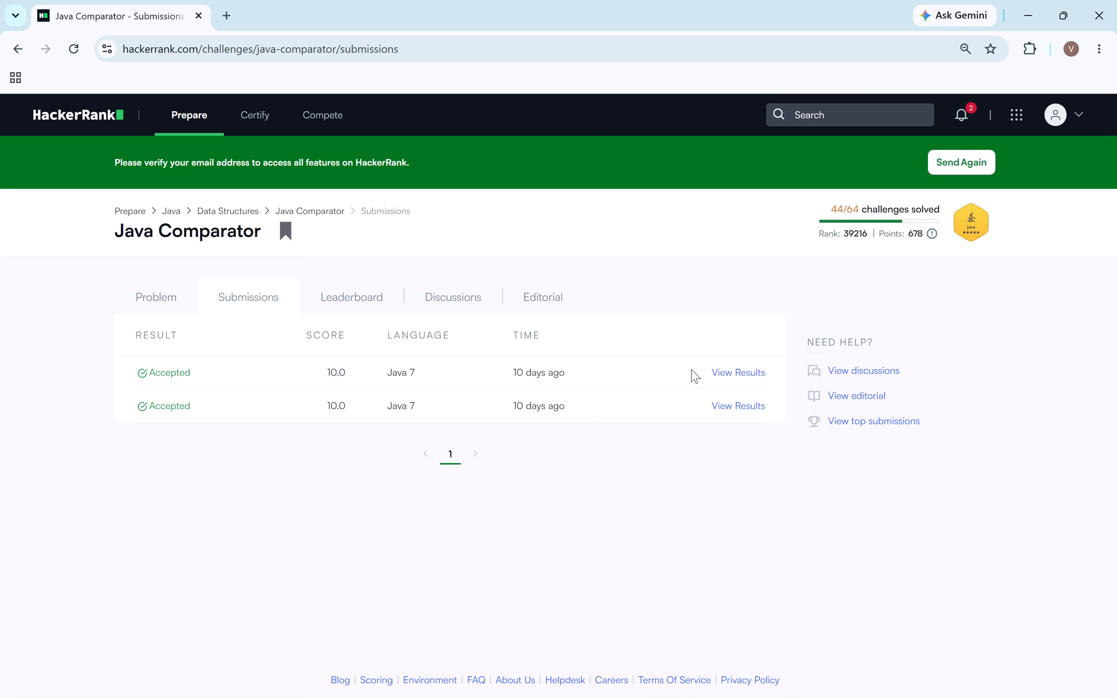
{"action": "left_click", "coordinate": [723, 369]}
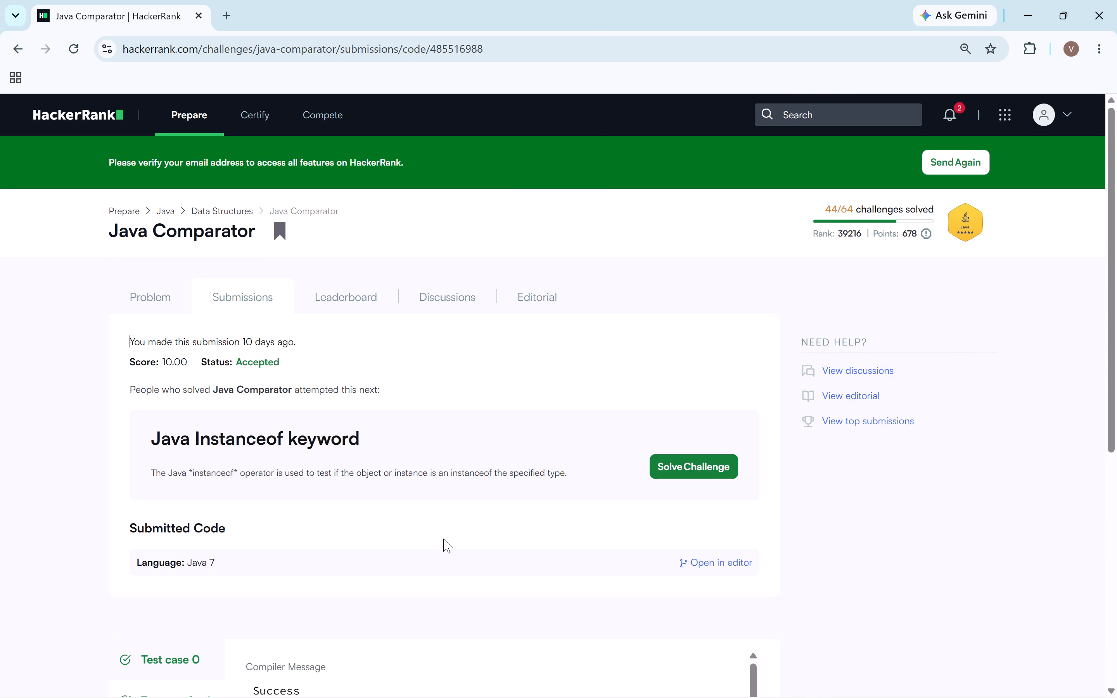
Capture a screen snip of the Java Comparator submission's test case results, from Submitted Code down to below Test case 5.
{"action": "scroll", "coordinate": [443, 539], "scroll_direction": "down", "scroll_amount": 4}
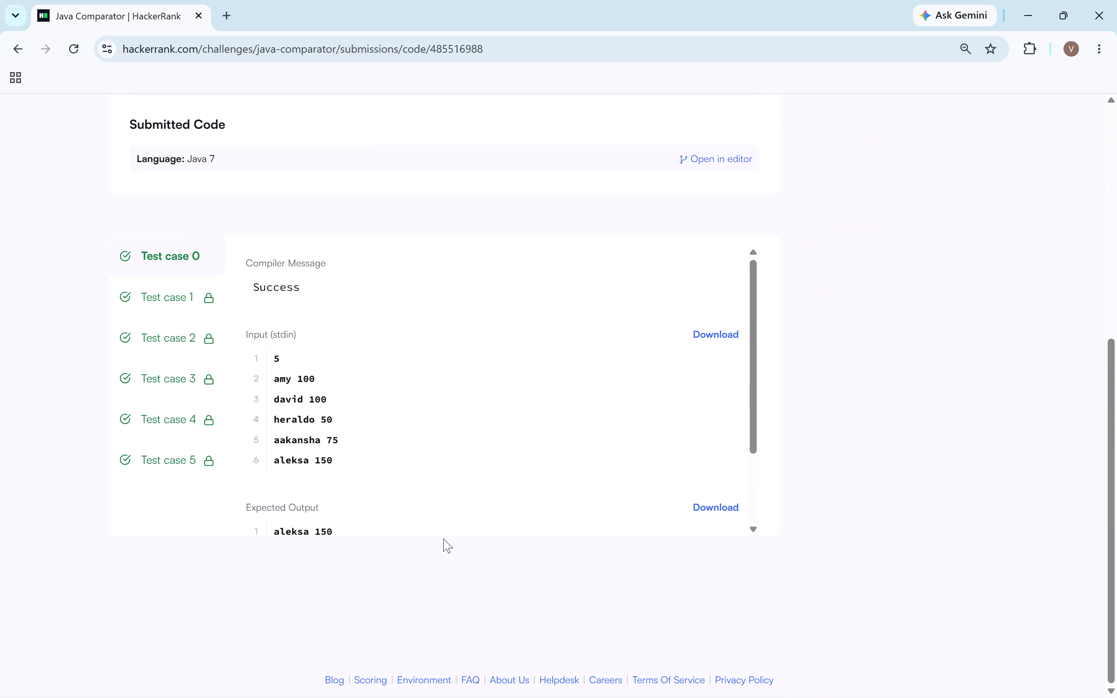
{"action": "key", "text": "shift+super+s"}
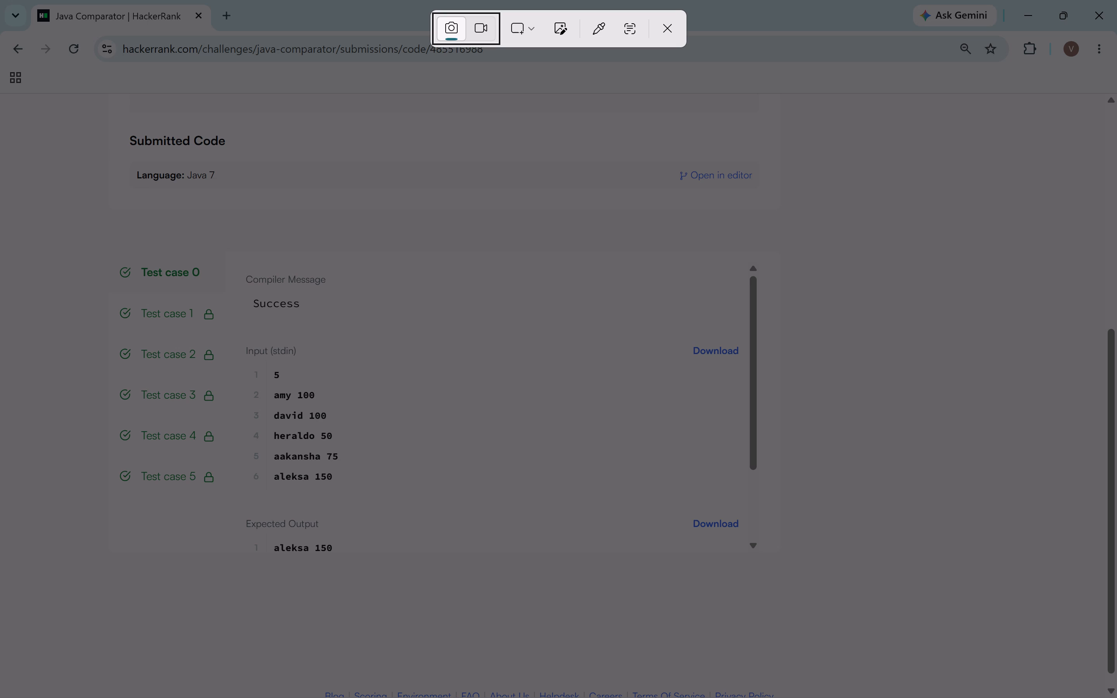
{"action": "left_click_drag", "start_coordinate": [54, 104], "coordinate": [777, 523]}
{"action": "scroll", "coordinate": [441, 416], "scroll_direction": "right", "scroll_amount": 1}
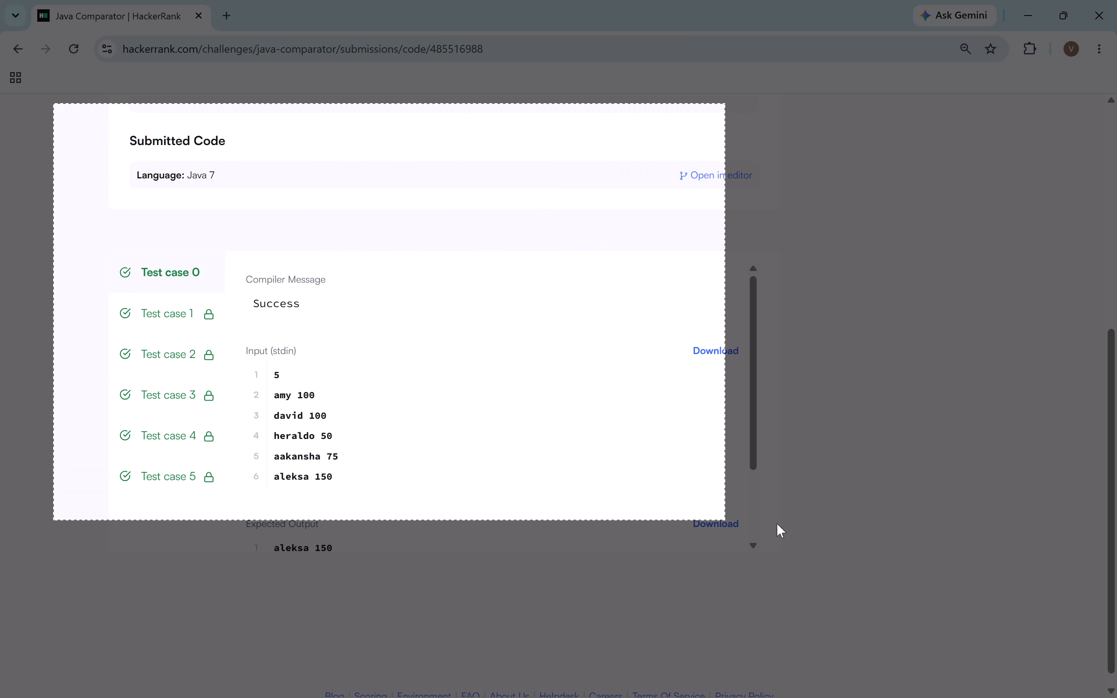
{"action": "left_click_drag", "start_coordinate": [777, 523], "coordinate": [865, 594]}
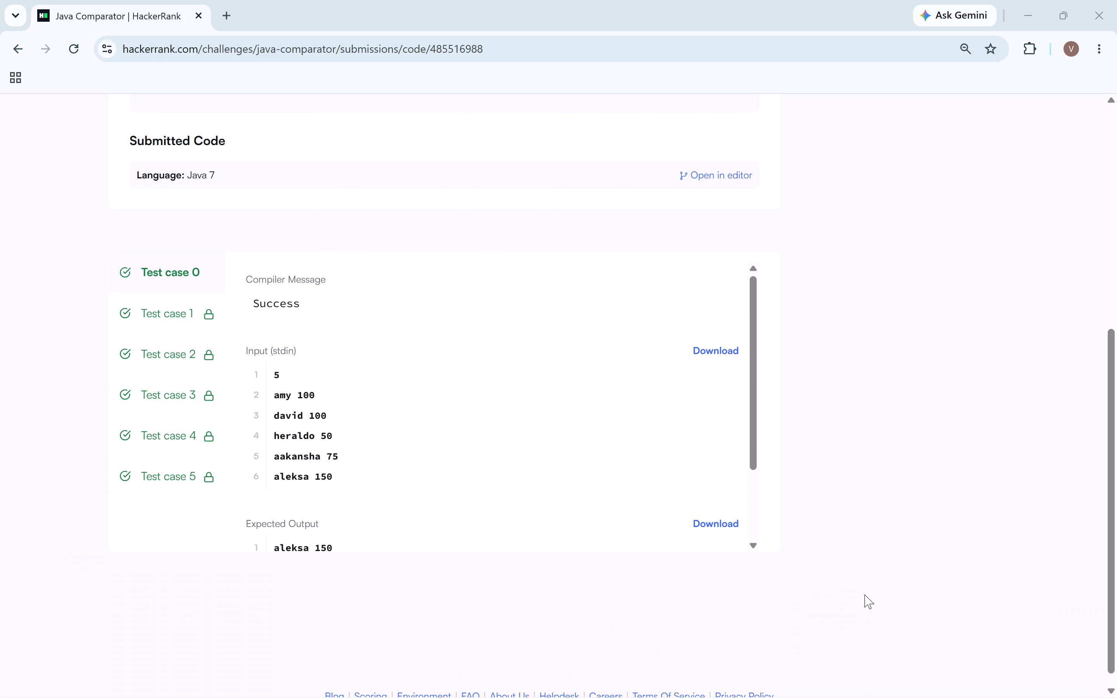
In the Word document, replace question 38's output placeholder text with the captured Java Comparator test case screenshot.
{"action": "key", "text": "alt+Tab"}
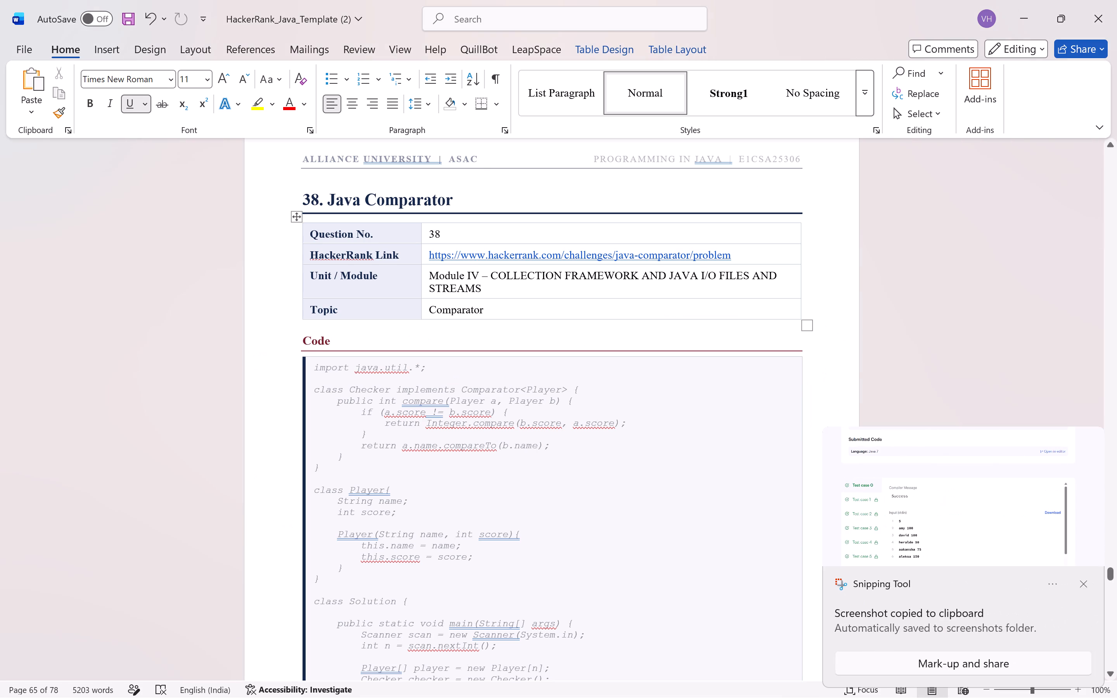
{"action": "scroll", "coordinate": [484, 532], "scroll_direction": "down", "scroll_amount": 5}
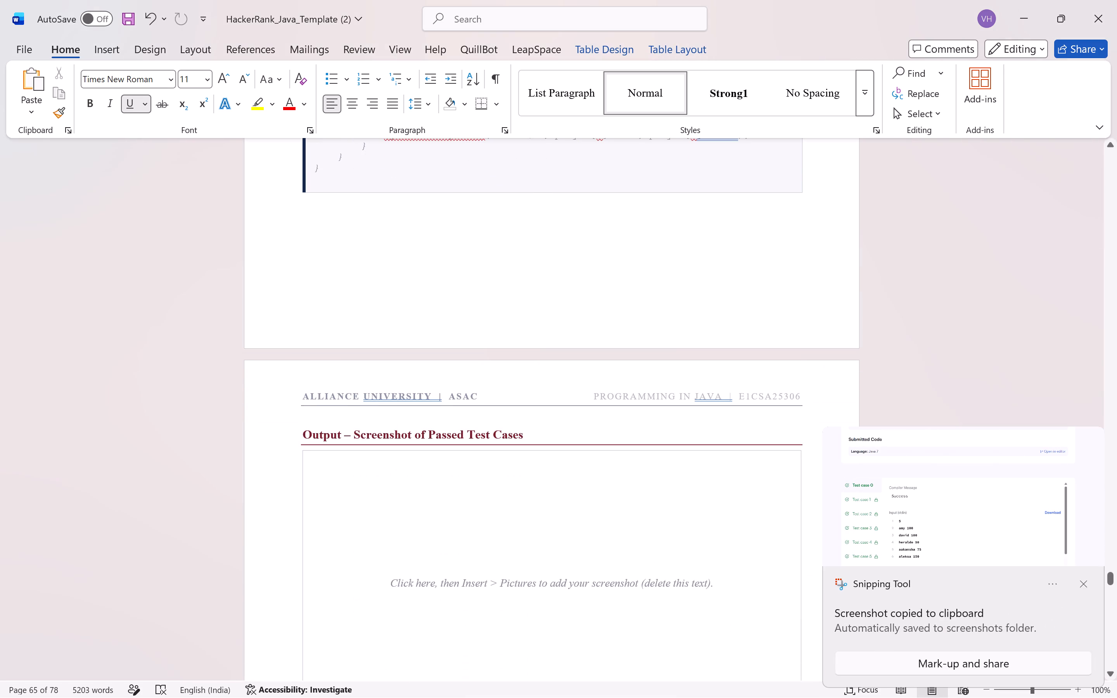
{"action": "left_click_drag", "start_coordinate": [713, 583], "coordinate": [629, 581]}
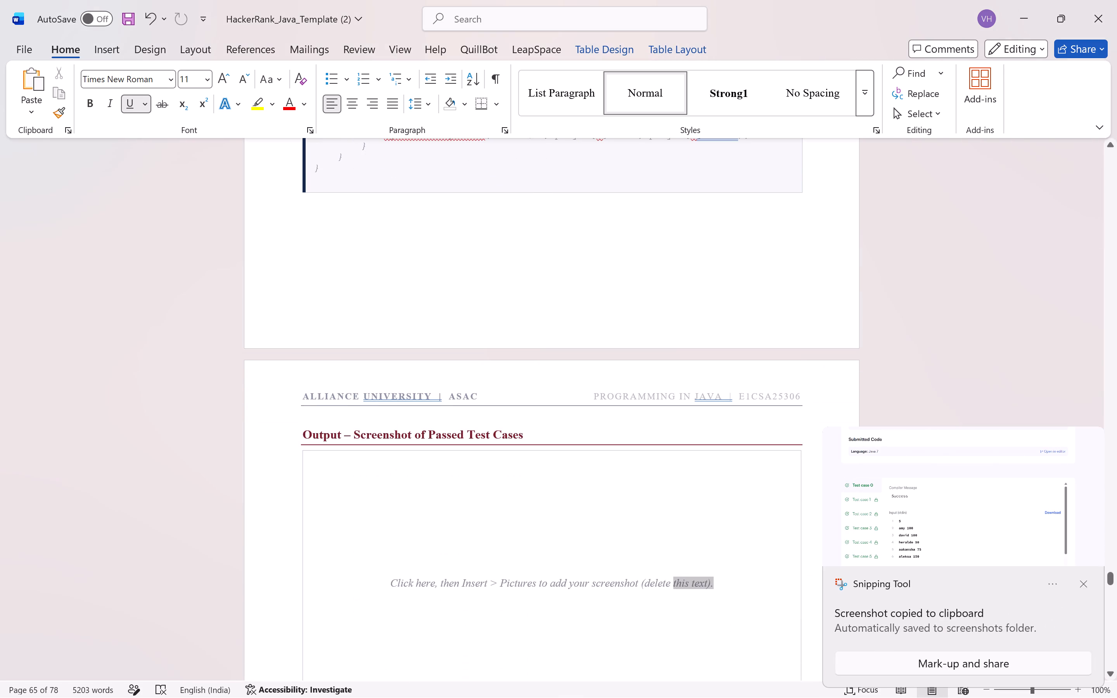
{"action": "left_click_drag", "start_coordinate": [629, 581], "coordinate": [399, 583]}
{"action": "key", "text": "ctrl+v"}
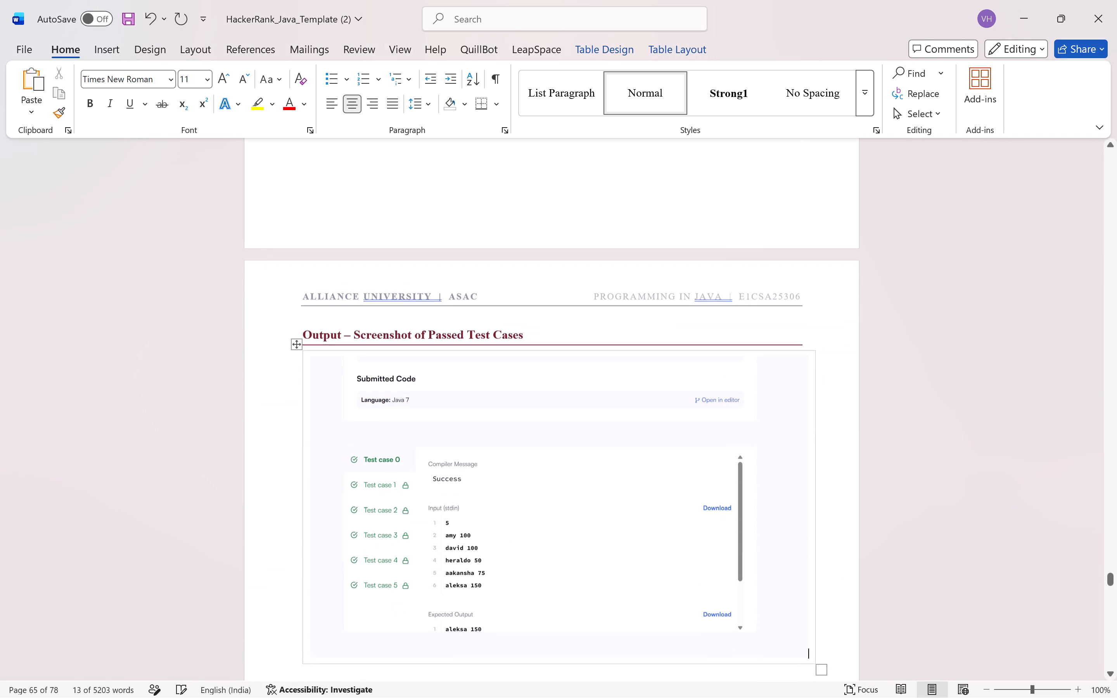
Open the Java Sort problem page from the HackerRank link of question 39.
{"action": "scroll", "coordinate": [384, 620], "scroll_direction": "down", "scroll_amount": 6}
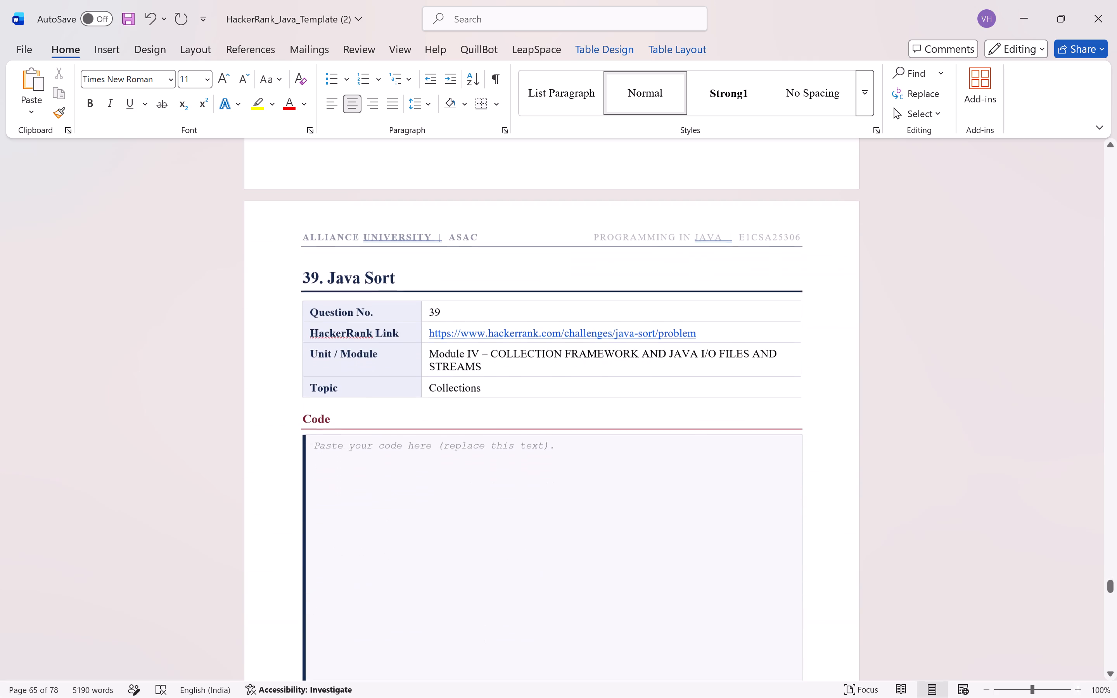
{"action": "left_click", "coordinate": [487, 334], "text": "ctrl"}
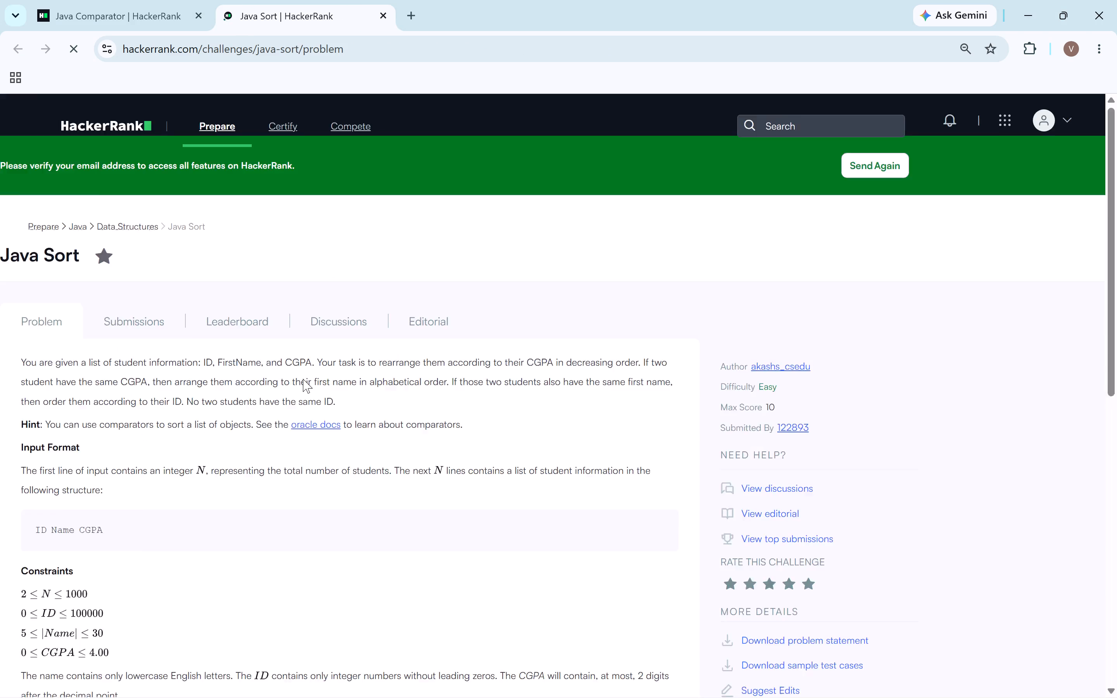
Copy all of the Java 7 code in the Java Sort problem's editor.
{"action": "scroll", "coordinate": [258, 426], "scroll_direction": "down", "scroll_amount": 7}
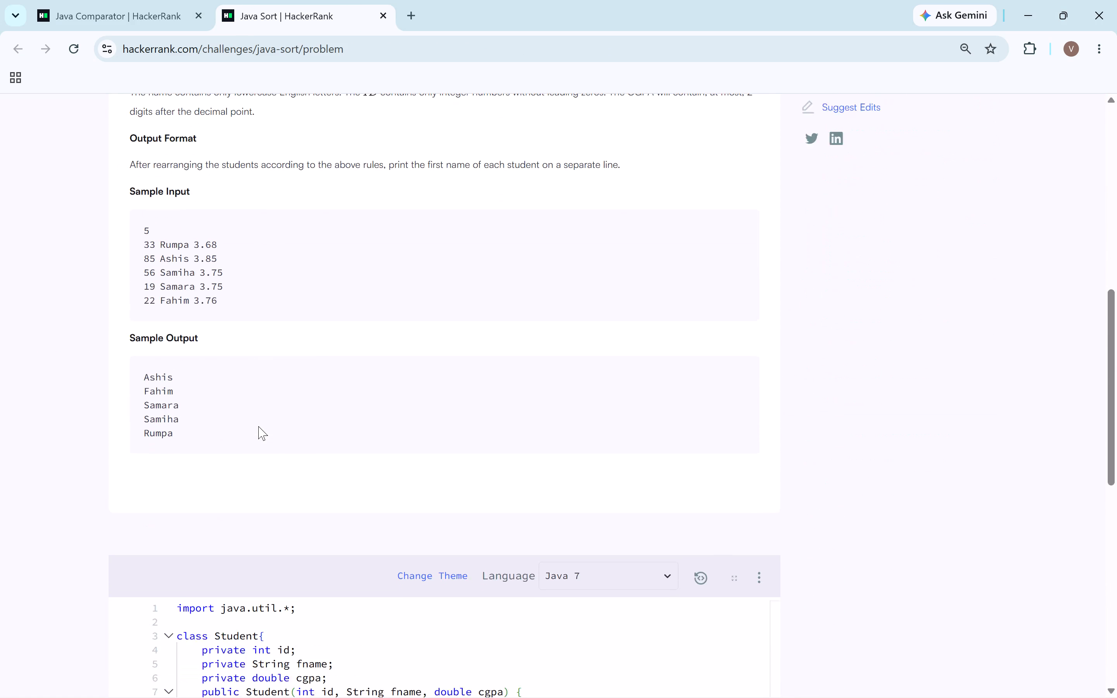
{"action": "scroll", "coordinate": [258, 426], "scroll_direction": "down", "scroll_amount": 2}
{"action": "left_click", "coordinate": [254, 574]}
{"action": "scroll", "coordinate": [254, 574], "scroll_direction": "down", "scroll_amount": 3}
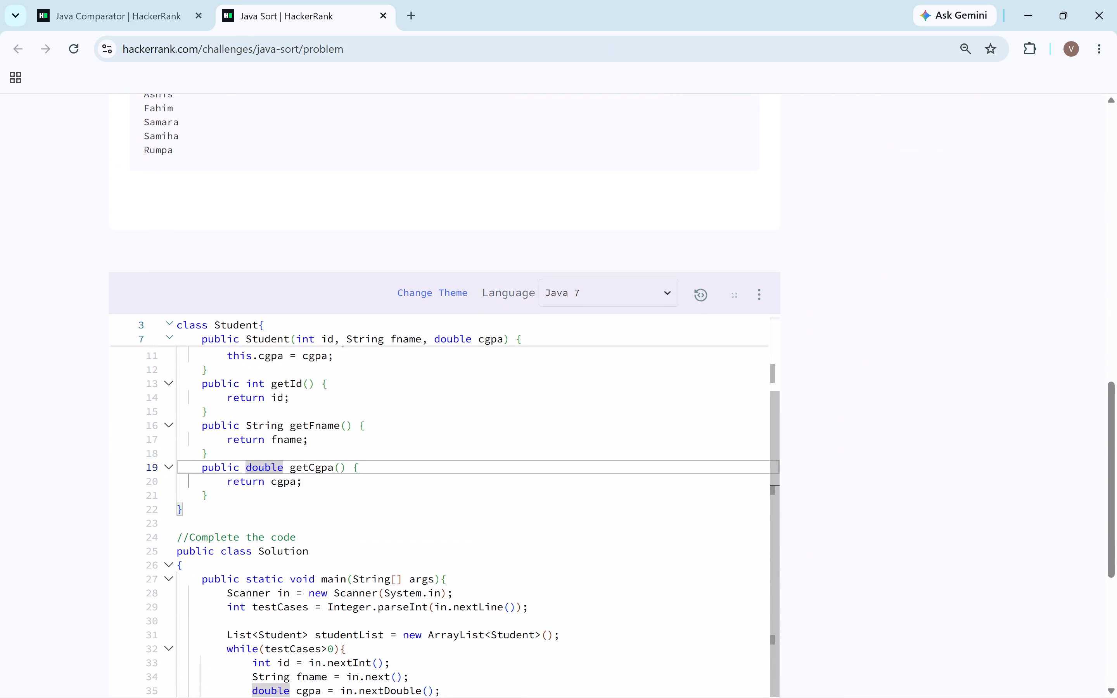
{"action": "scroll", "coordinate": [254, 574], "scroll_direction": "down", "scroll_amount": 6}
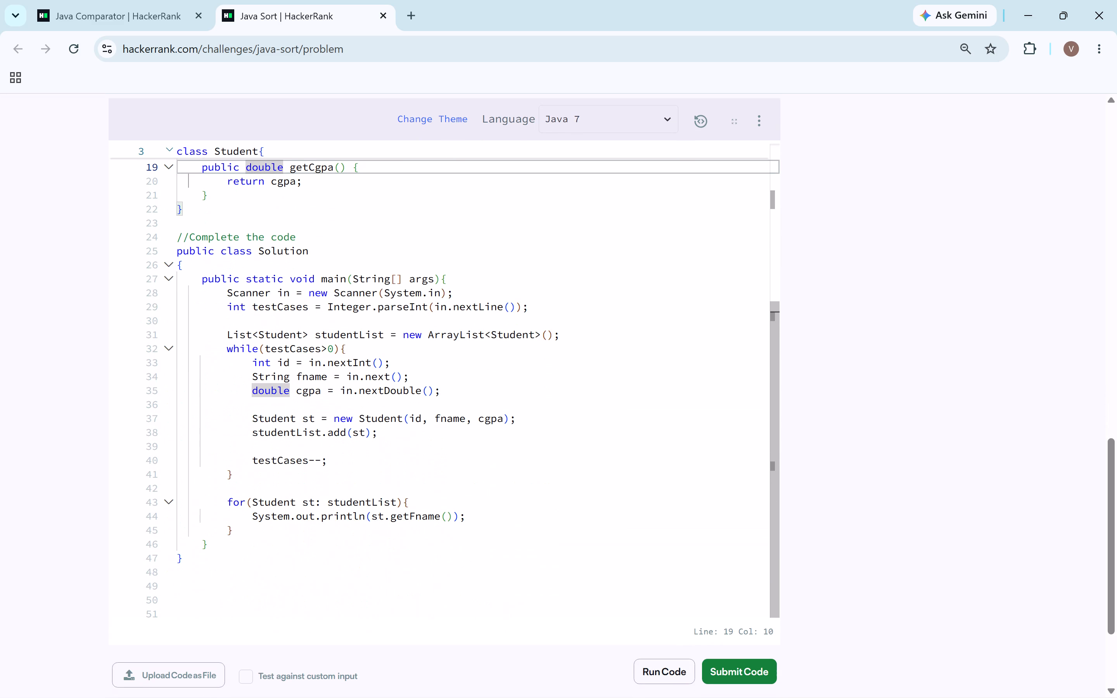
{"action": "key", "text": "ctrl+a"}
{"action": "key", "text": "ctrl+c"}
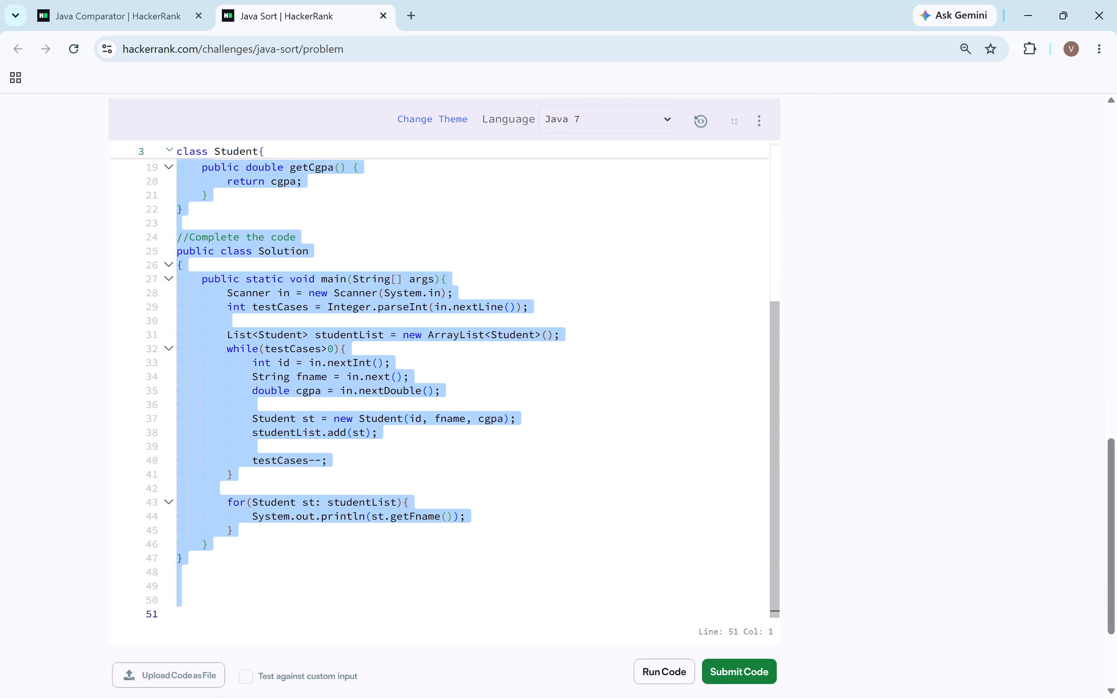
In the Word document, replace question 39's code placeholder text with the copied Java Sort code.
{"action": "key", "text": "alt+Tab"}
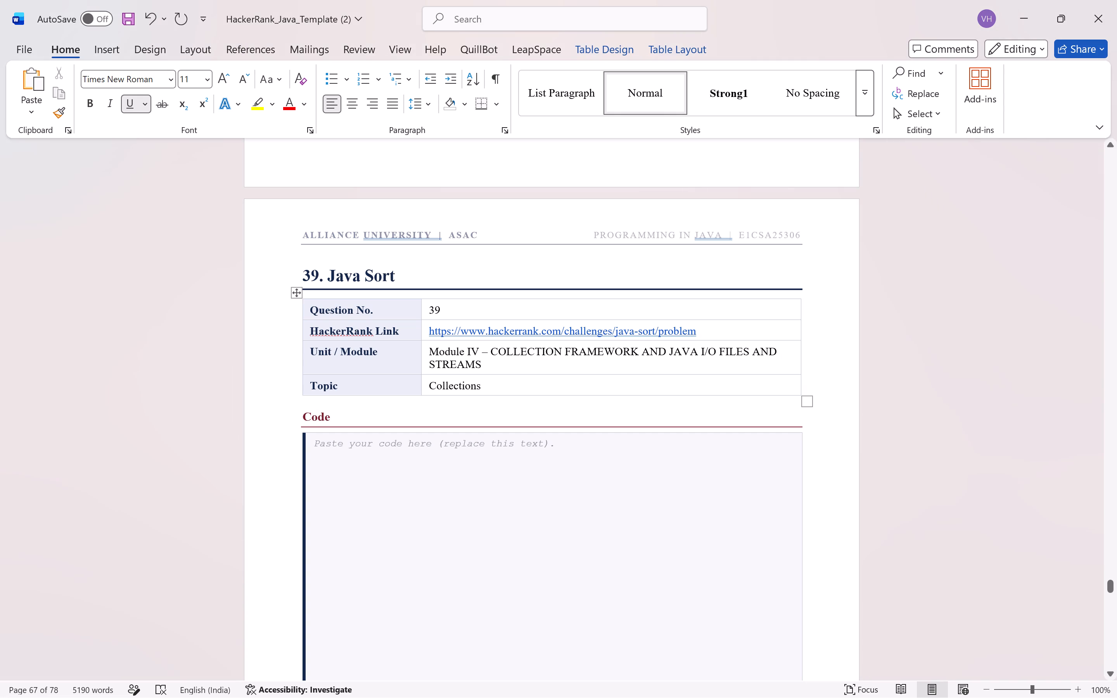
{"action": "left_click_drag", "start_coordinate": [555, 442], "coordinate": [323, 446]}
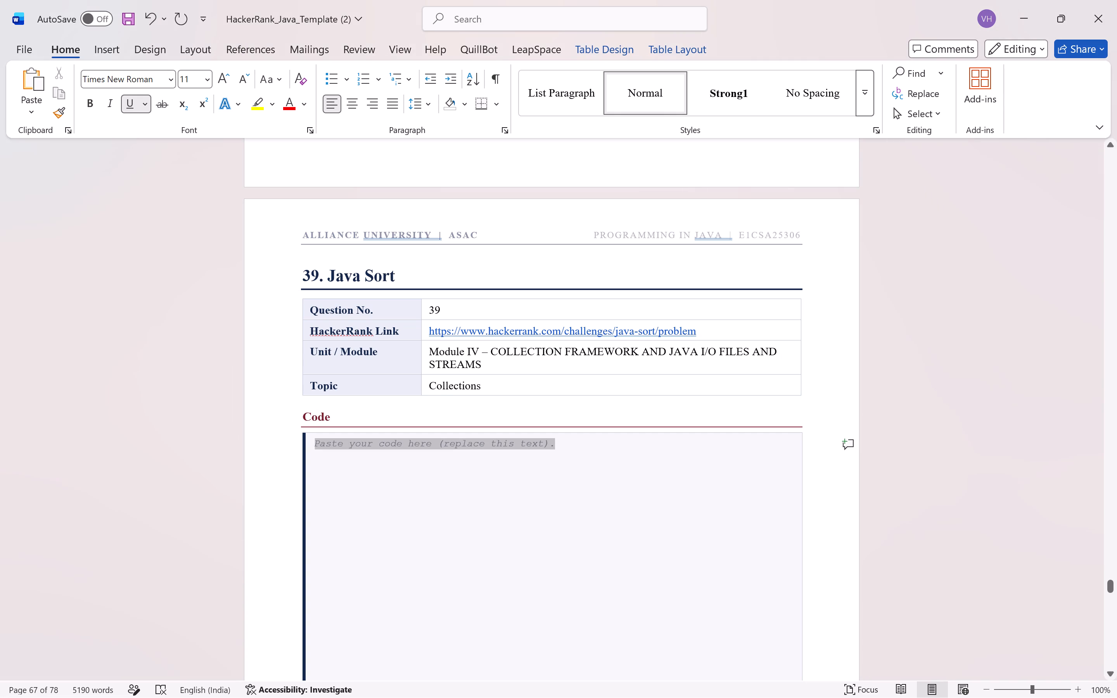
{"action": "left_click_drag", "start_coordinate": [323, 446], "coordinate": [323, 446]}
{"action": "key", "text": "ctrl+v"}
{"action": "scroll", "coordinate": [391, 523], "scroll_direction": "down", "scroll_amount": 2}
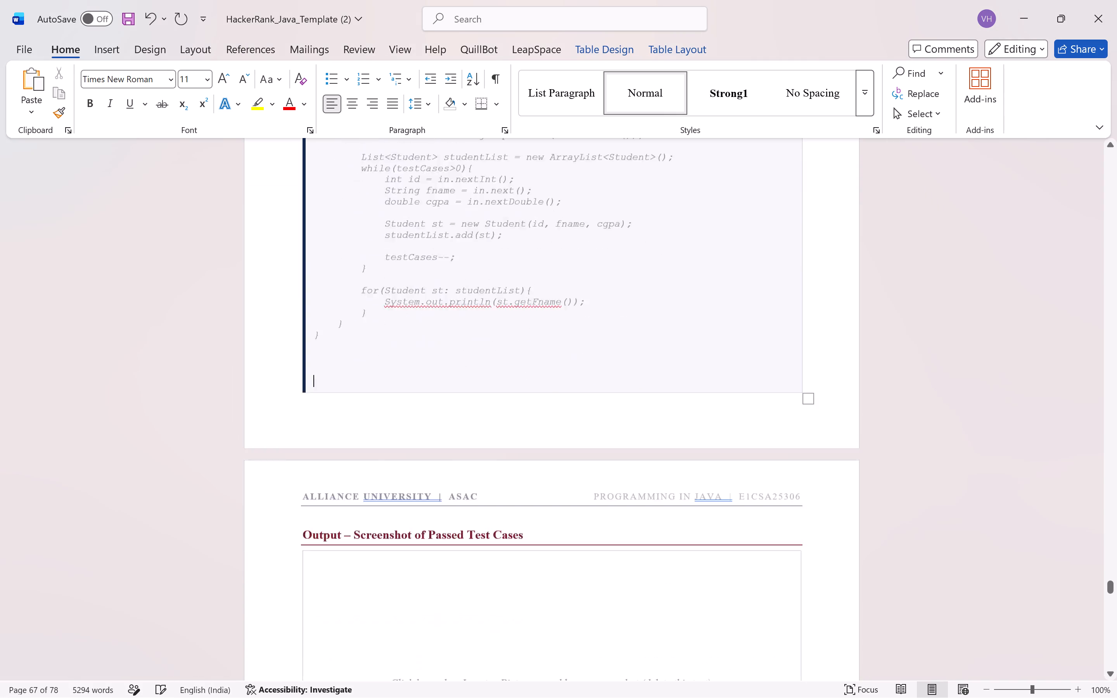
{"action": "scroll", "coordinate": [391, 523], "scroll_direction": "down", "scroll_amount": 2}
Switch back to Chrome and open the results of the accepted Java Sort submission.
{"action": "key", "text": "alt+Tab"}
{"action": "scroll", "coordinate": [441, 258], "scroll_direction": "up", "scroll_amount": 13}
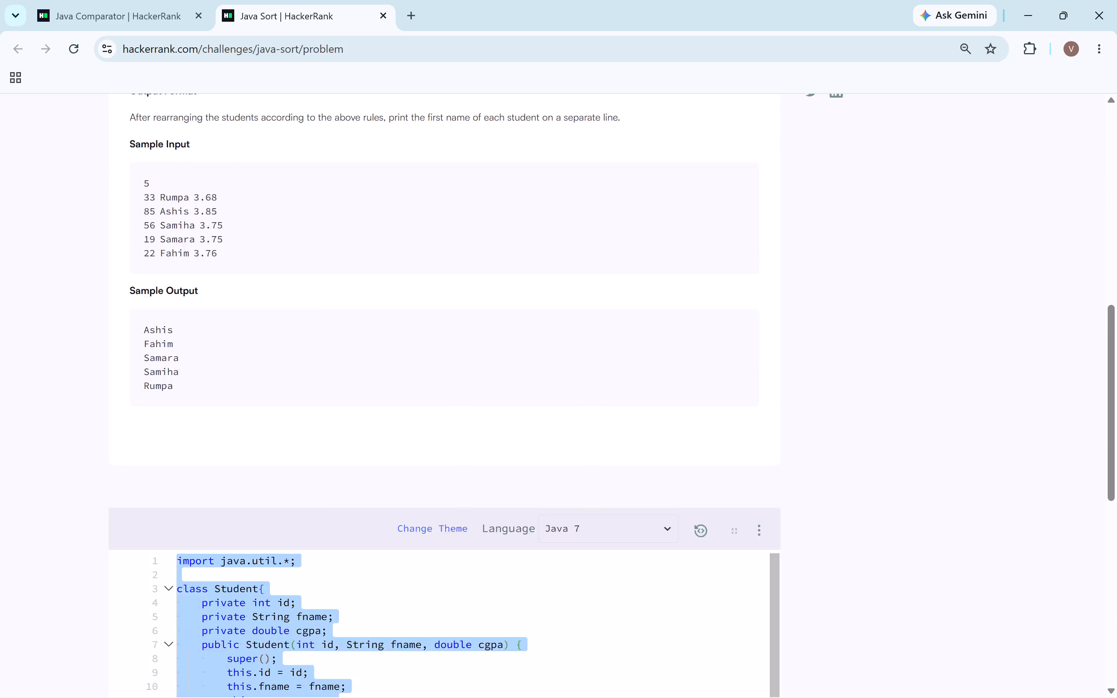
{"action": "scroll", "coordinate": [299, 306], "scroll_direction": "up", "scroll_amount": 11}
{"action": "left_click", "coordinate": [256, 299]}
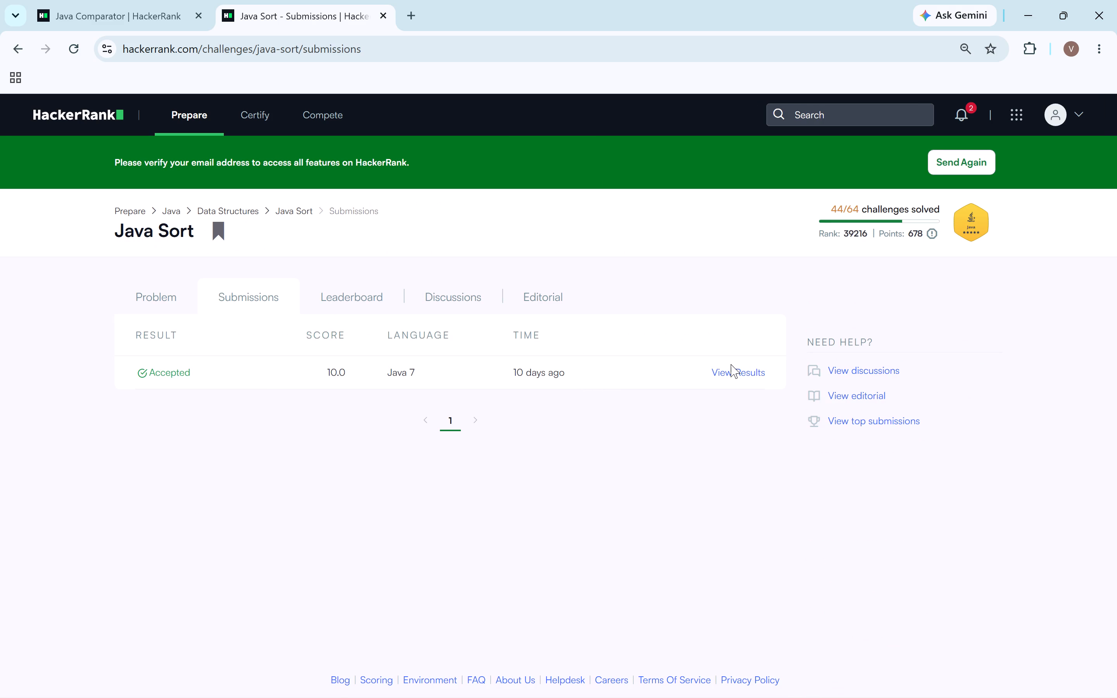
{"action": "left_click", "coordinate": [730, 369]}
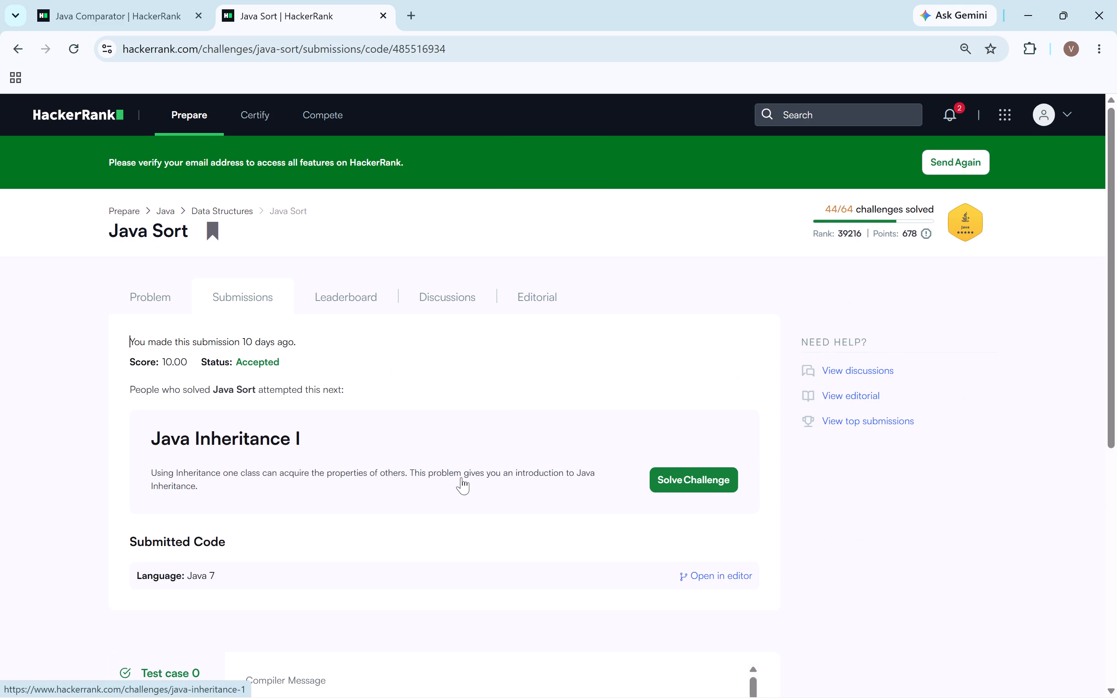
Capture a screen snip of the Java Sort submission page showing the submitted code section and Test cases 0 to 6.
{"action": "scroll", "coordinate": [461, 477], "scroll_direction": "down", "scroll_amount": 4}
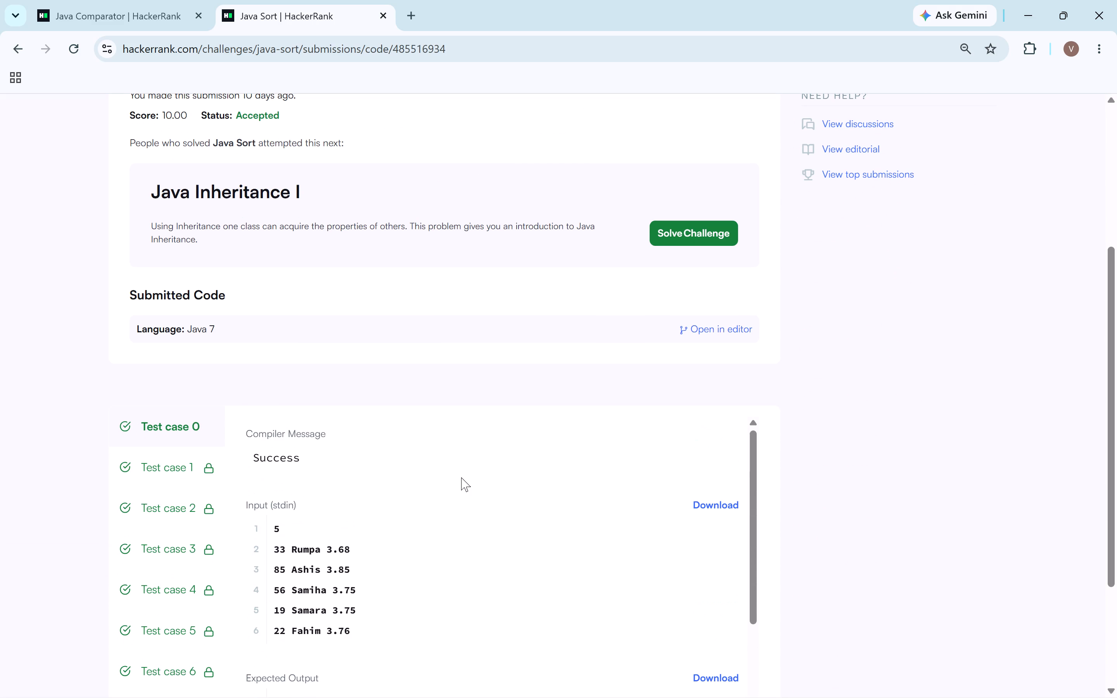
{"action": "scroll", "coordinate": [241, 379], "scroll_direction": "down", "scroll_amount": 1}
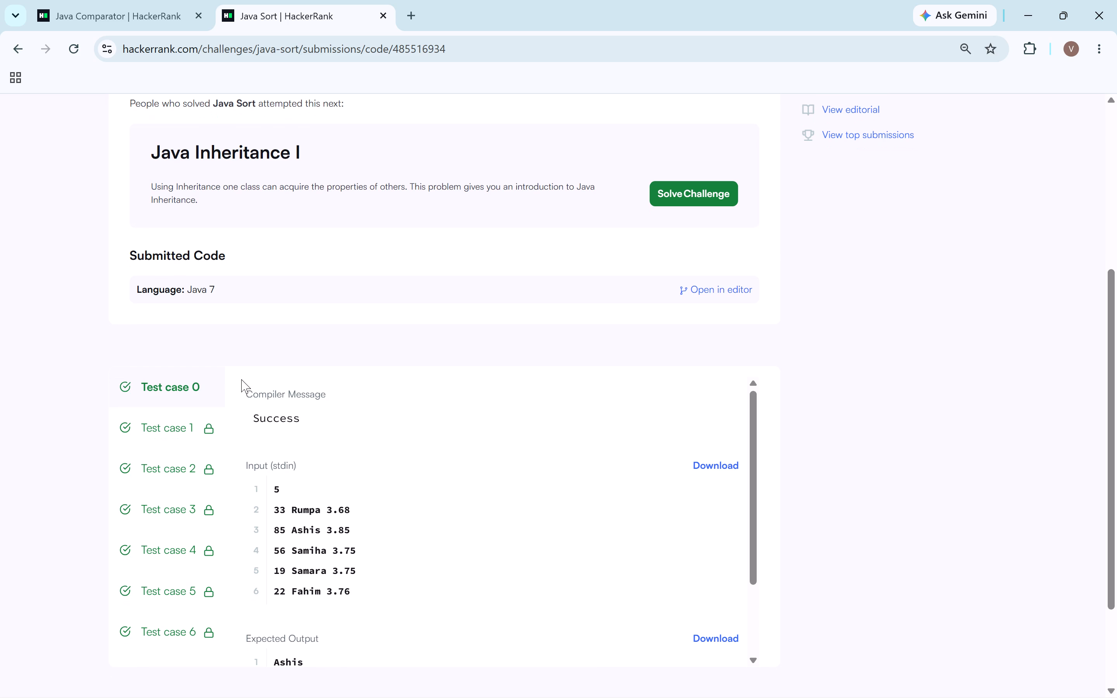
{"action": "key", "text": "shift+super+s"}
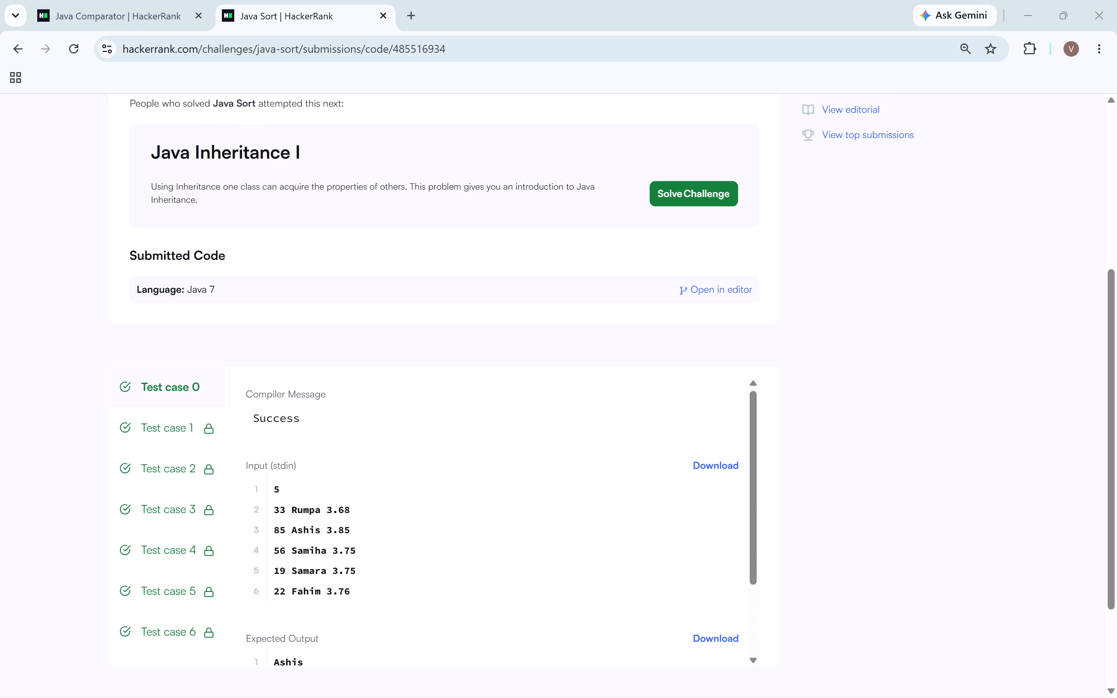
{"action": "left_click_drag", "start_coordinate": [19, 82], "coordinate": [981, 696]}
{"action": "scroll", "coordinate": [335, 308], "scroll_direction": "right", "scroll_amount": 2}
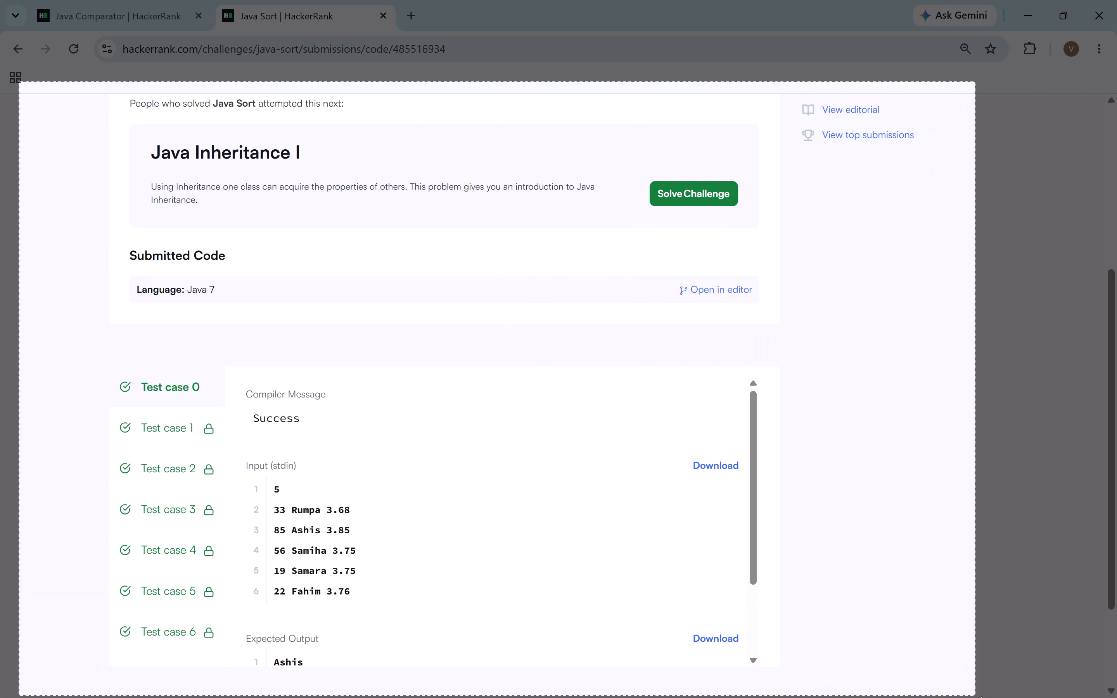
{"action": "left_click_drag", "start_coordinate": [981, 696], "coordinate": [1021, 678]}
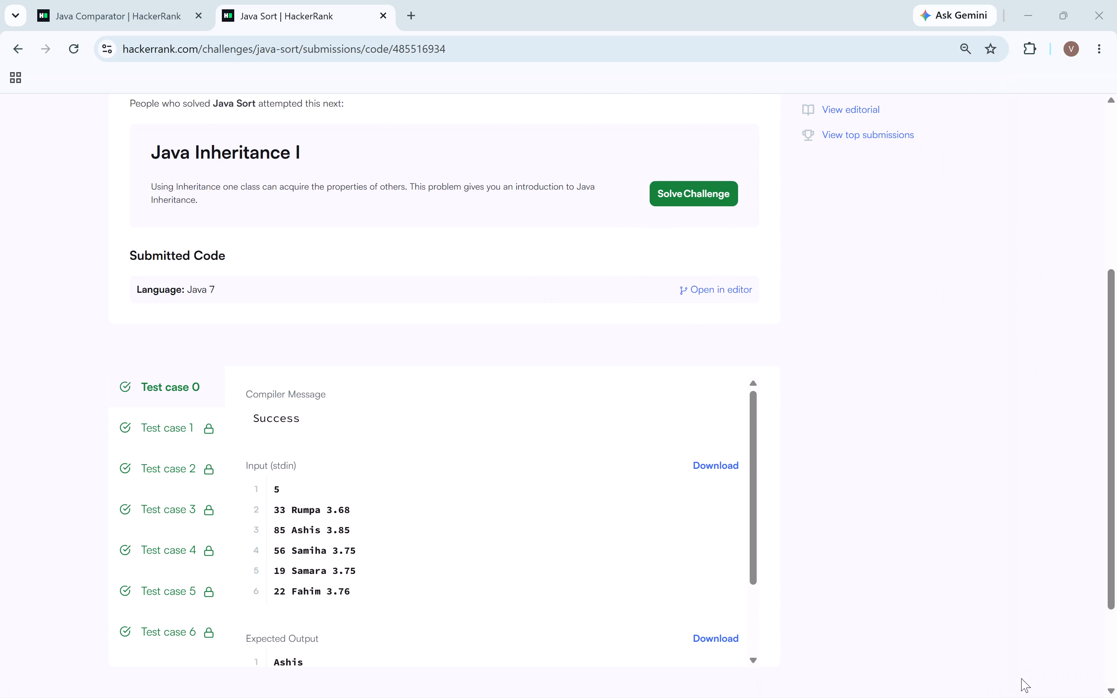
In the Word document, replace question 39's output placeholder text with the captured Java Sort test case screenshot.
{"action": "key", "text": "alt+Tab"}
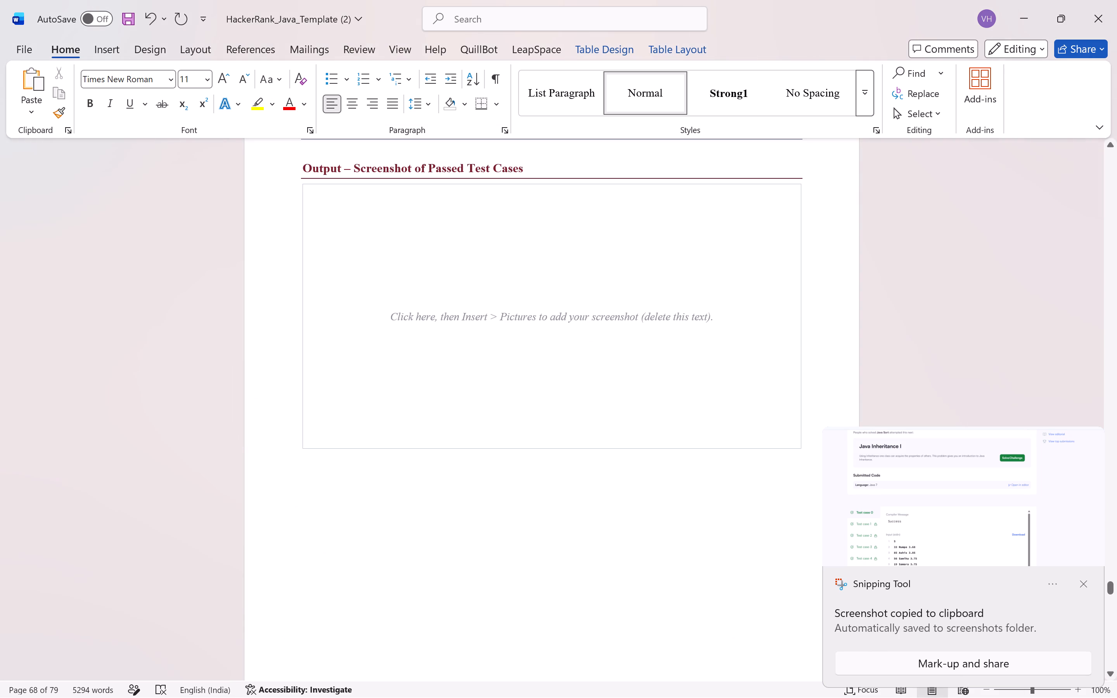
{"action": "left_click_drag", "start_coordinate": [714, 320], "coordinate": [394, 332]}
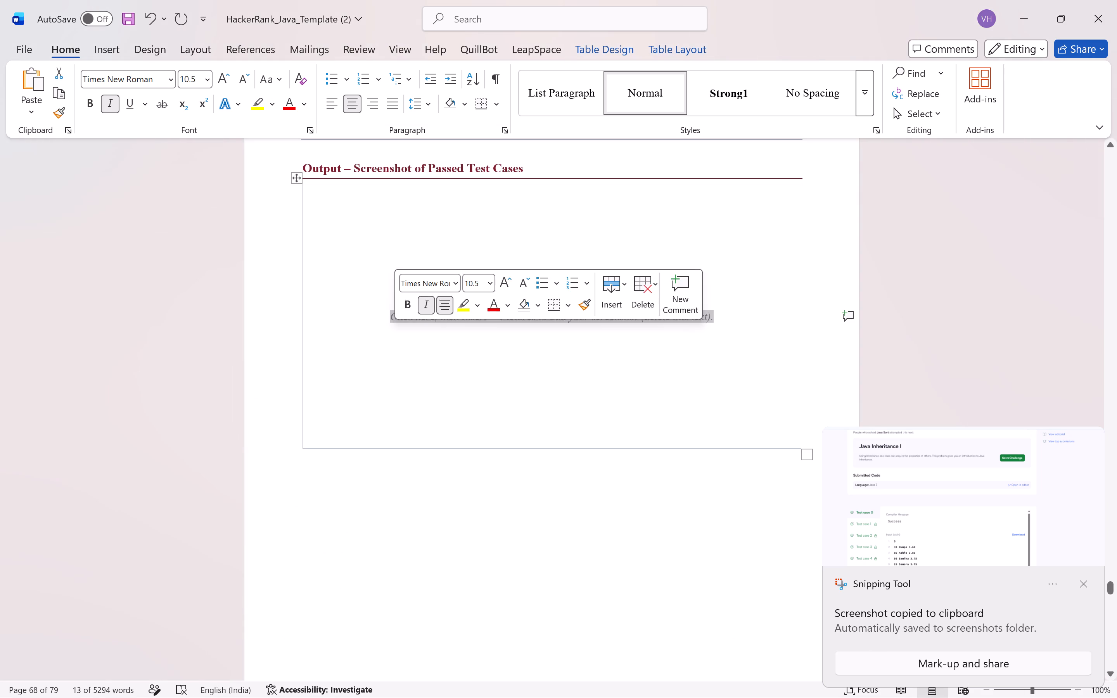
{"action": "key", "text": "ctrl+v"}
Open the Java Dequeue problem page from the HackerRank link of question 40 and look it over.
{"action": "scroll", "coordinate": [417, 562], "scroll_direction": "down", "scroll_amount": 3}
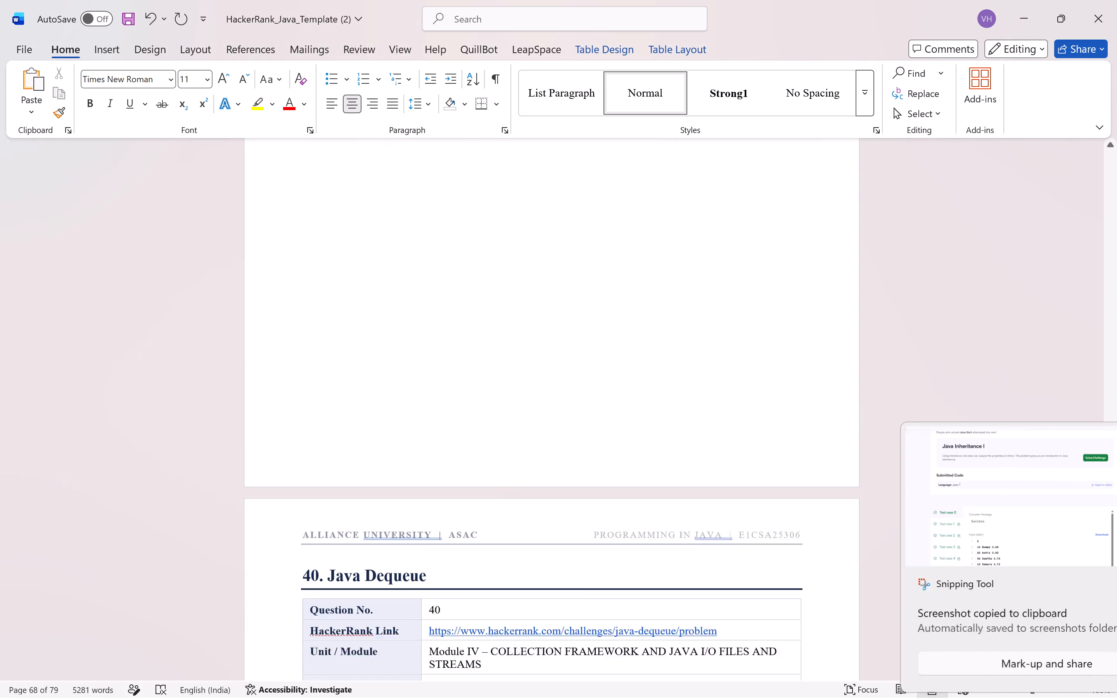
{"action": "scroll", "coordinate": [417, 562], "scroll_direction": "down", "scroll_amount": 3}
{"action": "scroll", "coordinate": [470, 413], "scroll_direction": "up", "scroll_amount": 1}
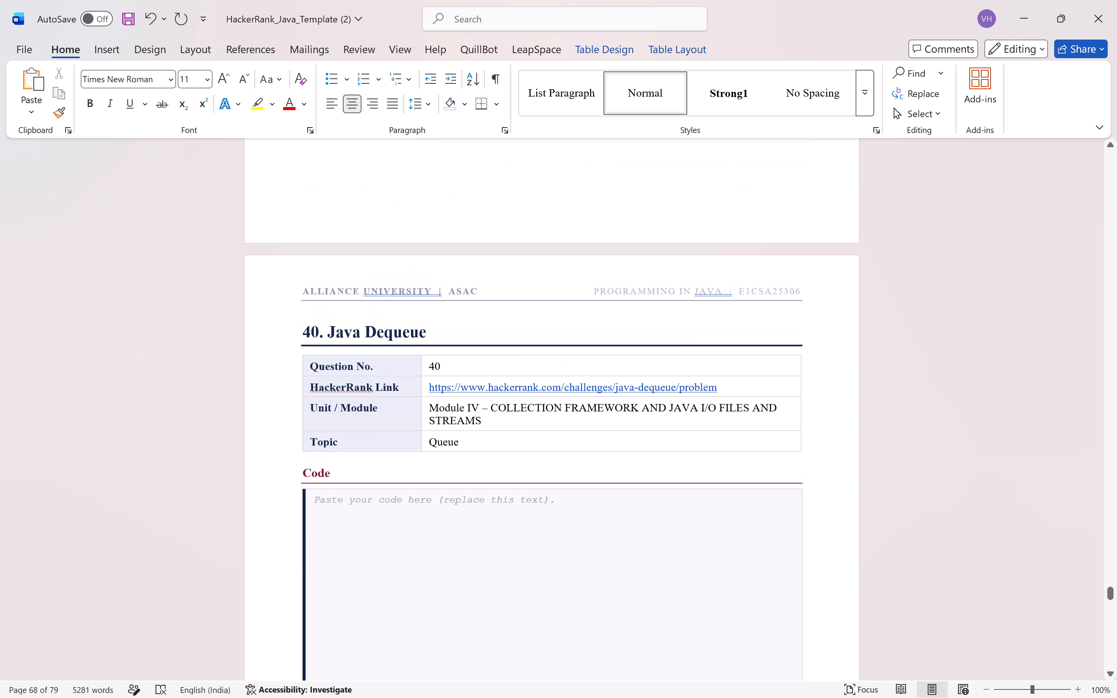
{"action": "left_click", "coordinate": [514, 384], "text": "ctrl"}
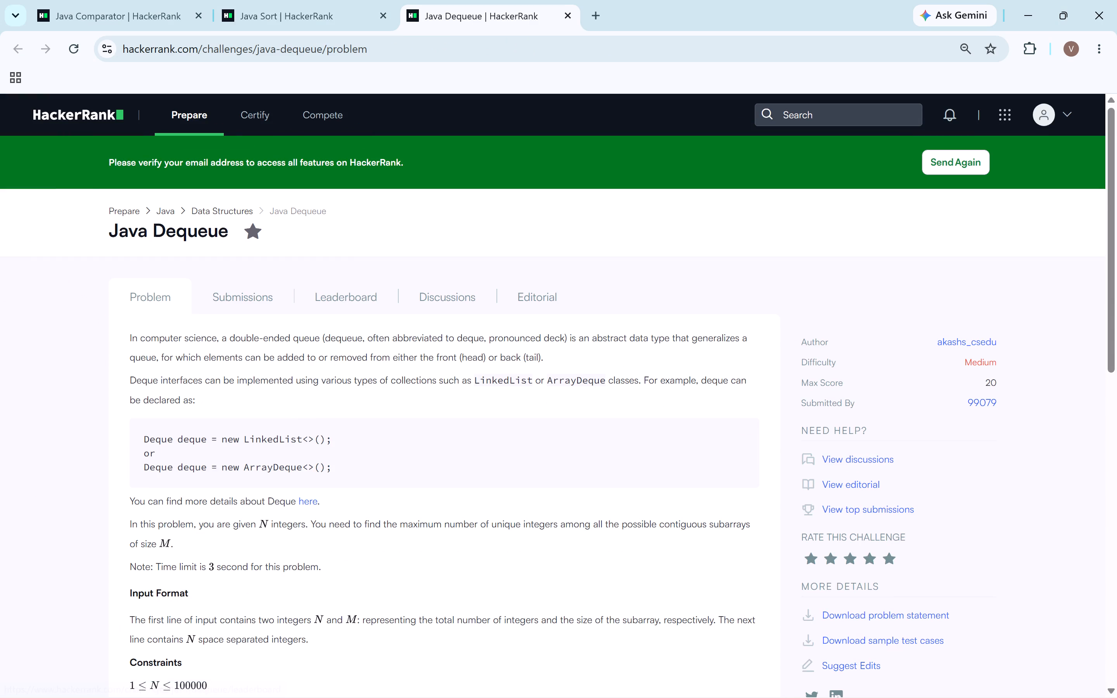
{"action": "scroll", "coordinate": [282, 523], "scroll_direction": "down", "scroll_amount": 9}
{"action": "scroll", "coordinate": [282, 523], "scroll_direction": "up", "scroll_amount": 7}
Open the accepted Java Dequeue submission's code in the editor and copy all of it.
{"action": "left_click", "coordinate": [246, 298]}
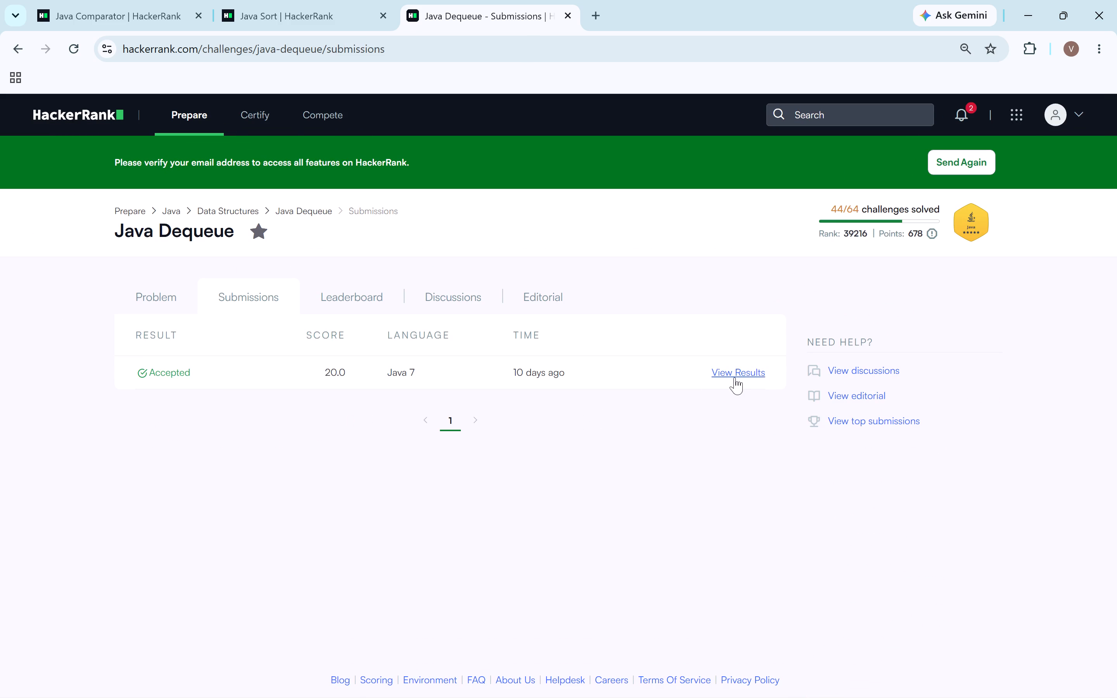
{"action": "left_click", "coordinate": [736, 371]}
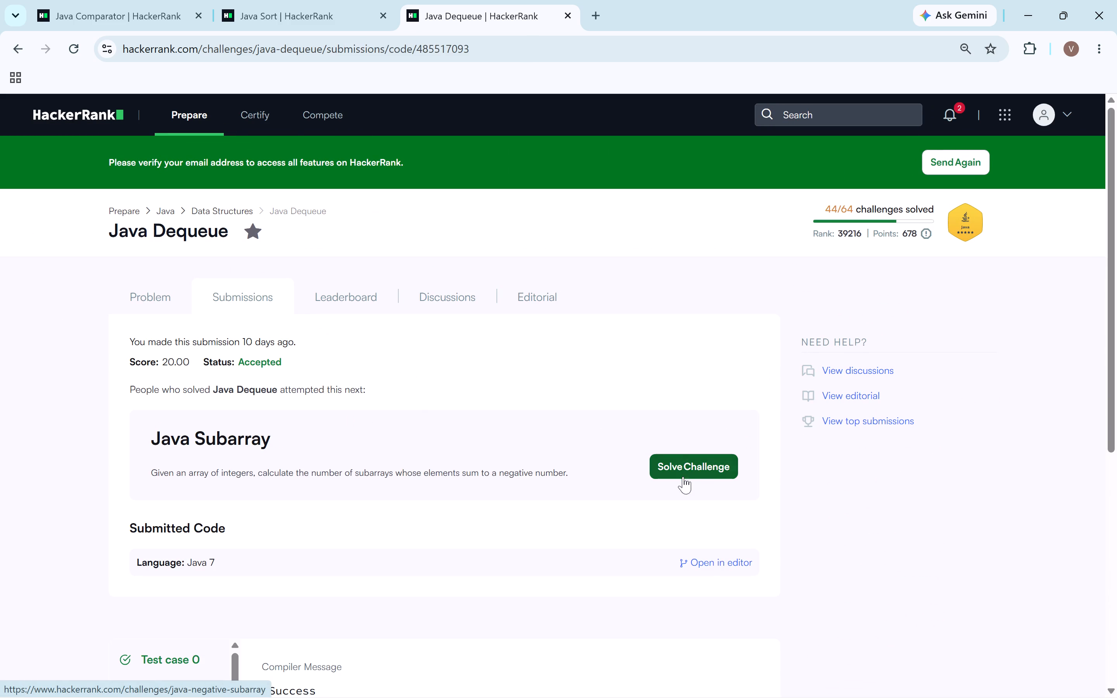
{"action": "left_click", "coordinate": [706, 559]}
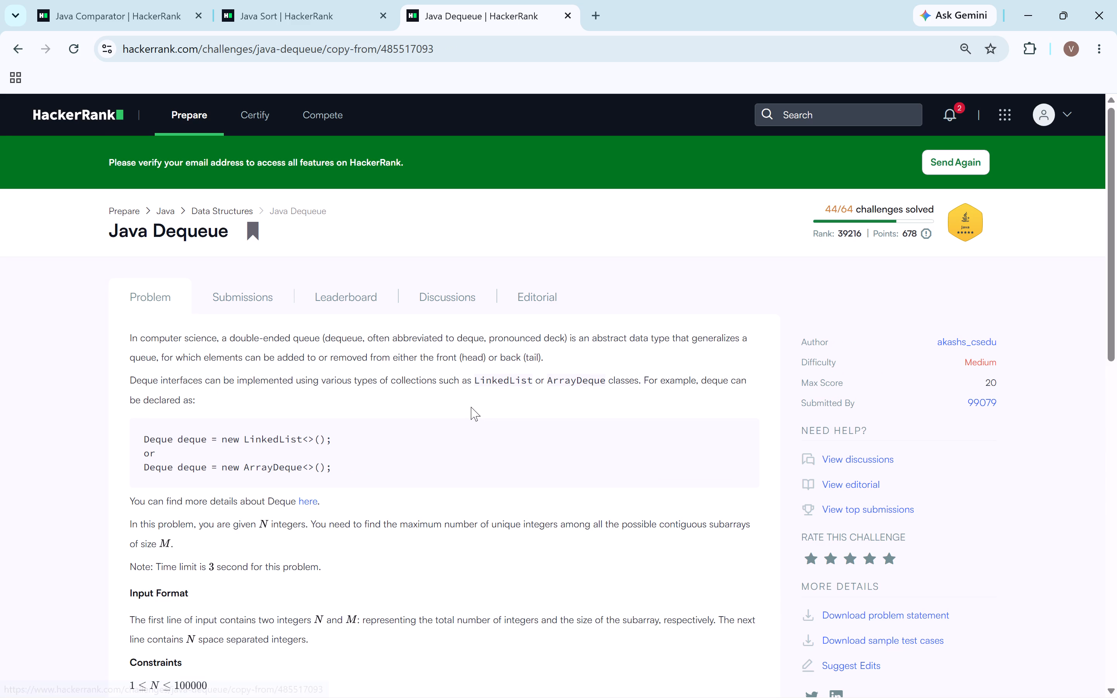
{"action": "scroll", "coordinate": [341, 478], "scroll_direction": "down", "scroll_amount": 10}
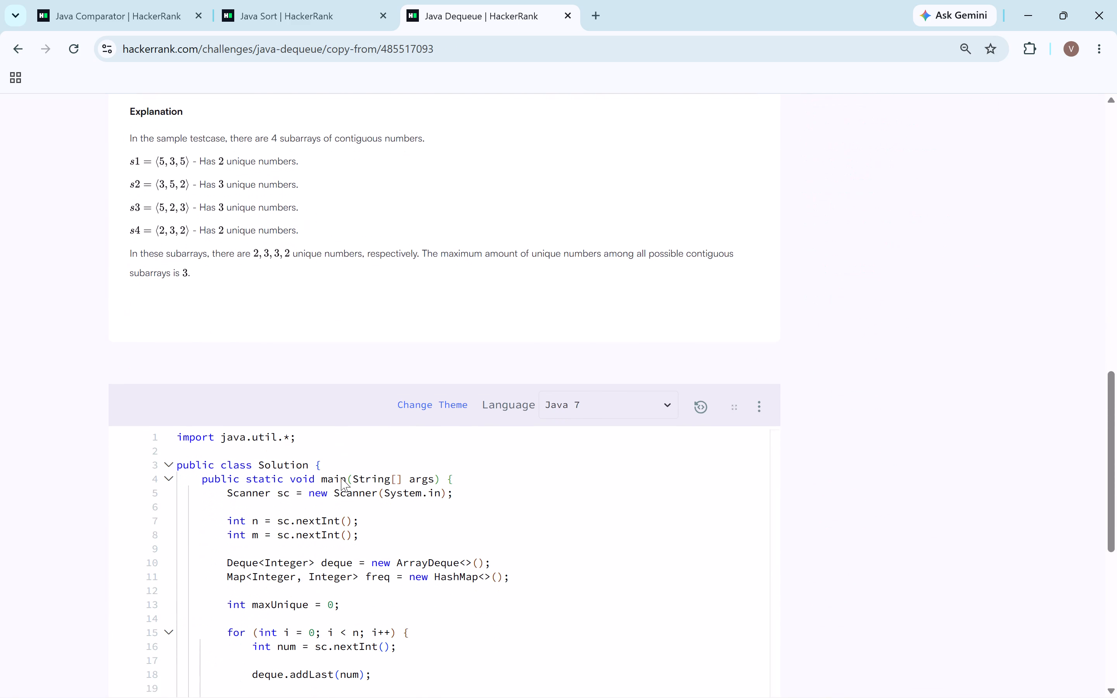
{"action": "left_click", "coordinate": [296, 475]}
{"action": "key", "text": "ctrl+a"}
{"action": "key", "text": "ctrl+c"}
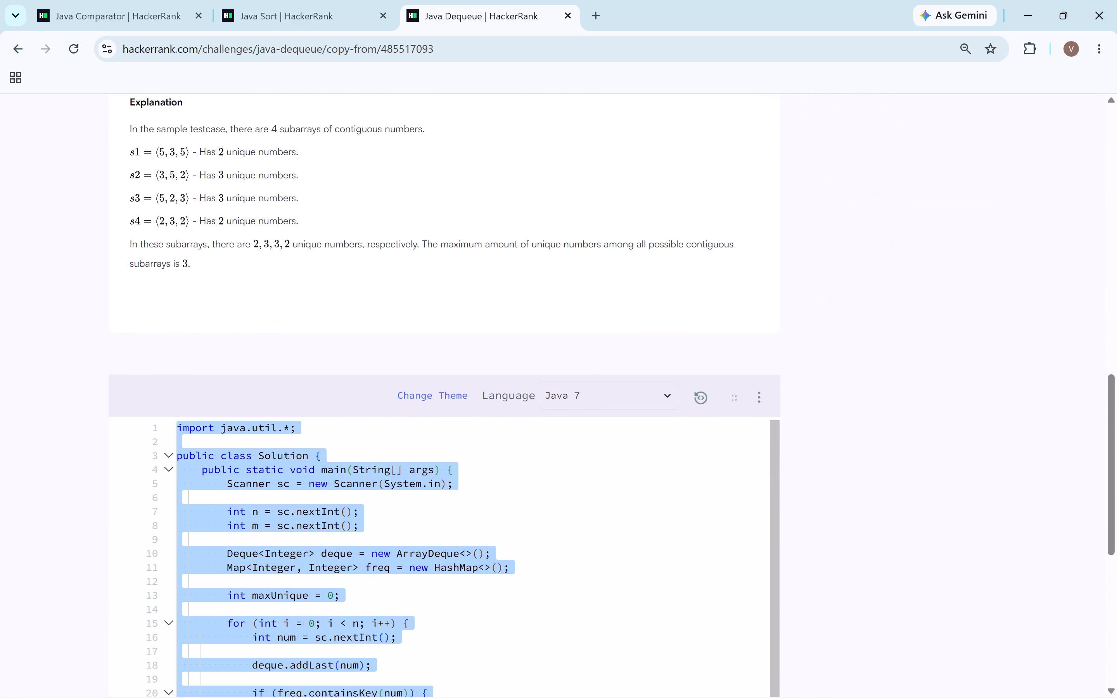
In the Word document, replace question 40's code placeholder text with the copied Java Dequeue code.
{"action": "key", "text": "alt+Tab"}
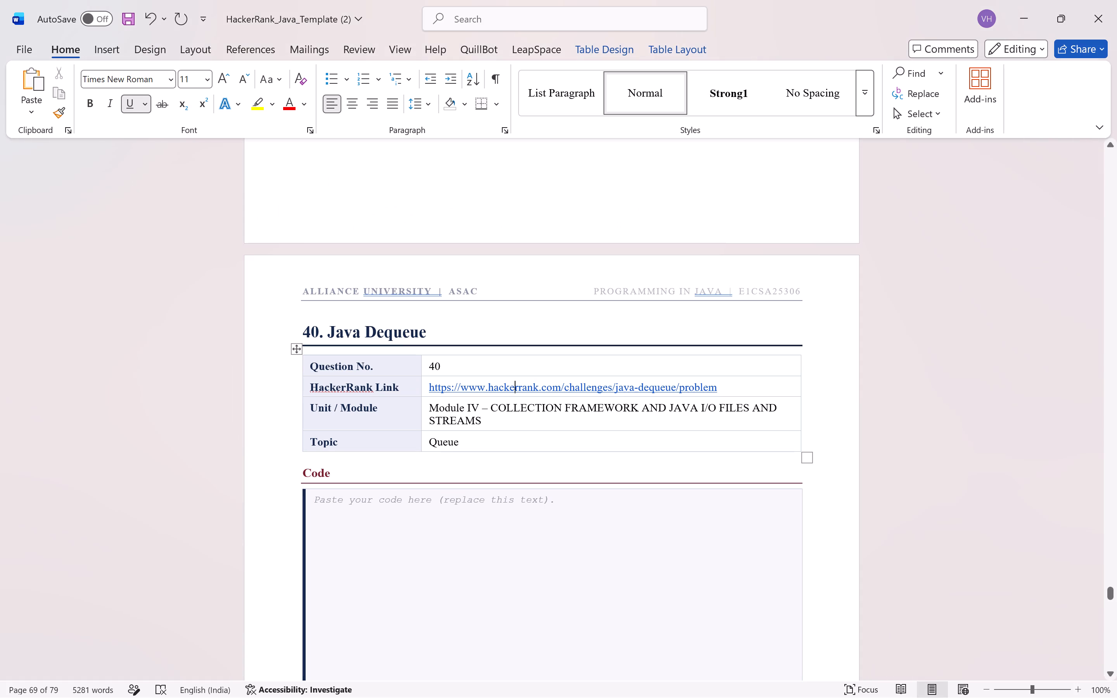
{"action": "left_click_drag", "start_coordinate": [554, 498], "coordinate": [316, 496]}
{"action": "key", "text": "ctrl+v"}
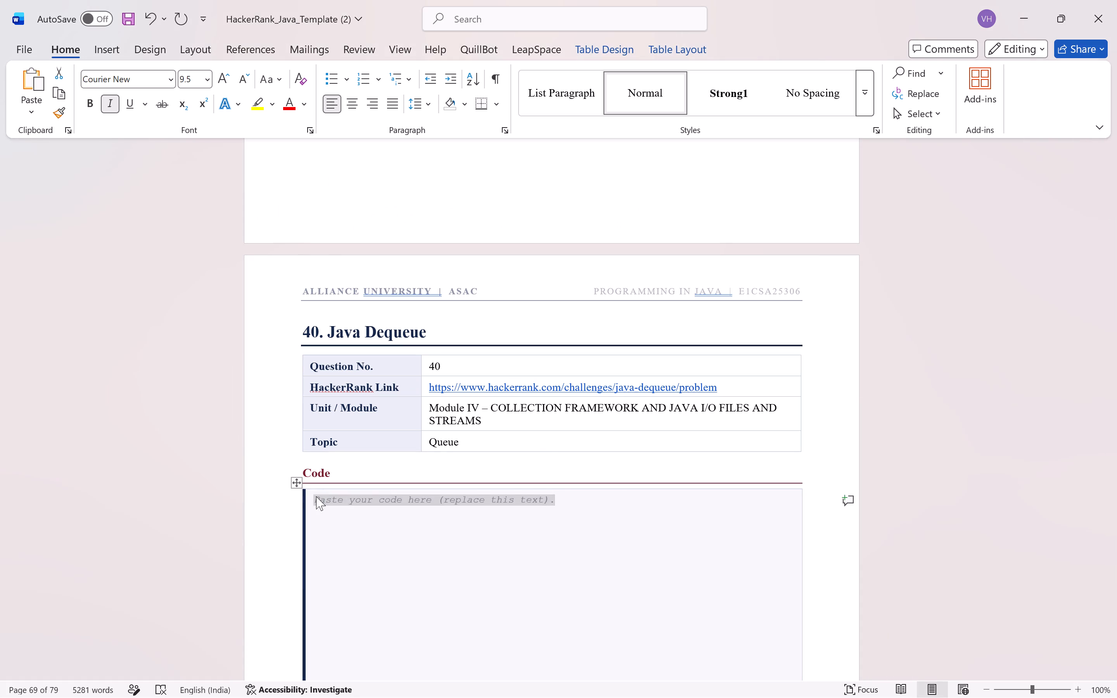
{"action": "scroll", "coordinate": [279, 520], "scroll_direction": "down", "scroll_amount": 3}
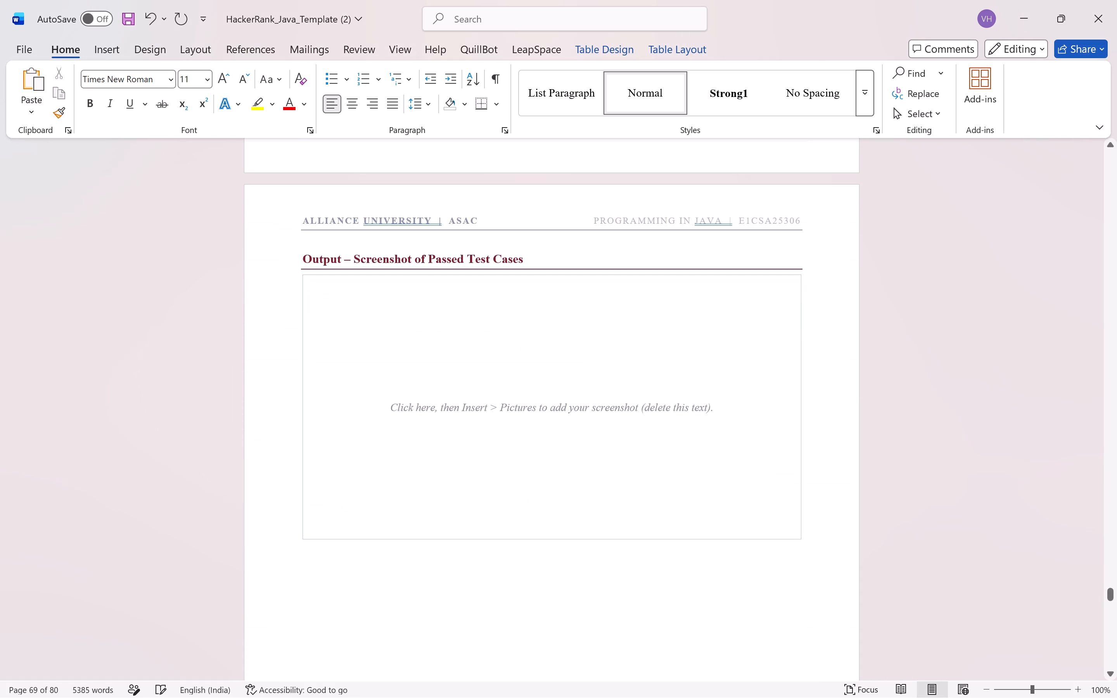
Switch back to Chrome and return to the results page of the accepted Java Dequeue submission.
{"action": "key", "text": "alt+Tab"}
{"action": "scroll", "coordinate": [405, 424], "scroll_direction": "up", "scroll_amount": 9}
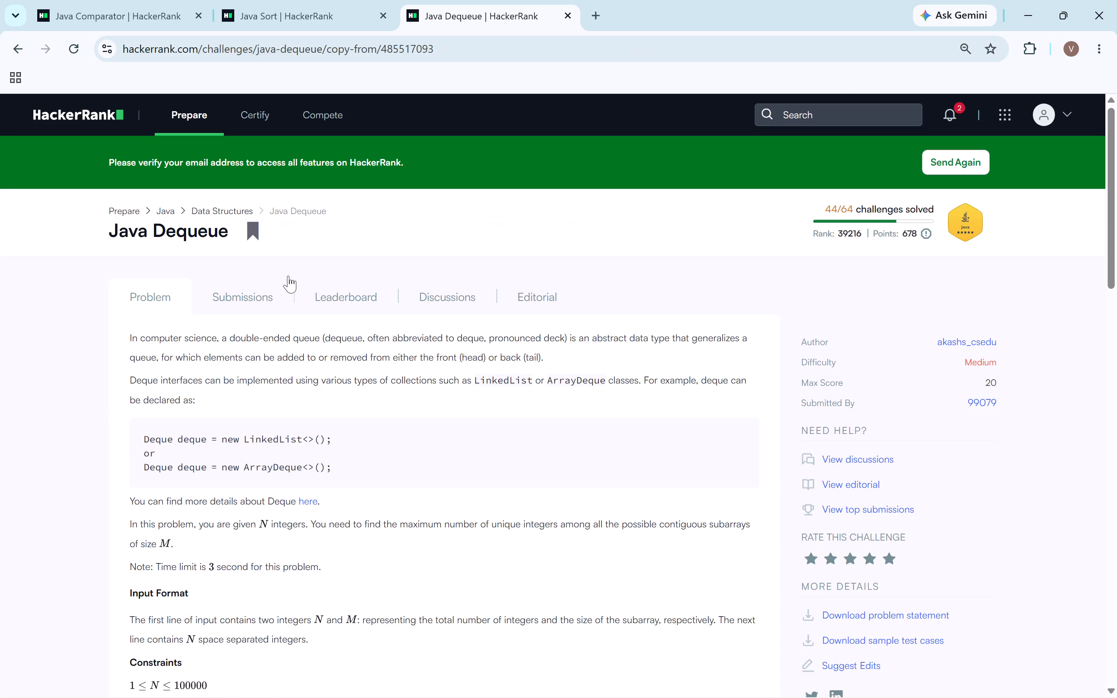
{"action": "left_click", "coordinate": [250, 304]}
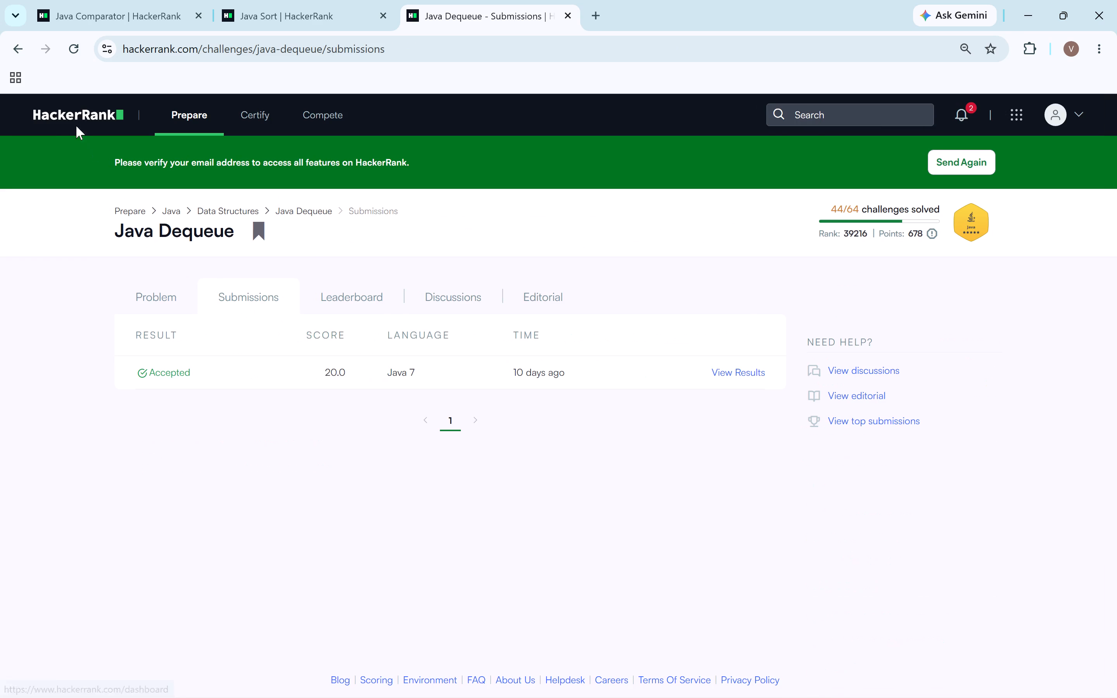
{"action": "left_click", "coordinate": [15, 44]}
{"action": "left_click", "coordinate": [15, 44]}
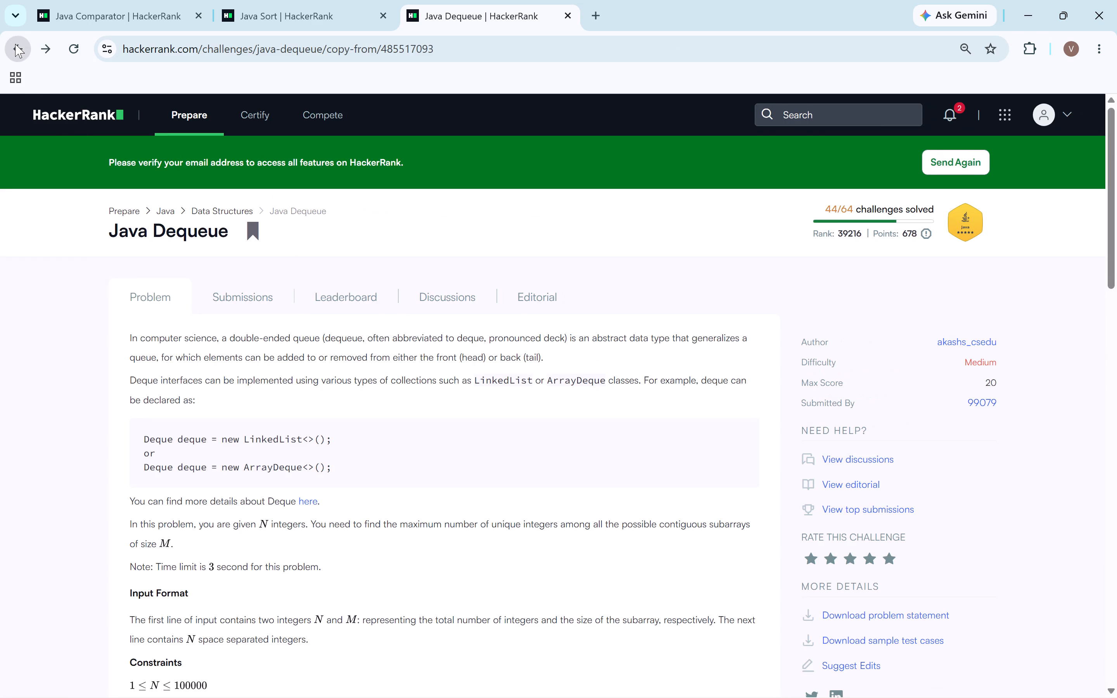
Capture a screen snip of the Java Dequeue submission's test case area showing Test cases 0 to 6.
{"action": "scroll", "coordinate": [308, 464], "scroll_direction": "down", "scroll_amount": 5}
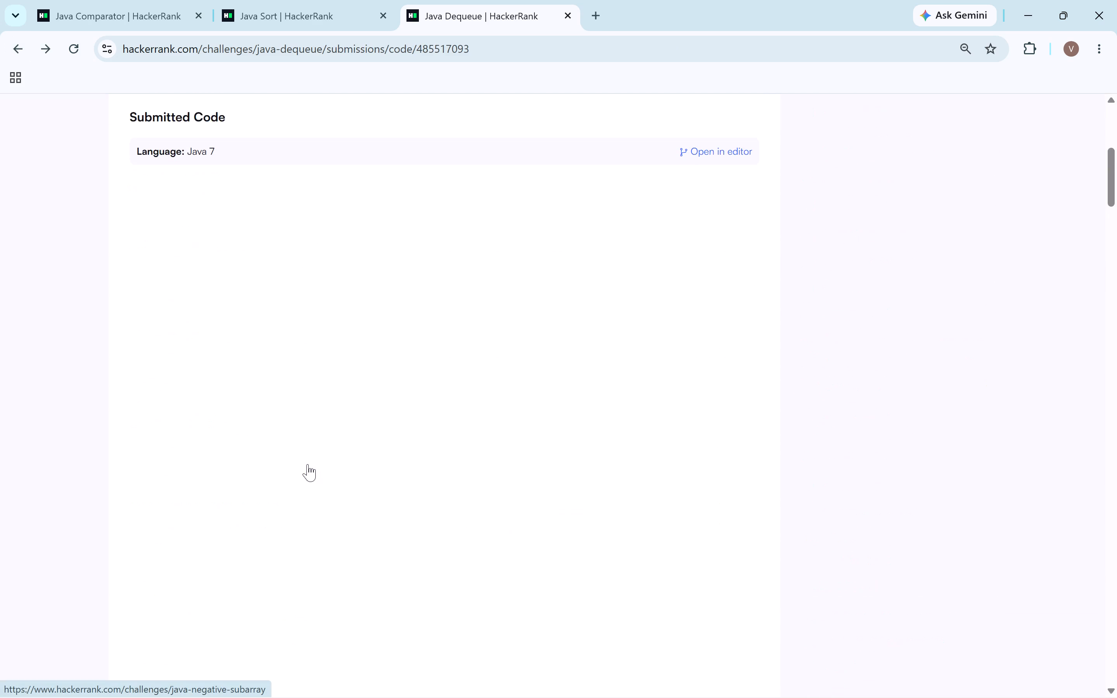
{"action": "scroll", "coordinate": [308, 464], "scroll_direction": "down", "scroll_amount": 17}
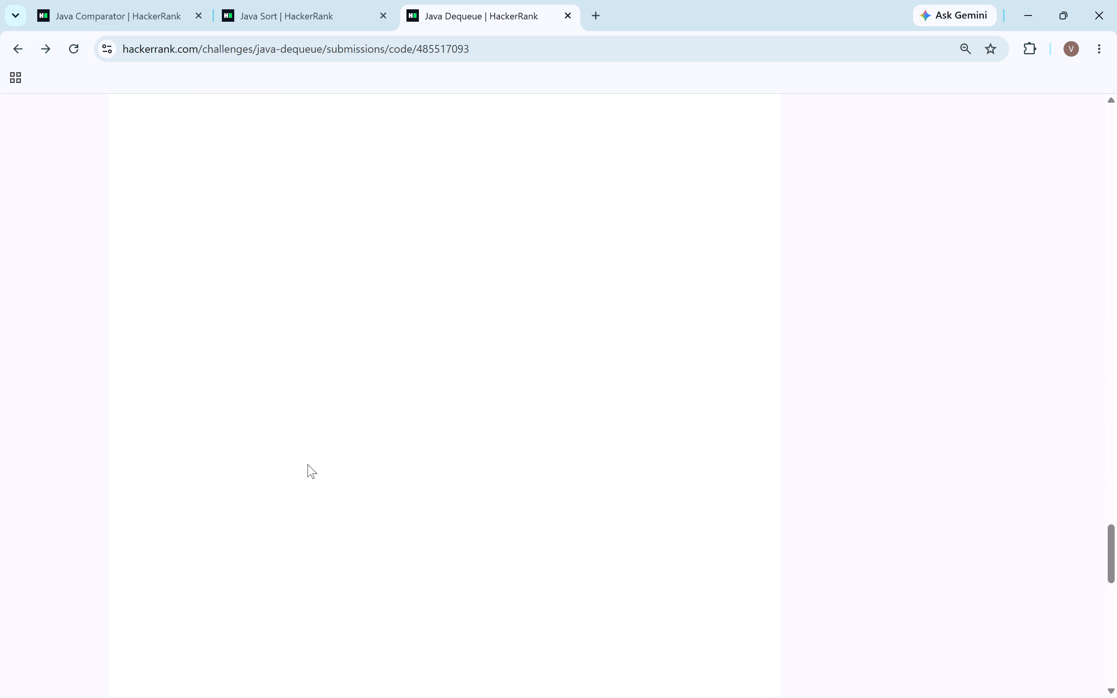
{"action": "scroll", "coordinate": [308, 464], "scroll_direction": "down", "scroll_amount": 8}
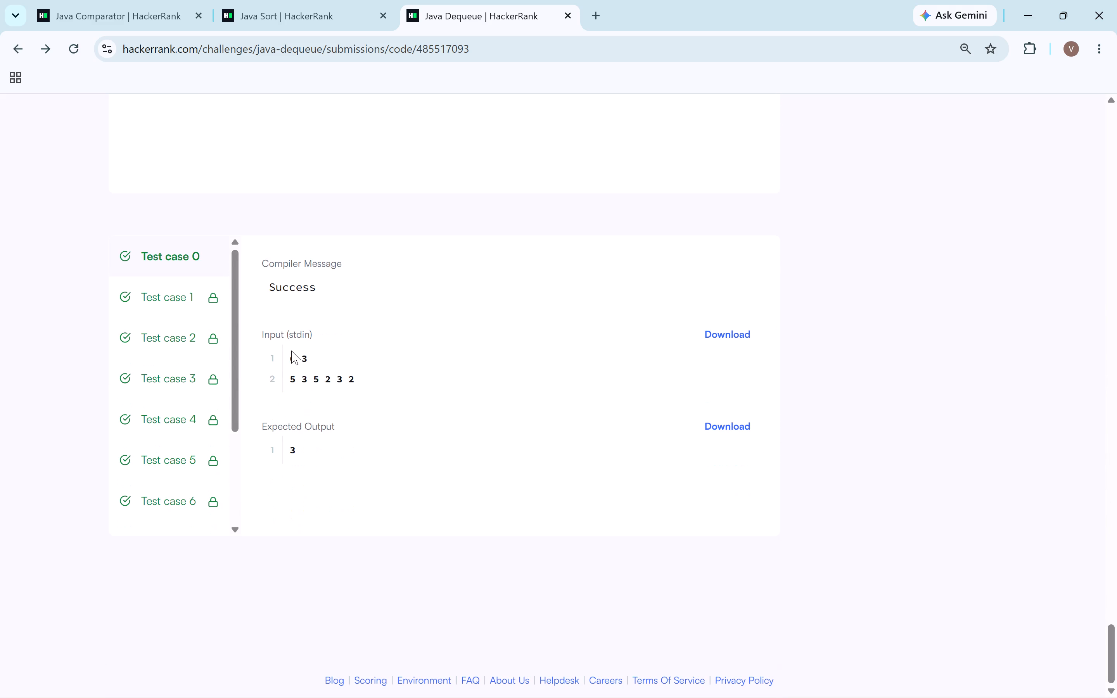
{"action": "key", "text": "shift+super+s"}
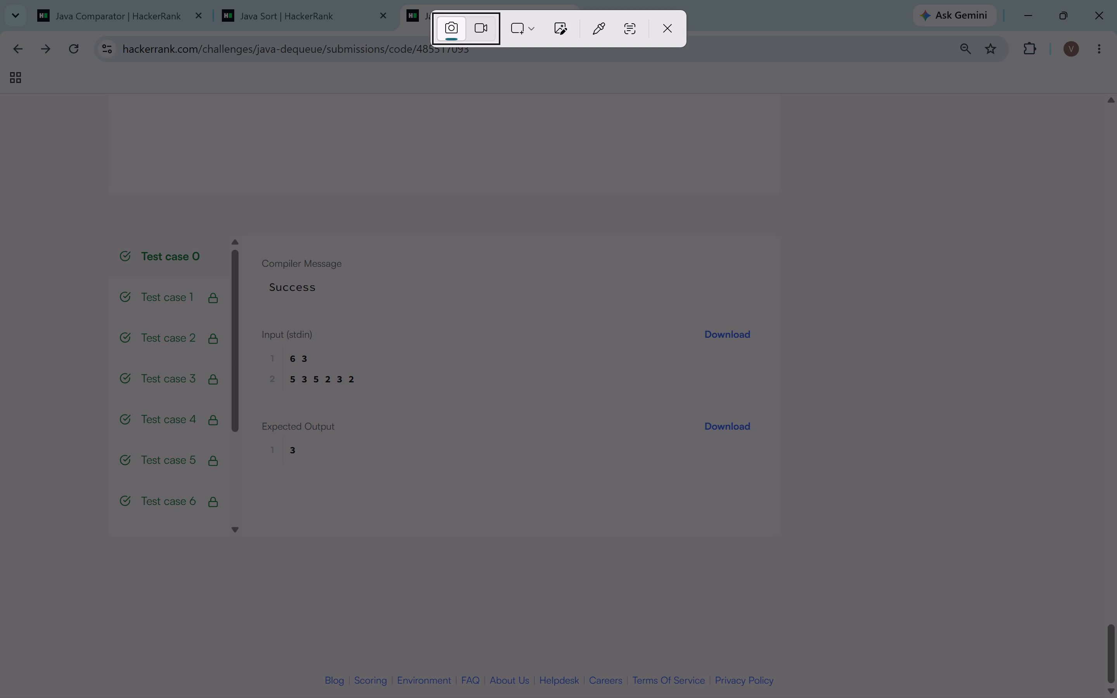
{"action": "left_click_drag", "start_coordinate": [39, 164], "coordinate": [942, 576]}
{"action": "scroll", "coordinate": [564, 472], "scroll_direction": "right", "scroll_amount": 2}
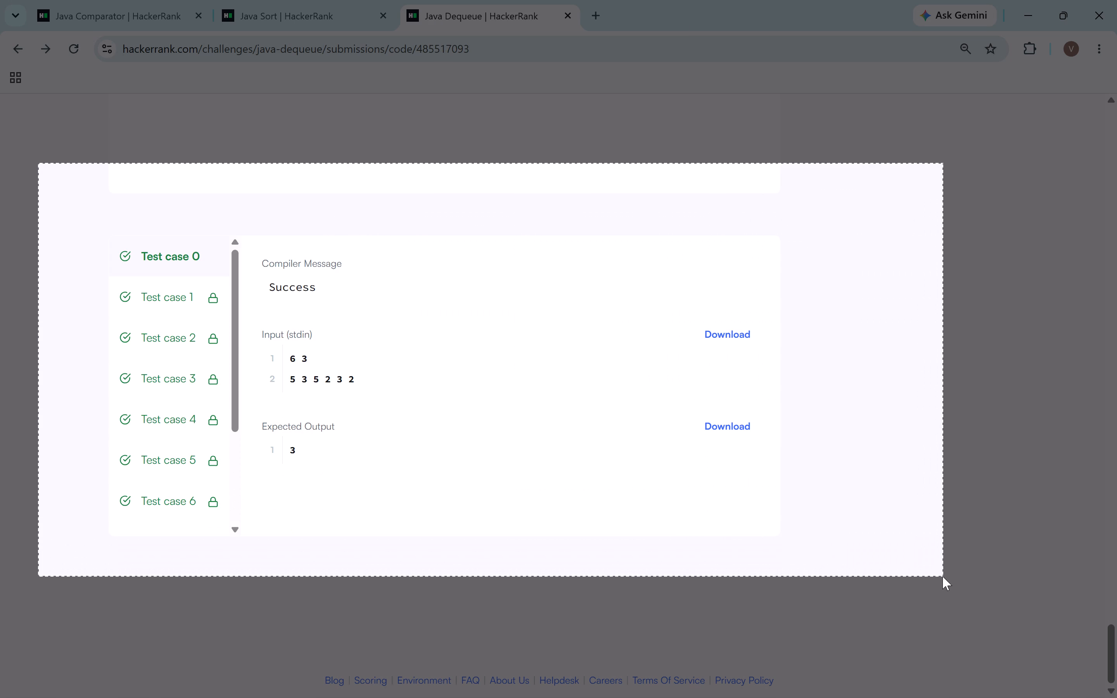
{"action": "left_click_drag", "start_coordinate": [942, 576], "coordinate": [941, 575]}
In the Word document, replace question 40's output placeholder text with the captured Java Dequeue test case screenshot.
{"action": "key", "text": "alt+Tab"}
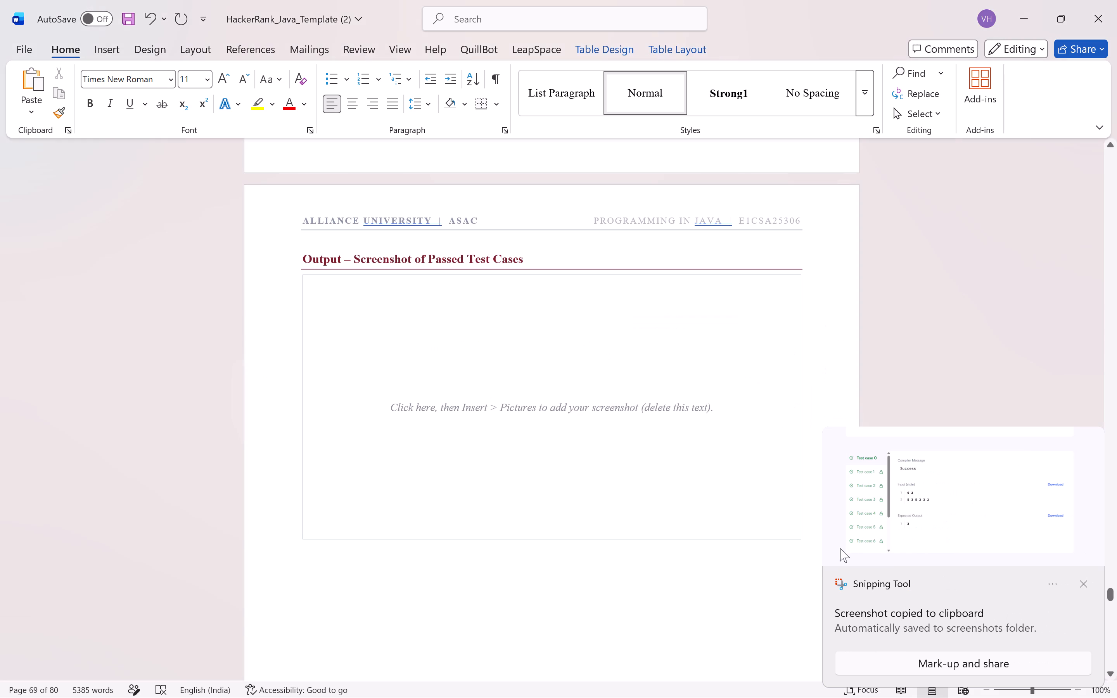
{"action": "left_click_drag", "start_coordinate": [715, 409], "coordinate": [488, 404]}
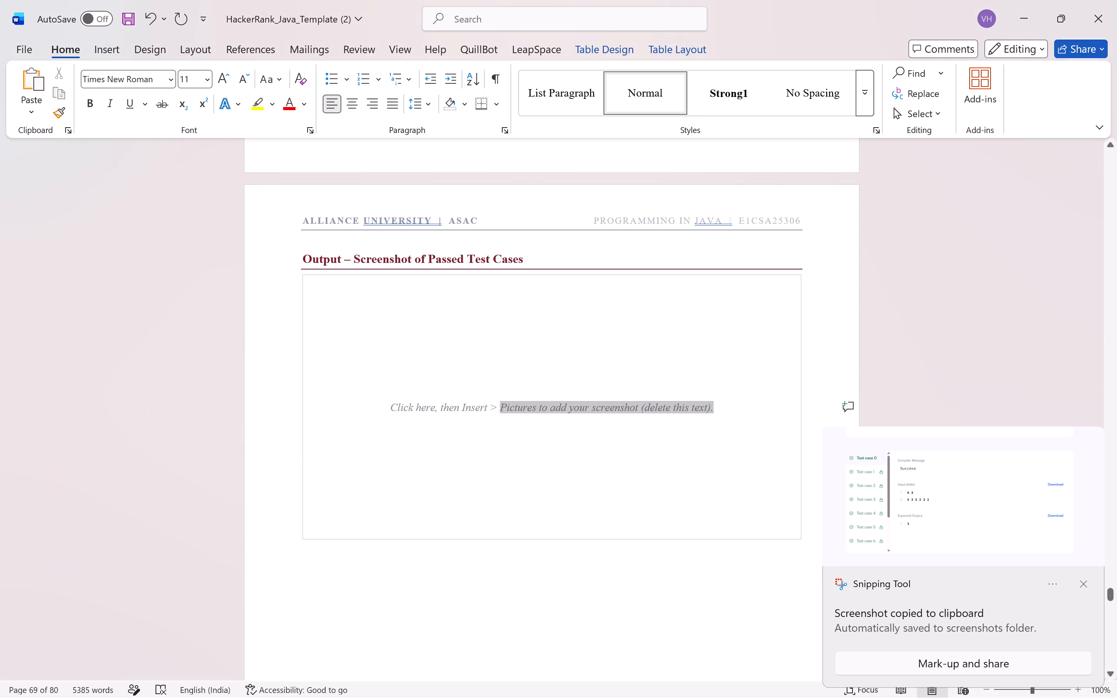
{"action": "left_click_drag", "start_coordinate": [488, 404], "coordinate": [396, 411]}
{"action": "key", "text": "ctrl+v"}
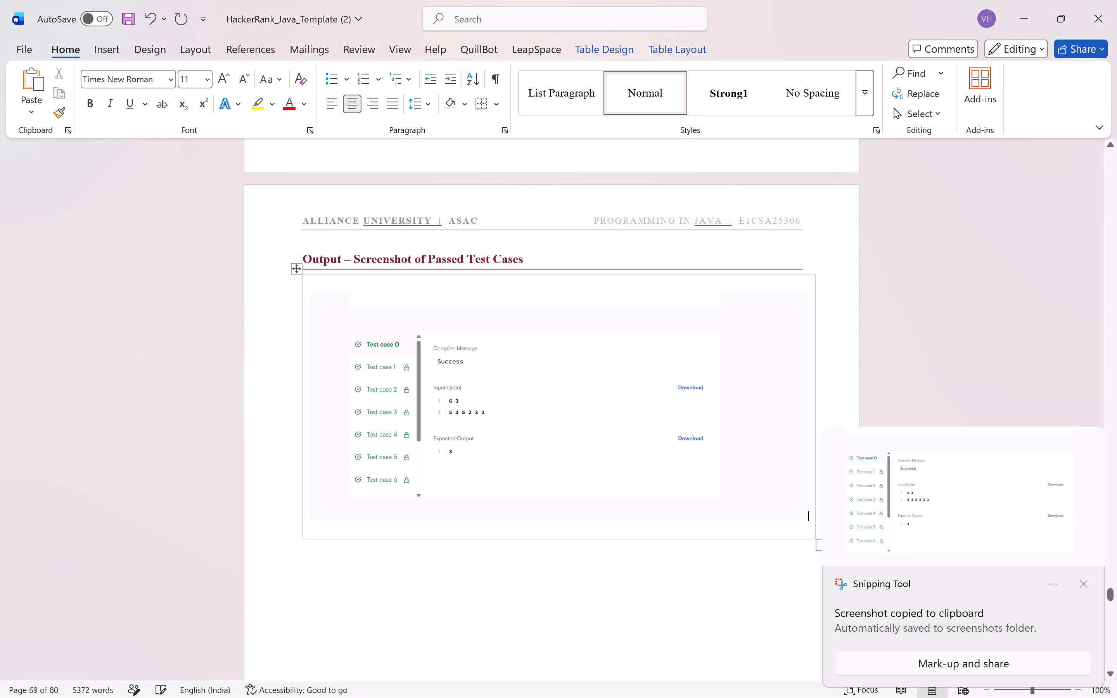
Open the Java Priority Queue problem page from the HackerRank link of question 41.
{"action": "scroll", "coordinate": [400, 587], "scroll_direction": "down", "scroll_amount": 5}
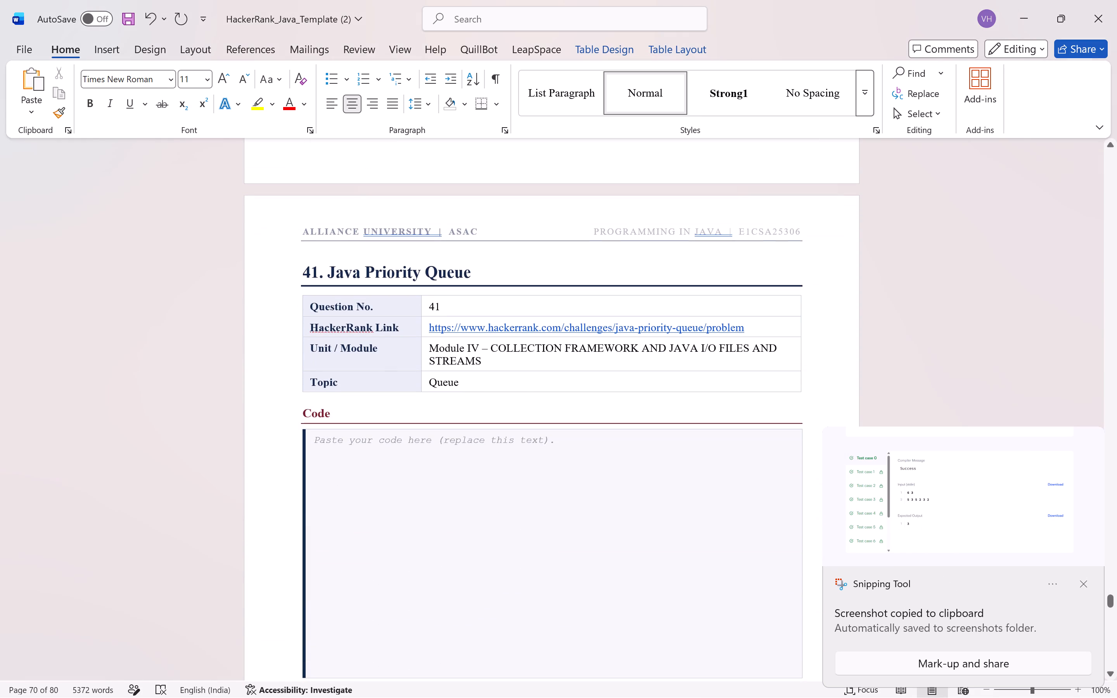
{"action": "left_click", "coordinate": [509, 330], "text": "ctrl"}
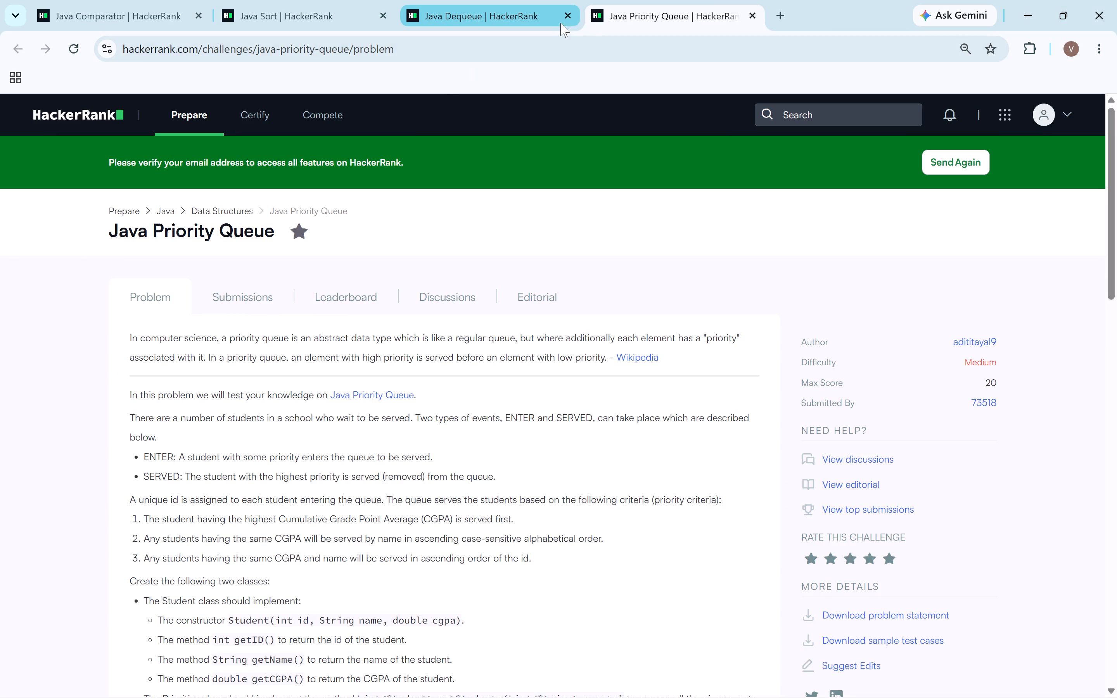
Close the Java Dequeue, Java Sort and Java Comparator browser tabs.
{"action": "left_click", "coordinate": [565, 18]}
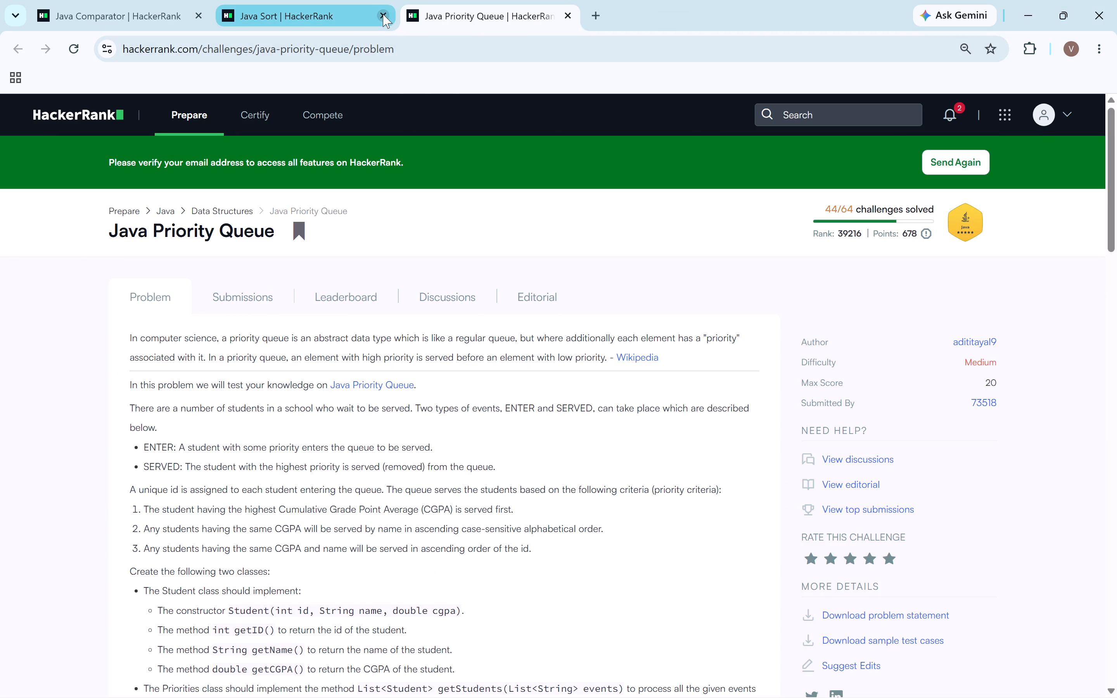
{"action": "left_click", "coordinate": [383, 14]}
{"action": "left_click", "coordinate": [198, 14]}
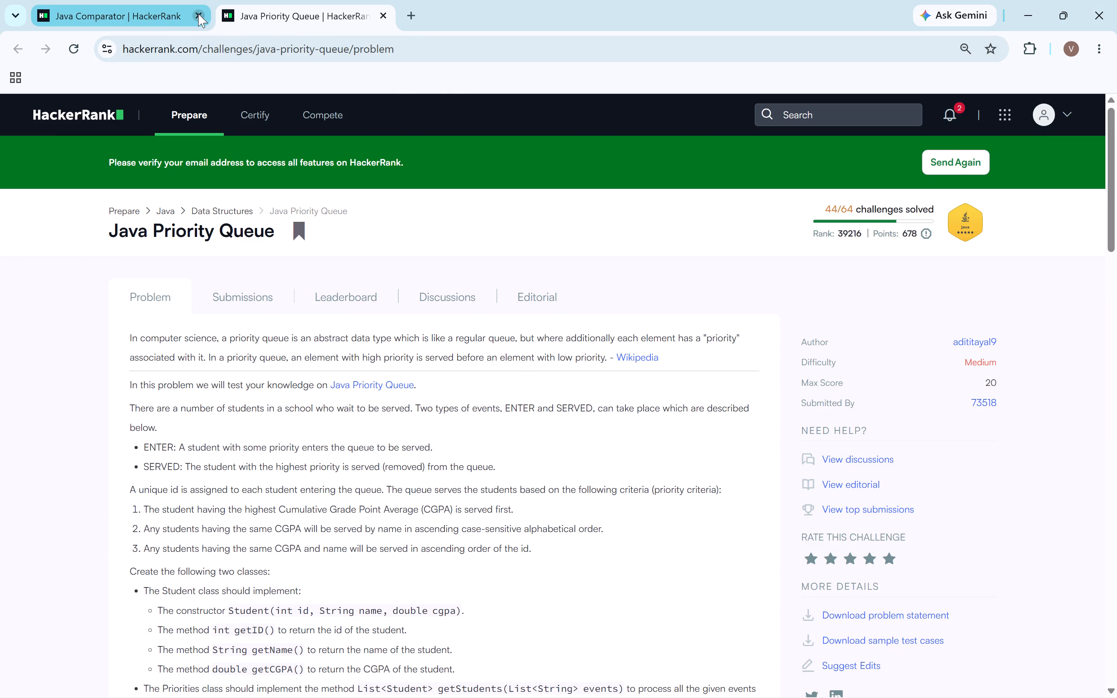
Open the results of the most recent accepted Java Priority Queue submission.
{"action": "scroll", "coordinate": [251, 396], "scroll_direction": "down", "scroll_amount": 11}
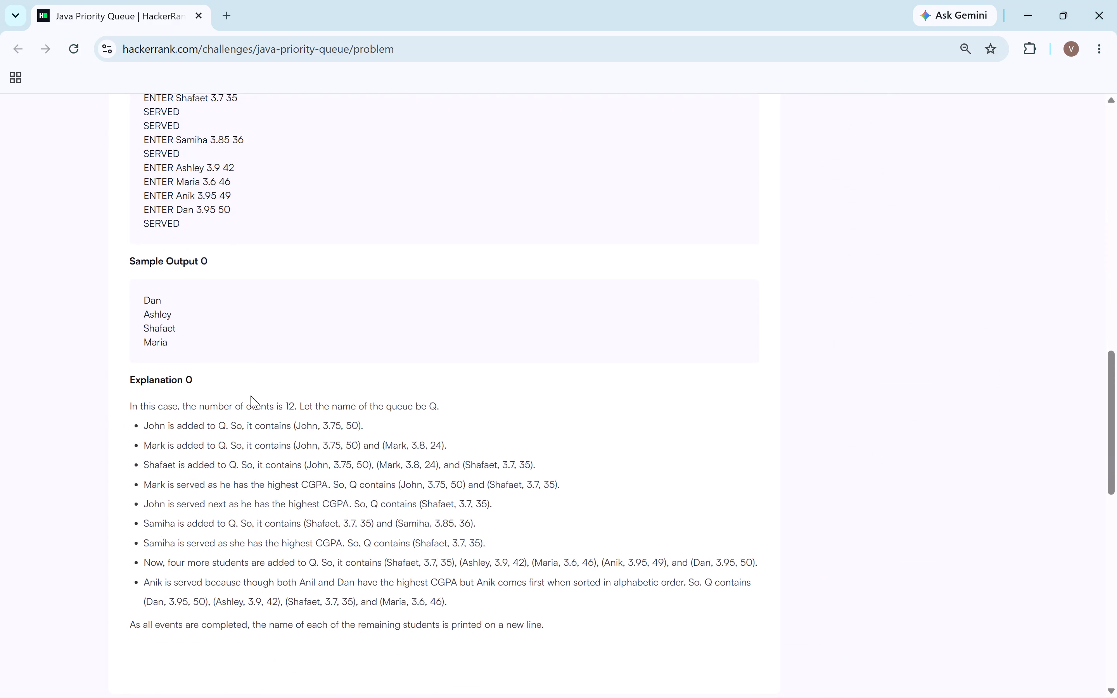
{"action": "scroll", "coordinate": [251, 396], "scroll_direction": "down", "scroll_amount": 4}
{"action": "scroll", "coordinate": [251, 396], "scroll_direction": "up", "scroll_amount": 10}
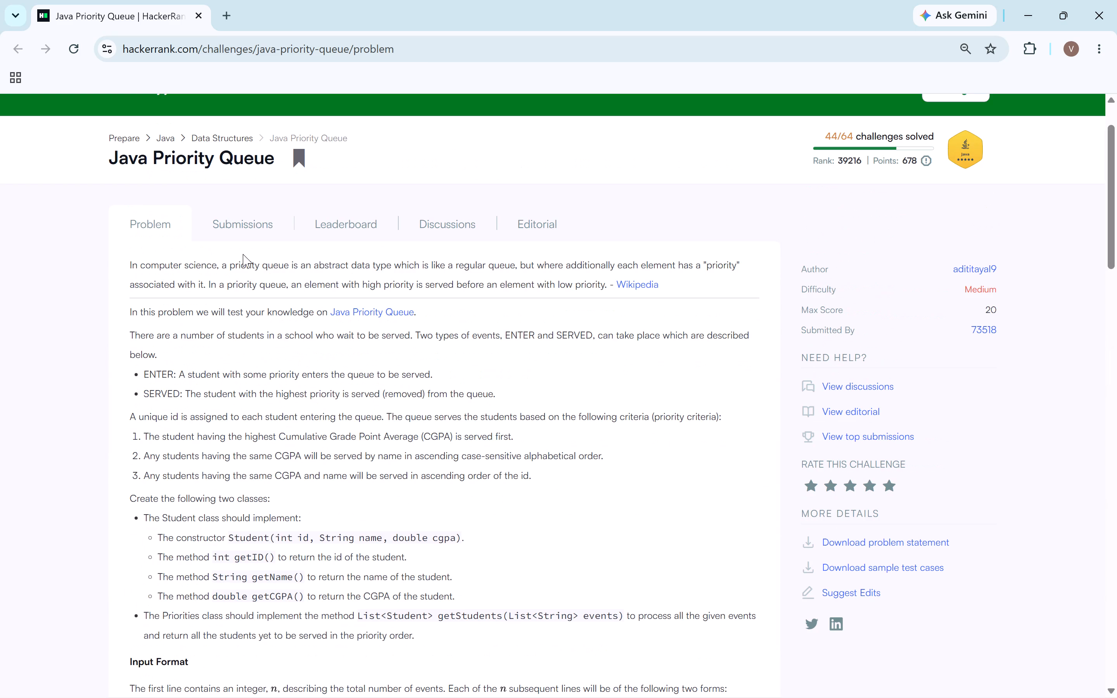
{"action": "left_click", "coordinate": [247, 218]}
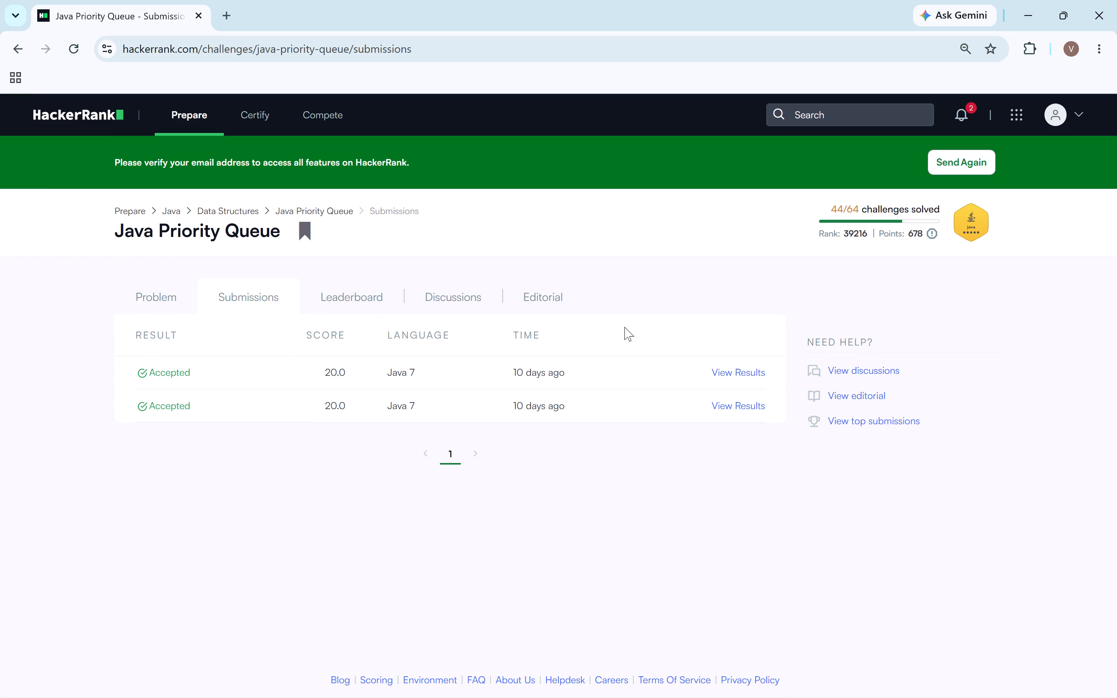
{"action": "left_click", "coordinate": [724, 368]}
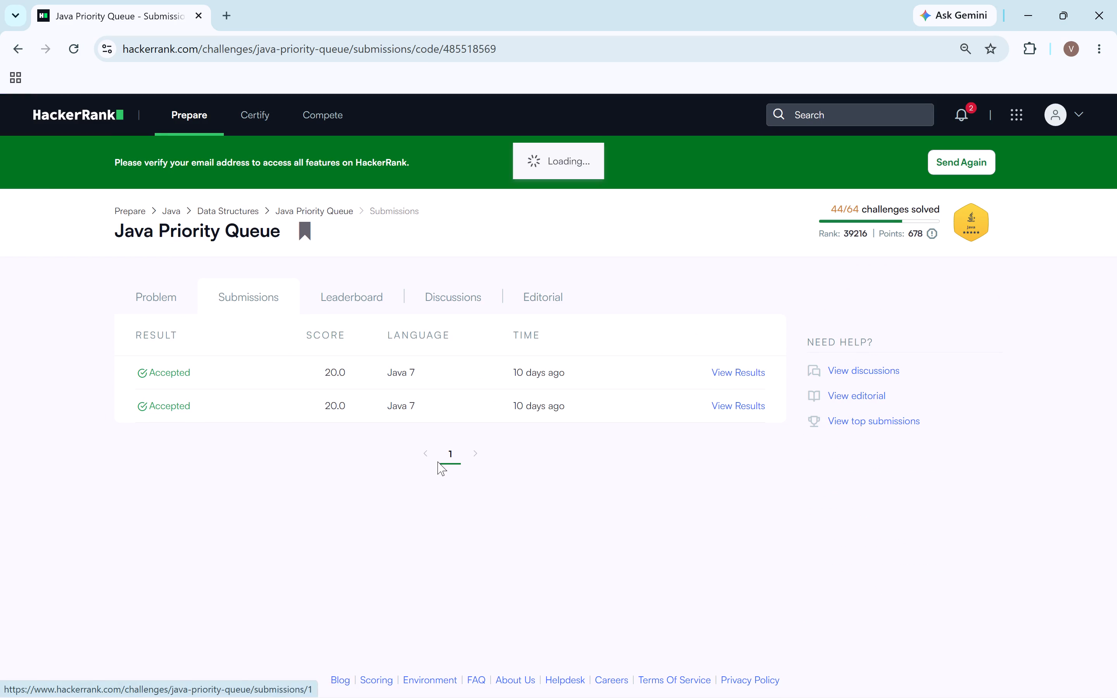
Capture a screen snip of the Java Priority Queue submission page showing the submitted code section and Test cases 0 to 6.
{"action": "scroll", "coordinate": [437, 461], "scroll_direction": "down", "scroll_amount": 4}
{"action": "scroll", "coordinate": [437, 461], "scroll_direction": "up", "scroll_amount": 1}
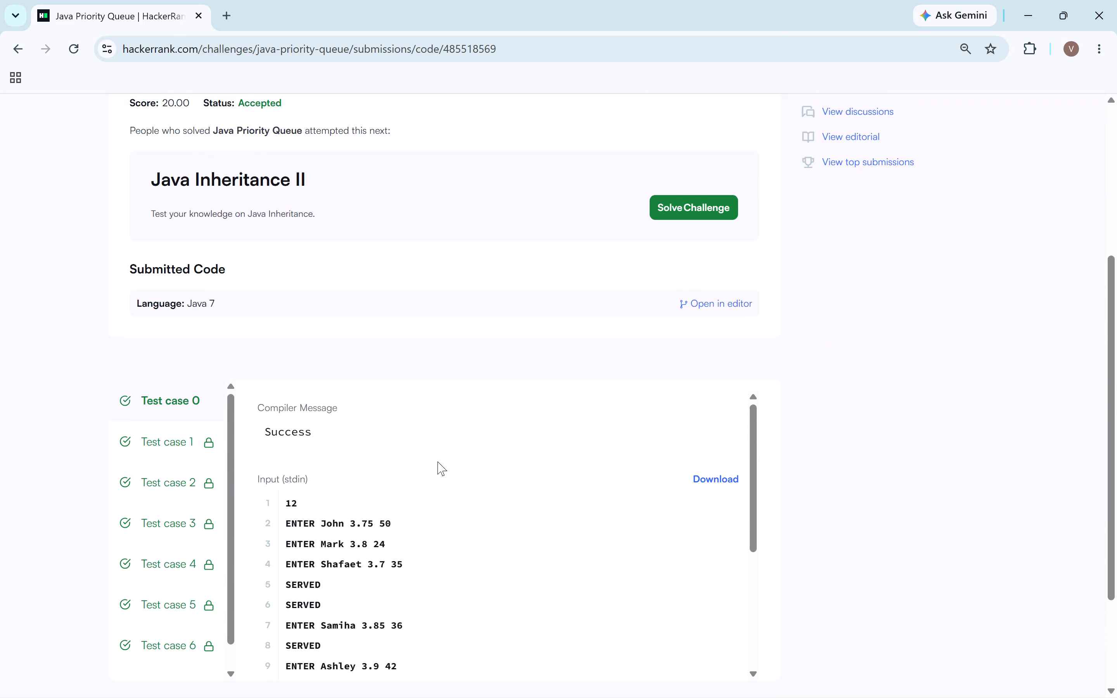
{"action": "scroll", "coordinate": [437, 461], "scroll_direction": "up", "scroll_amount": 1}
{"action": "key", "text": "shift+super+s"}
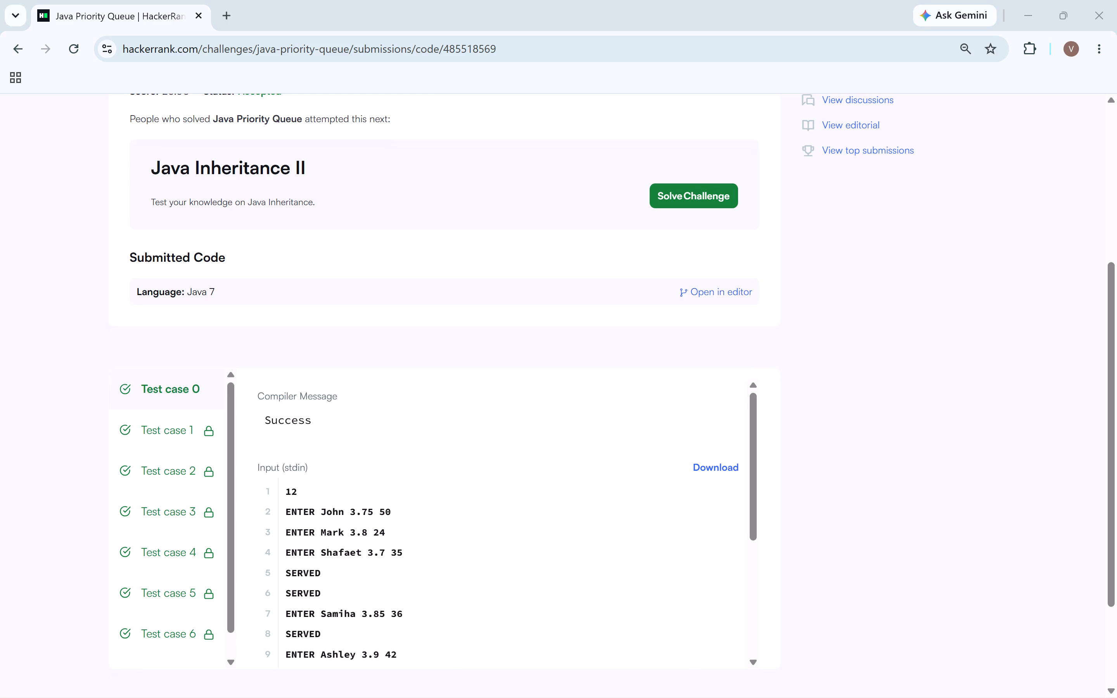
{"action": "left_click_drag", "start_coordinate": [37, 140], "coordinate": [841, 675]}
{"action": "scroll", "coordinate": [442, 442], "scroll_direction": "right", "scroll_amount": 3}
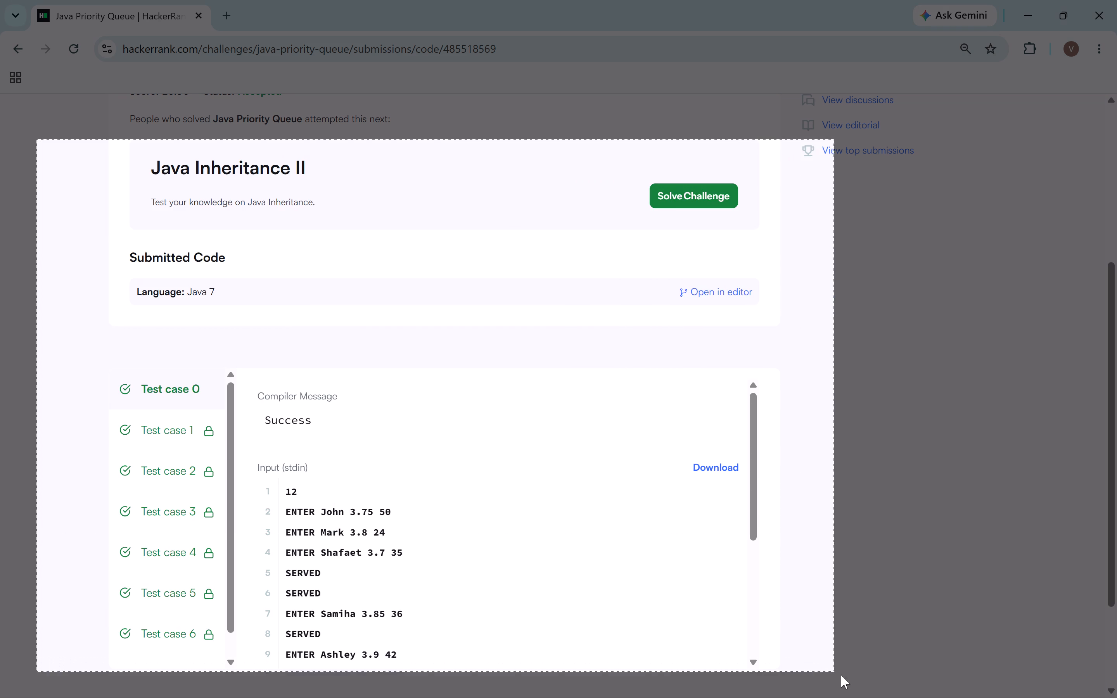
{"action": "left_click_drag", "start_coordinate": [841, 675], "coordinate": [872, 681]}
In the Word document, replace question 41's output placeholder text with the captured Java Priority Queue test case screenshot.
{"action": "key", "text": "alt+Tab"}
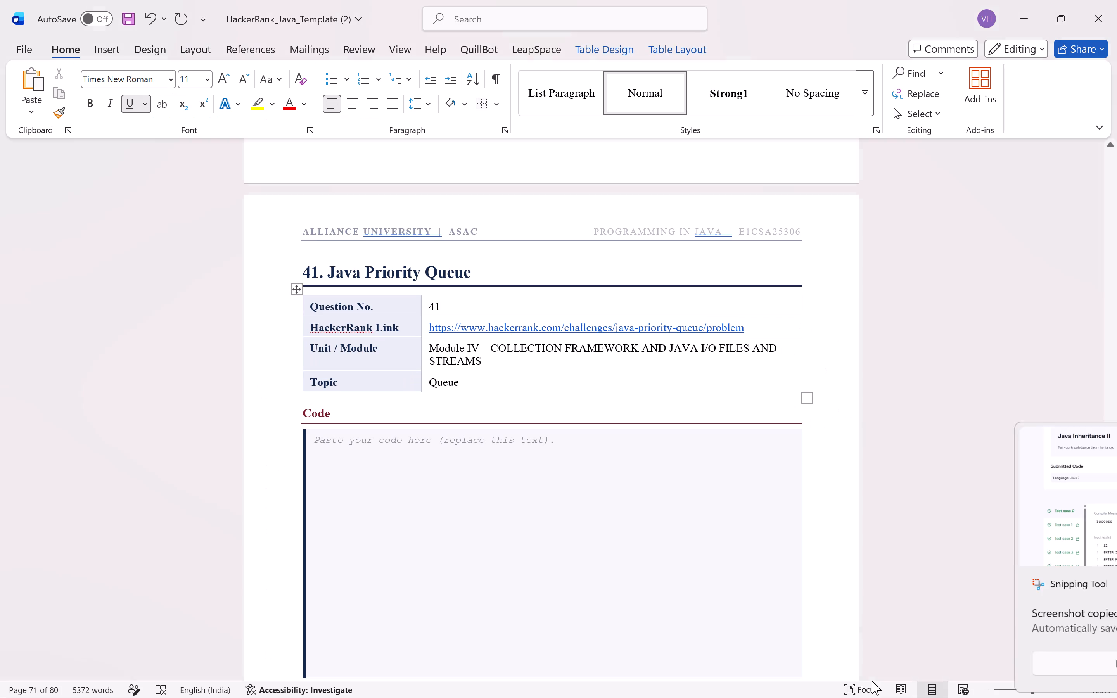
{"action": "scroll", "coordinate": [590, 605], "scroll_direction": "down", "scroll_amount": 4}
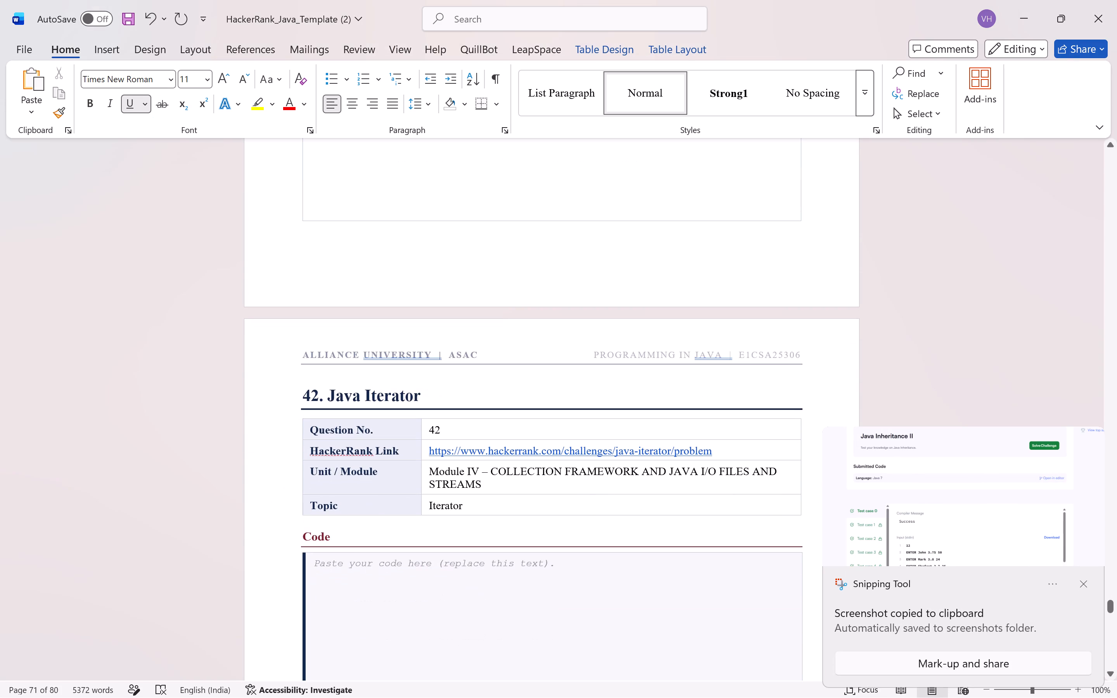
{"action": "scroll", "coordinate": [540, 531], "scroll_direction": "up", "scroll_amount": 4}
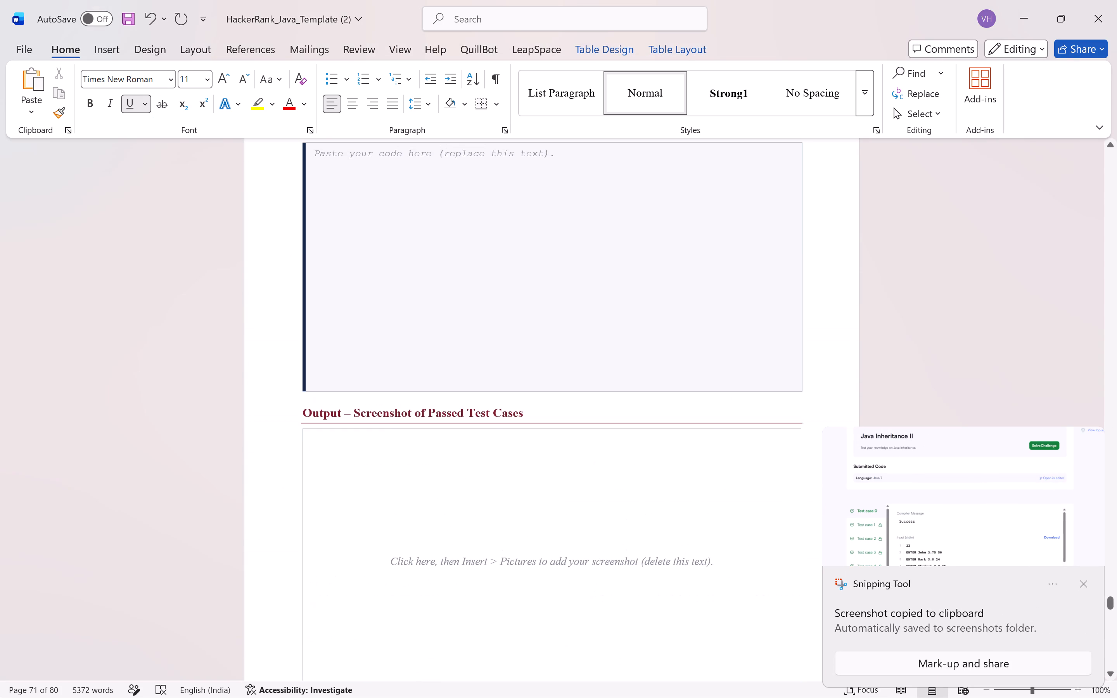
{"action": "left_click_drag", "start_coordinate": [712, 565], "coordinate": [410, 550]}
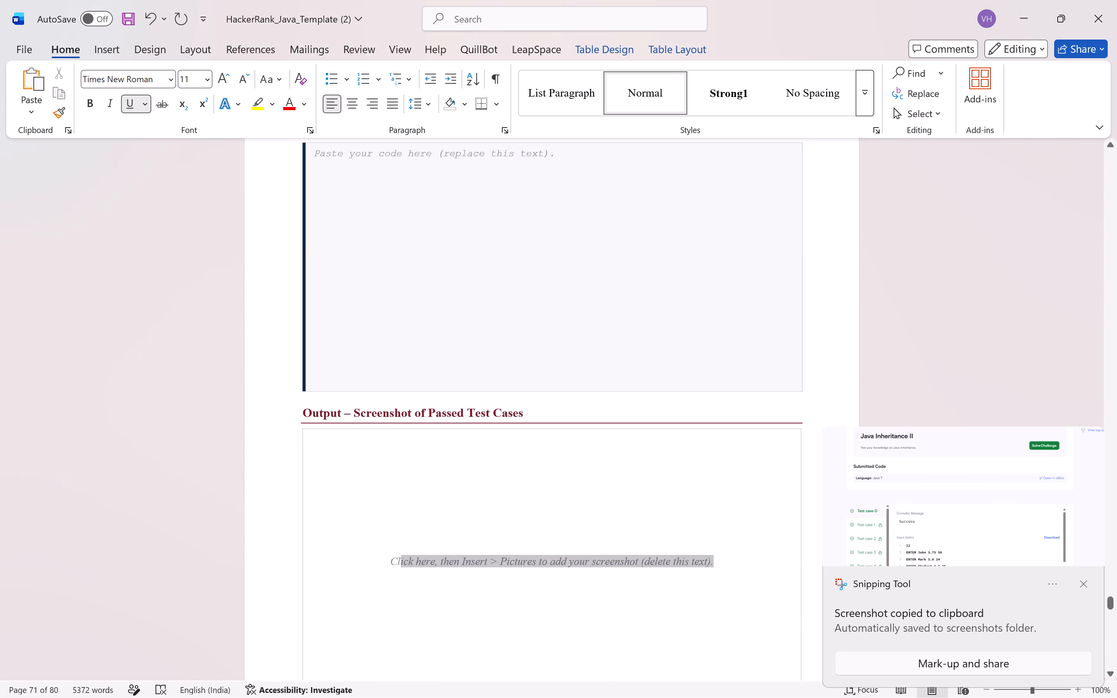
{"action": "left_click_drag", "start_coordinate": [410, 550], "coordinate": [398, 553]}
{"action": "key", "text": "ctrl+v"}
{"action": "scroll", "coordinate": [441, 503], "scroll_direction": "up", "scroll_amount": 4}
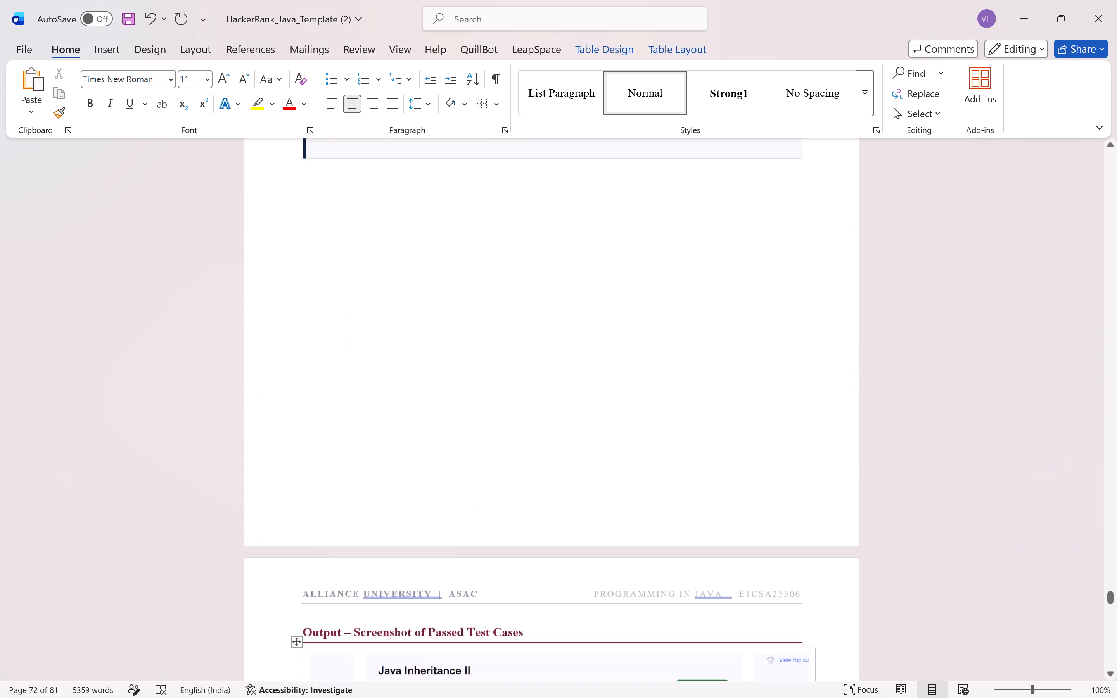
Open the submitted Java Priority Queue code in the HackerRank editor, expand the folded import lines and copy the entire code.
{"action": "scroll", "coordinate": [441, 503], "scroll_direction": "up", "scroll_amount": 1}
{"action": "key", "text": "alt+Tab"}
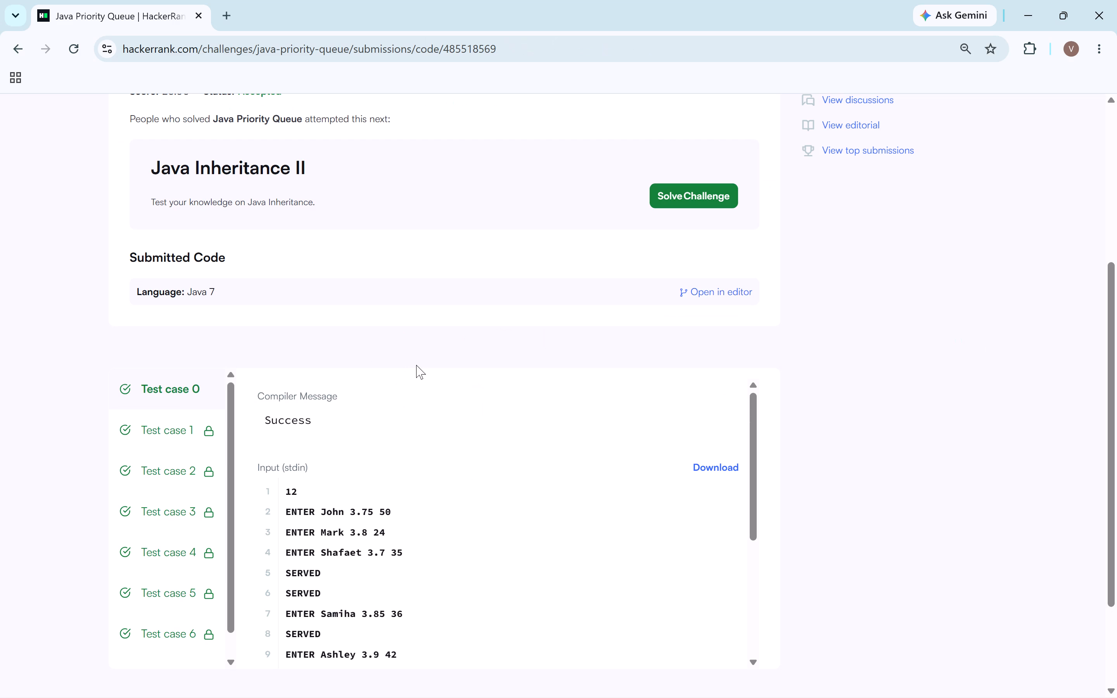
{"action": "left_click", "coordinate": [699, 289]}
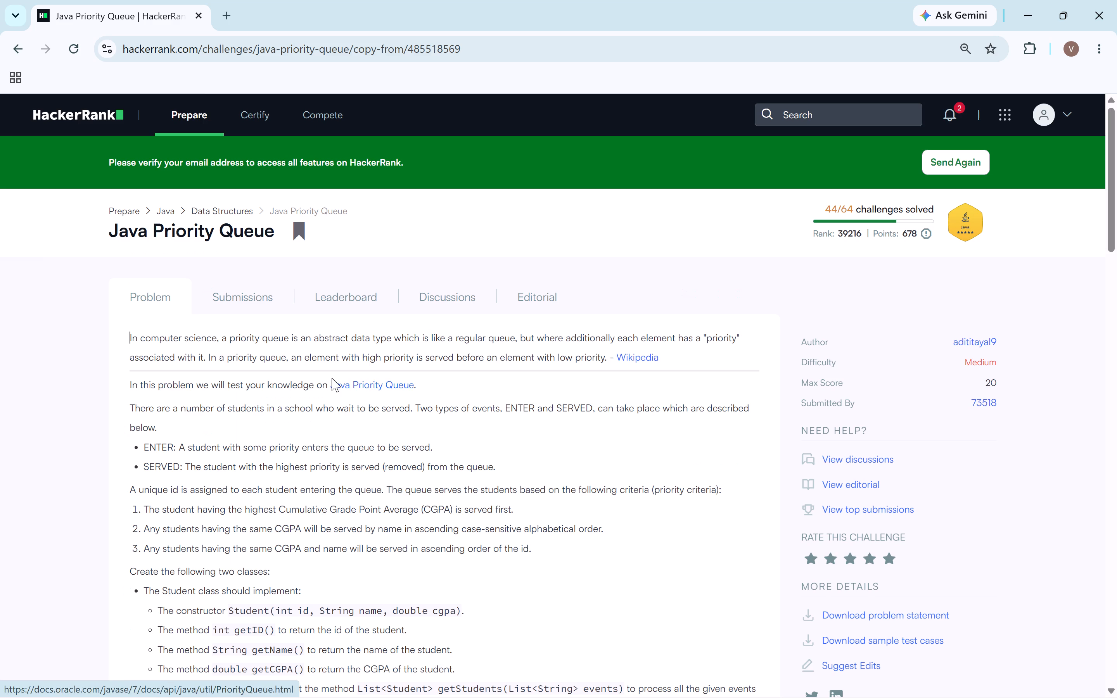
{"action": "scroll", "coordinate": [220, 469], "scroll_direction": "down", "scroll_amount": 11}
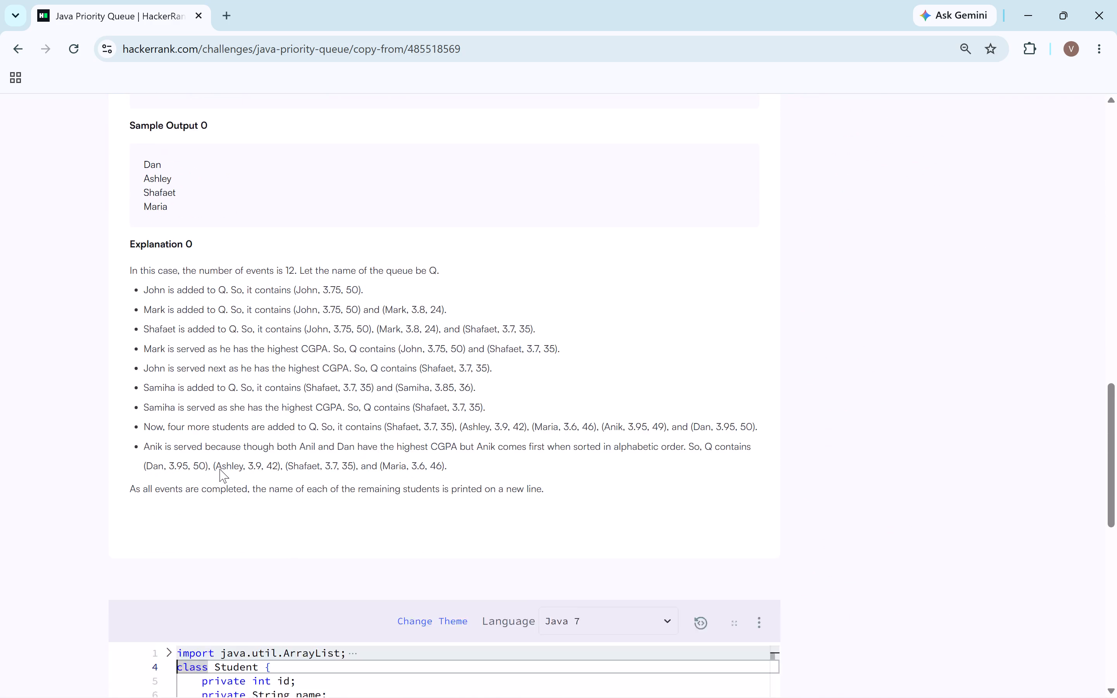
{"action": "scroll", "coordinate": [220, 469], "scroll_direction": "down", "scroll_amount": 4}
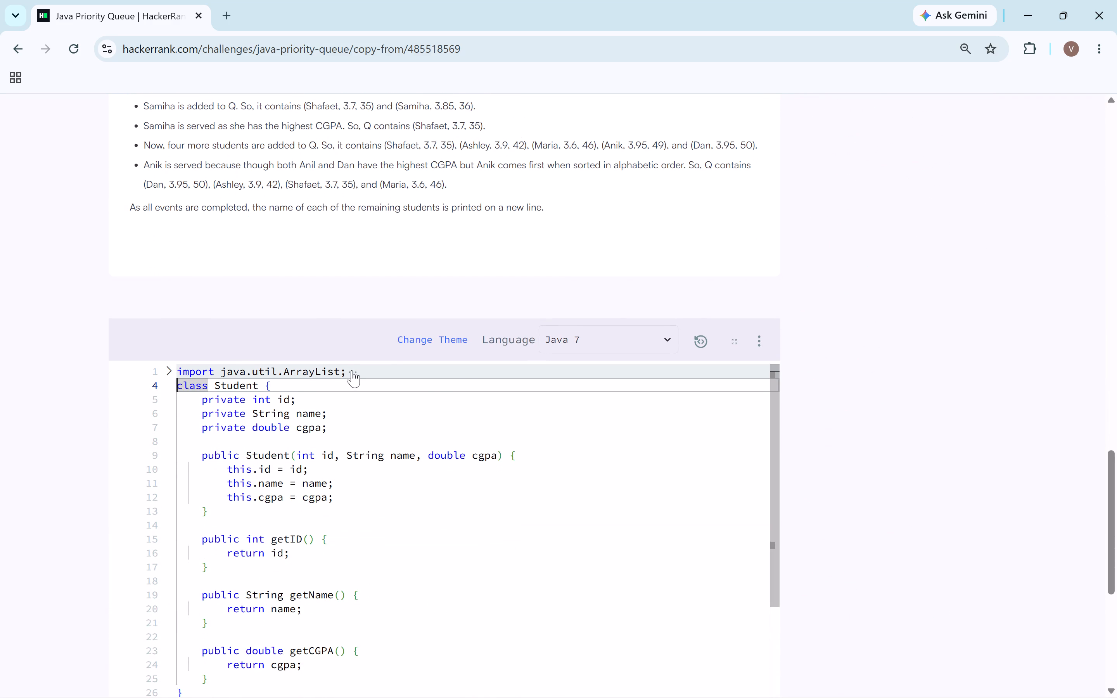
{"action": "left_click", "coordinate": [352, 370]}
{"action": "scroll", "coordinate": [324, 498], "scroll_direction": "down", "scroll_amount": 11}
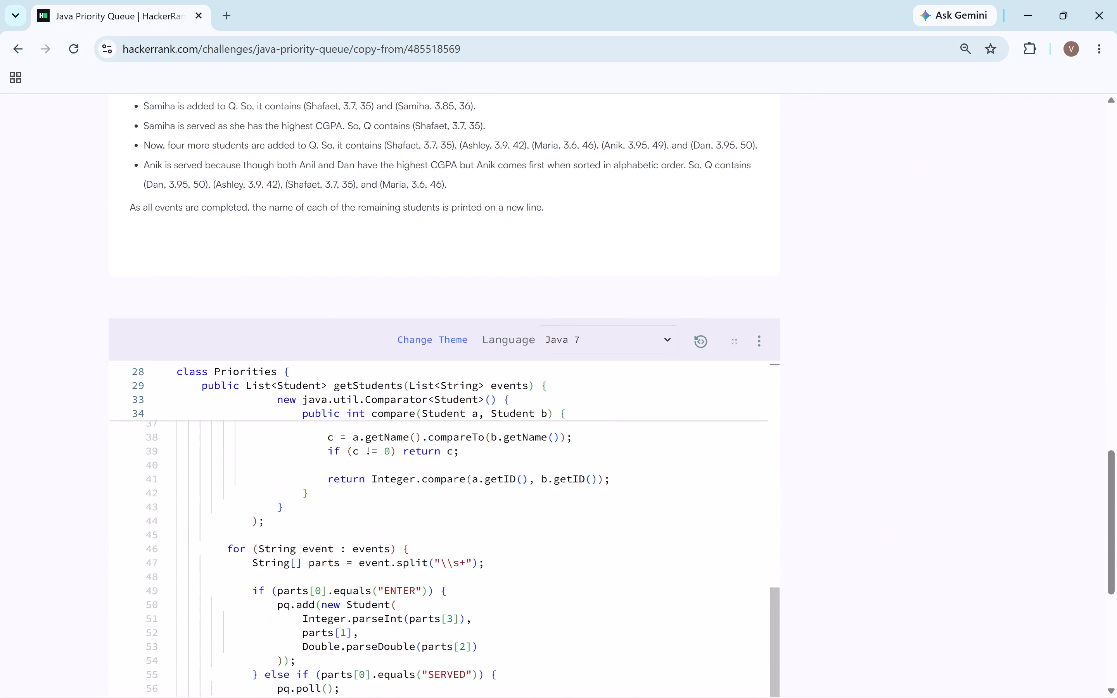
{"action": "scroll", "coordinate": [324, 498], "scroll_direction": "down", "scroll_amount": 5}
{"action": "left_click", "coordinate": [344, 347]}
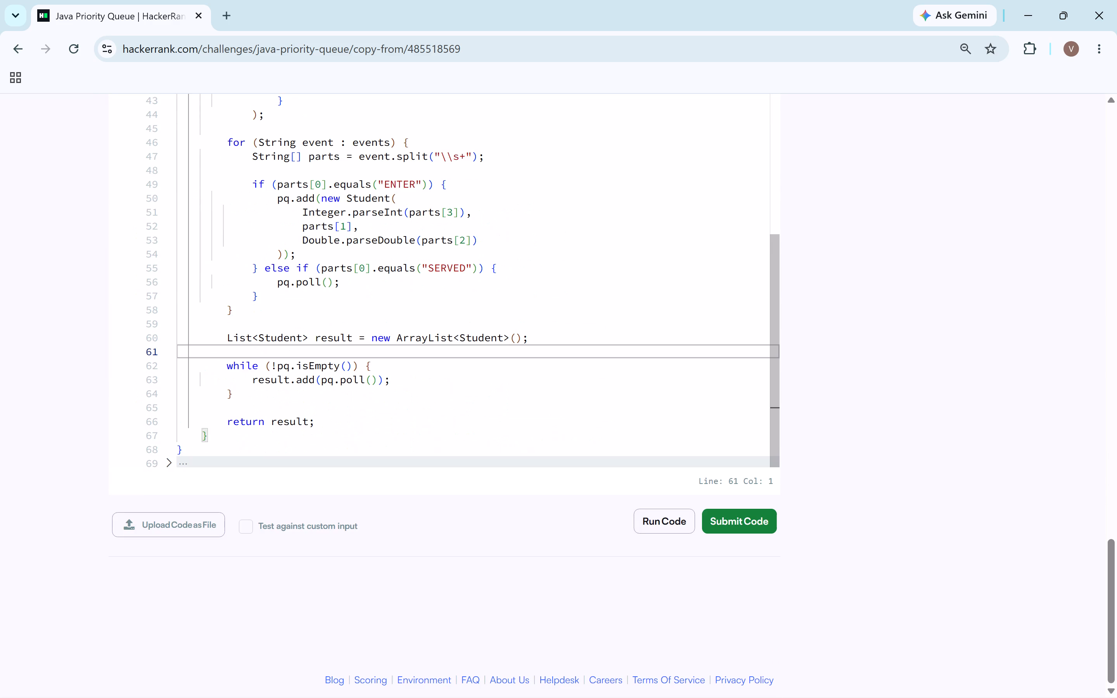
{"action": "key", "text": "ctrl+a"}
{"action": "key", "text": "ctrl+c"}
In the Word document, replace question 41's code placeholder text with the copied Java Priority Queue code.
{"action": "key", "text": "alt+Tab"}
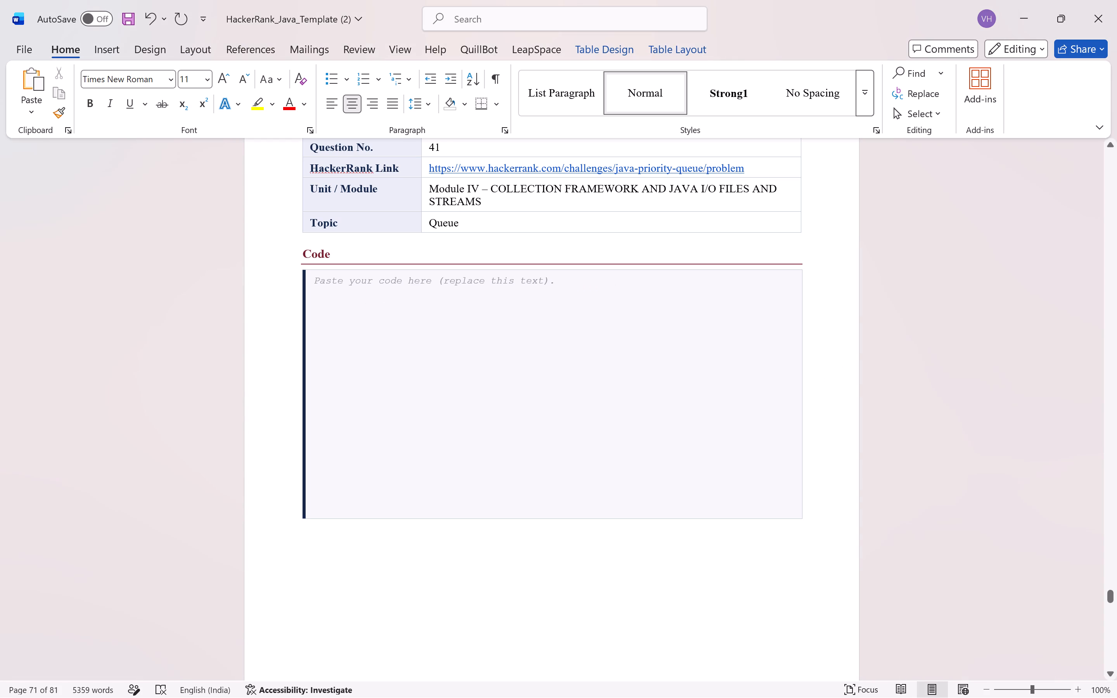
{"action": "left_click_drag", "start_coordinate": [558, 280], "coordinate": [317, 283]}
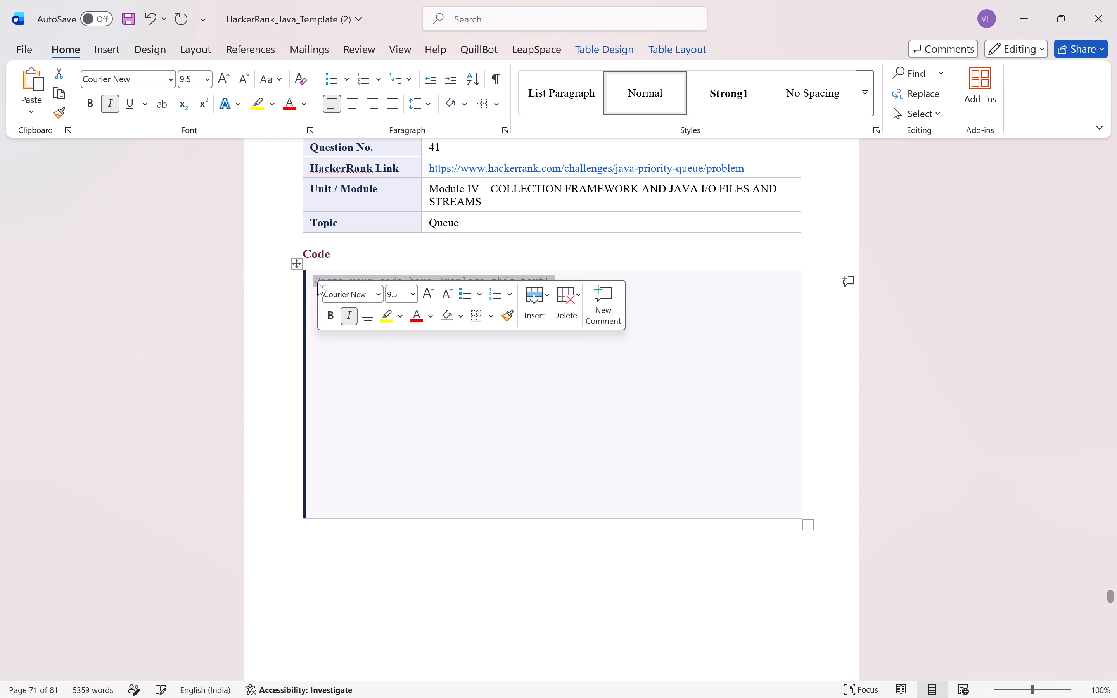
{"action": "key", "text": "ctrl+v"}
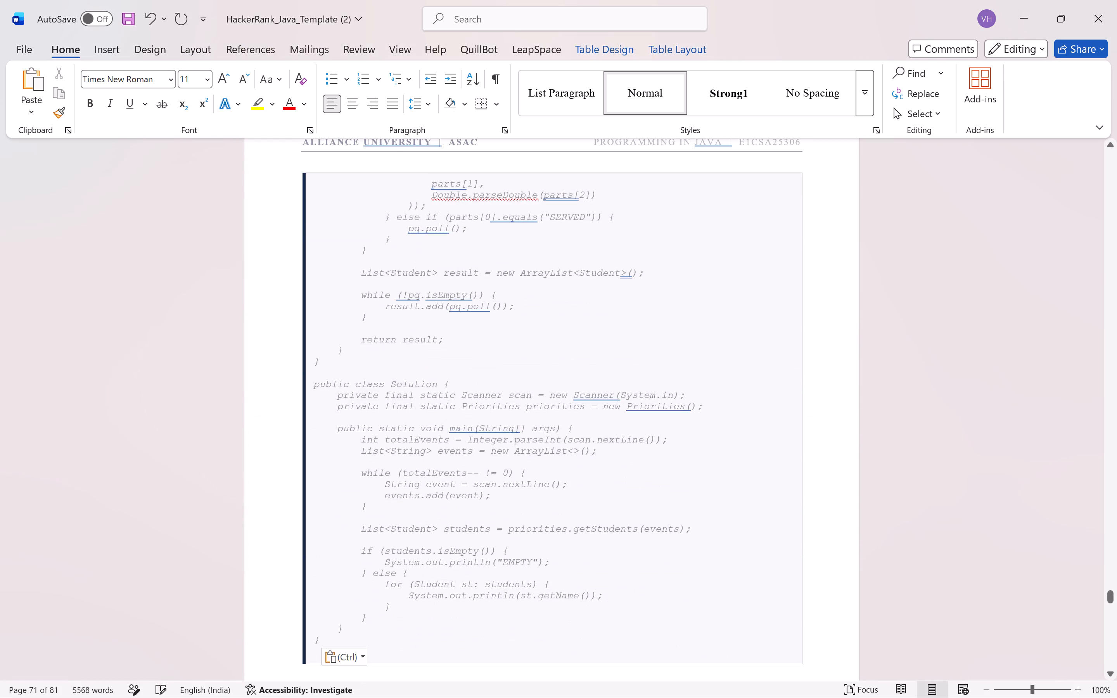
Open question 42's Java Iterator HackerRank link from the document and close the Java Priority Queue browser tab.
{"action": "scroll", "coordinate": [365, 505], "scroll_direction": "down", "scroll_amount": 11}
{"action": "right_click", "coordinate": [365, 505]}
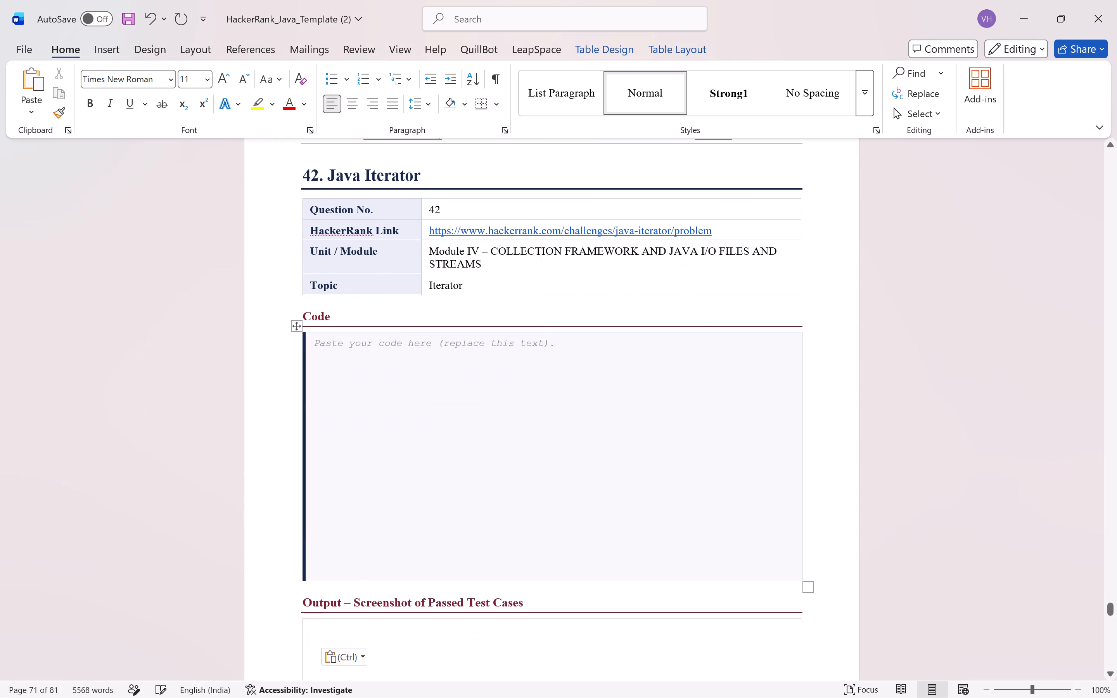
{"action": "left_click", "coordinate": [574, 225]}
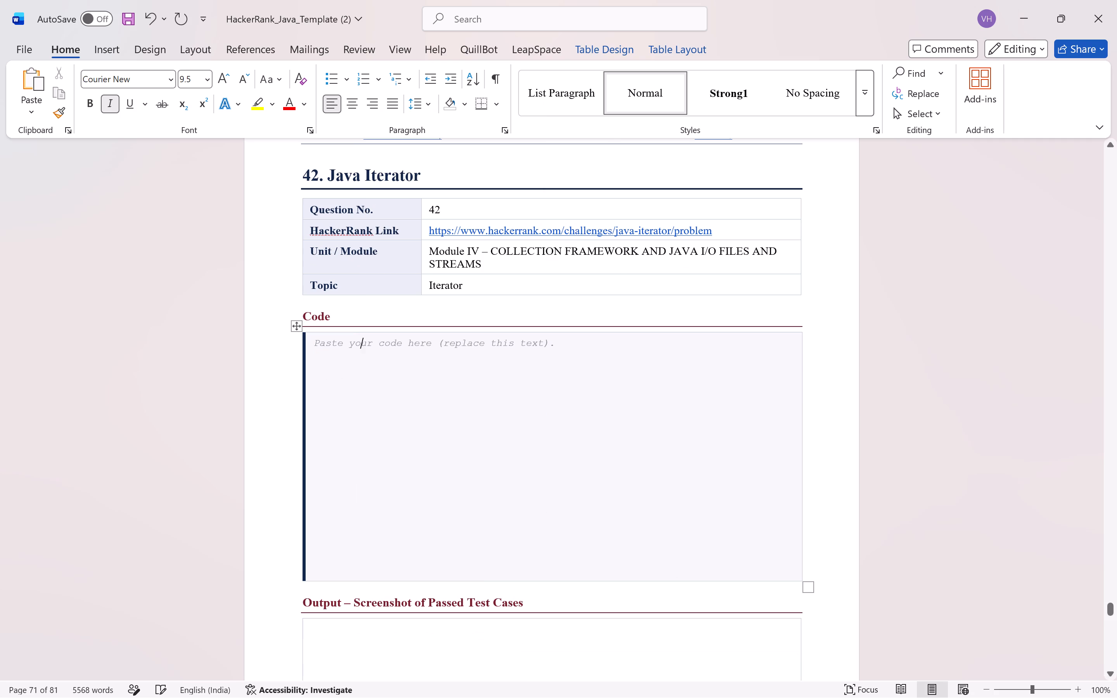
{"action": "left_click", "coordinate": [574, 225], "text": "ctrl"}
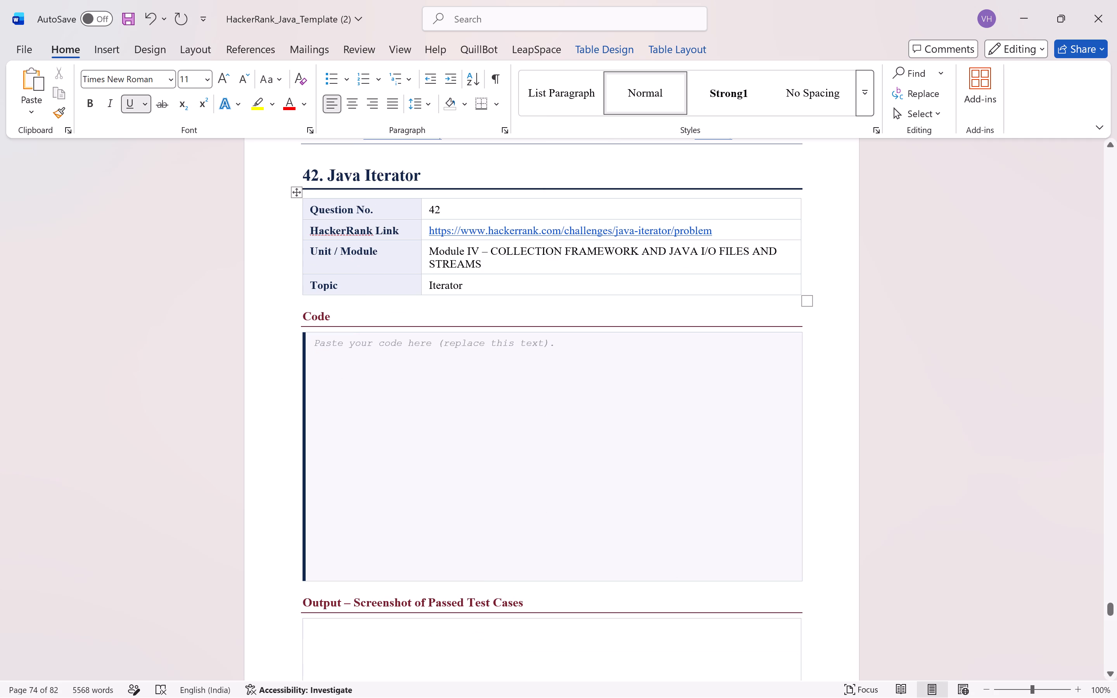
{"action": "left_click", "coordinate": [483, 230], "text": "ctrl"}
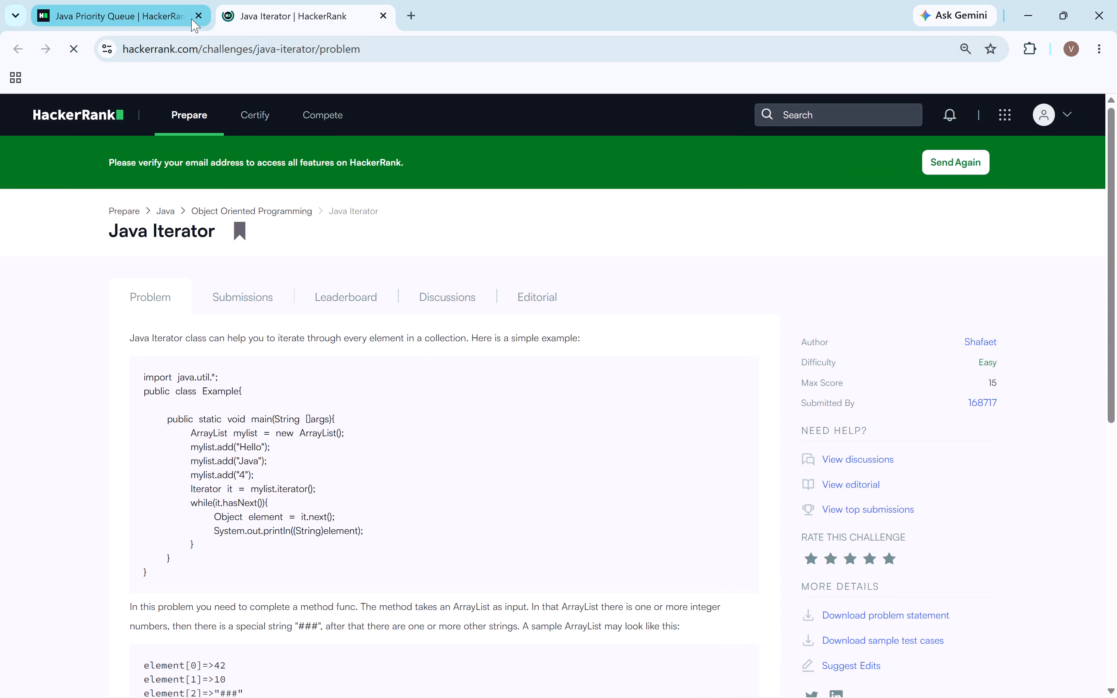
{"action": "left_click", "coordinate": [196, 16]}
Open the results of the most recent accepted Java Iterator submission.
{"action": "scroll", "coordinate": [232, 372], "scroll_direction": "right", "scroll_amount": 1}
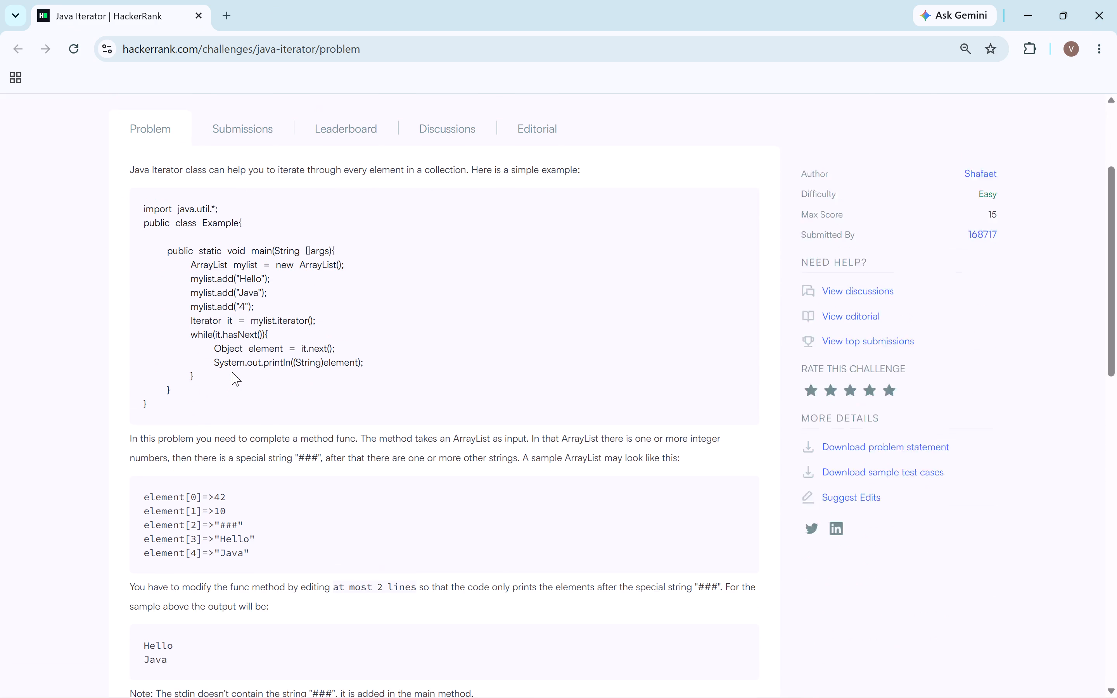
{"action": "scroll", "coordinate": [232, 372], "scroll_direction": "right", "scroll_amount": 1}
{"action": "left_click", "coordinate": [242, 296]}
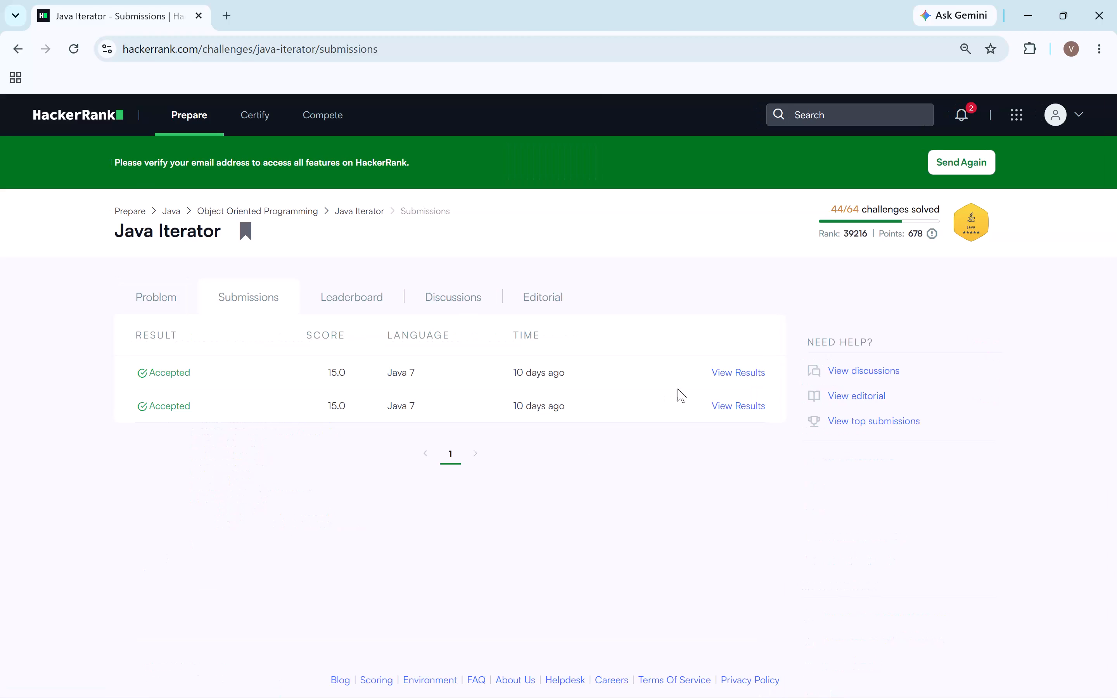
{"action": "left_click", "coordinate": [722, 376]}
Capture a screen snip of the Java Iterator submission page showing the submitted code section and Test cases 0 to 2.
{"action": "scroll", "coordinate": [565, 445], "scroll_direction": "down", "scroll_amount": 1}
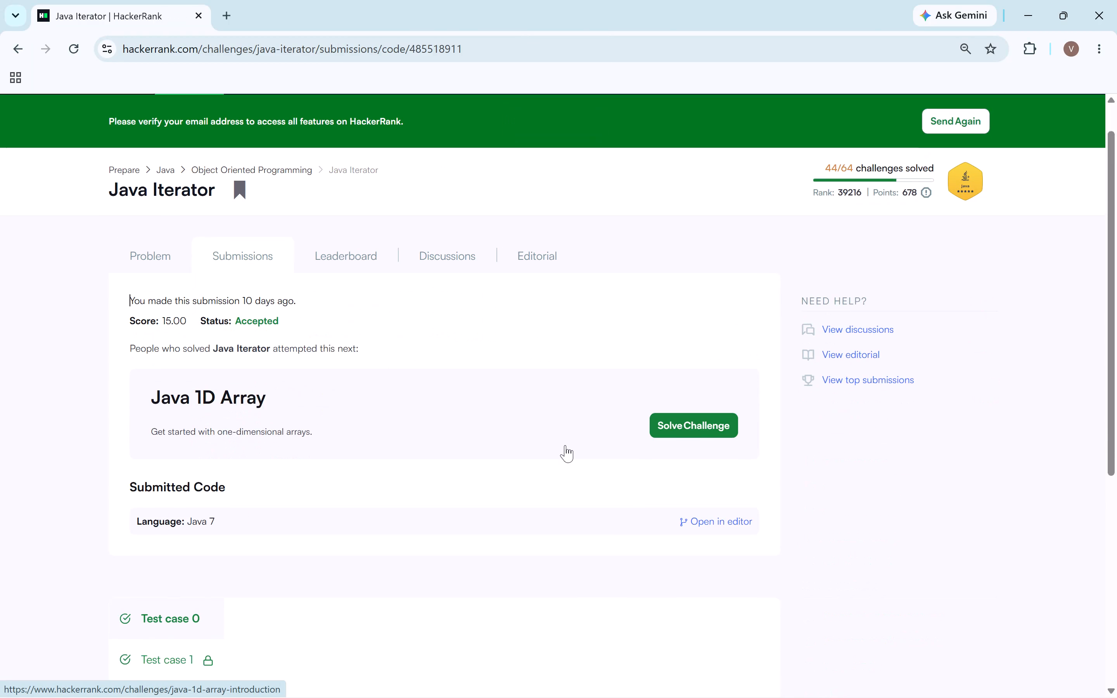
{"action": "scroll", "coordinate": [565, 445], "scroll_direction": "down", "scroll_amount": 3}
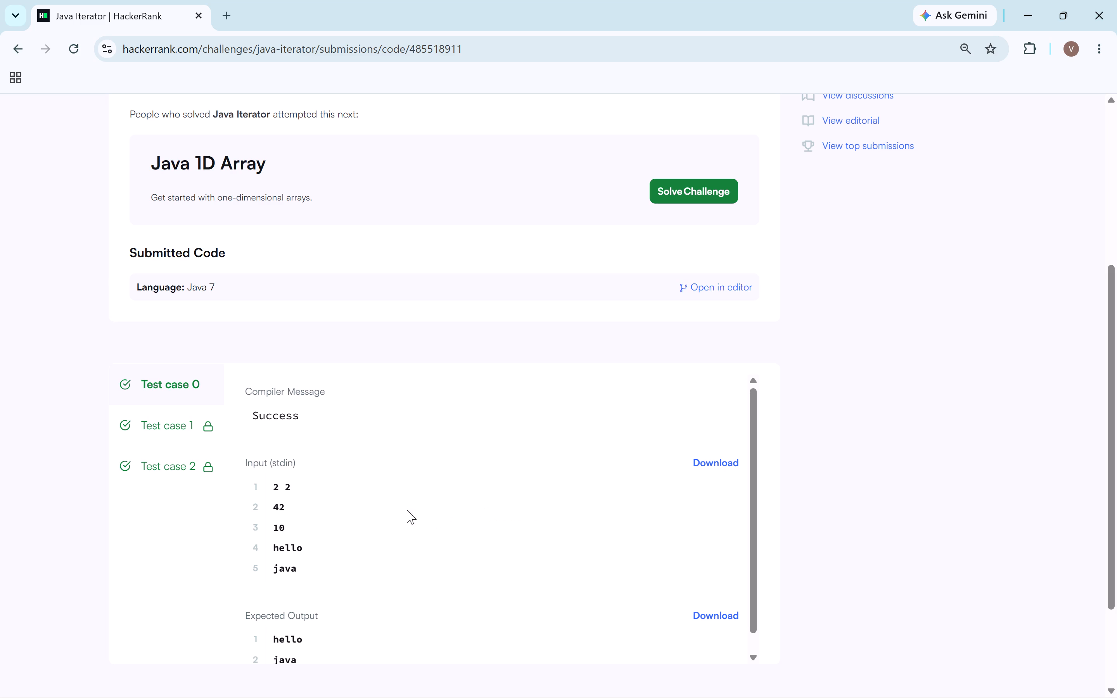
{"action": "key", "text": "shift+super+s"}
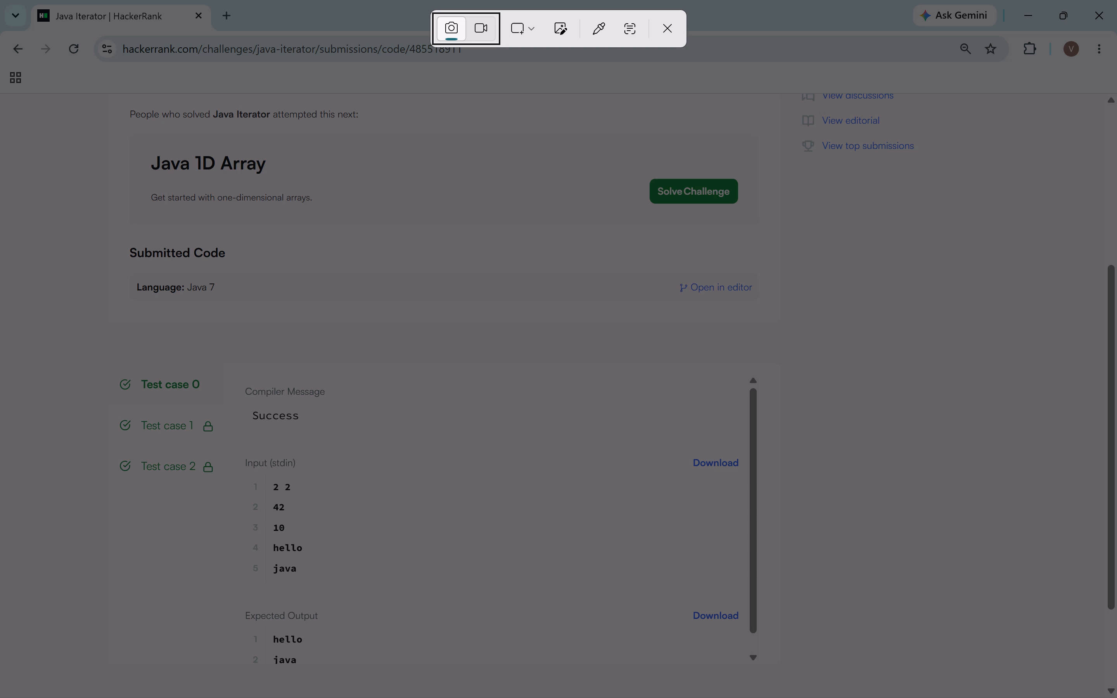
{"action": "left_click_drag", "start_coordinate": [50, 168], "coordinate": [921, 630]}
{"action": "scroll", "coordinate": [460, 439], "scroll_direction": "right", "scroll_amount": 3}
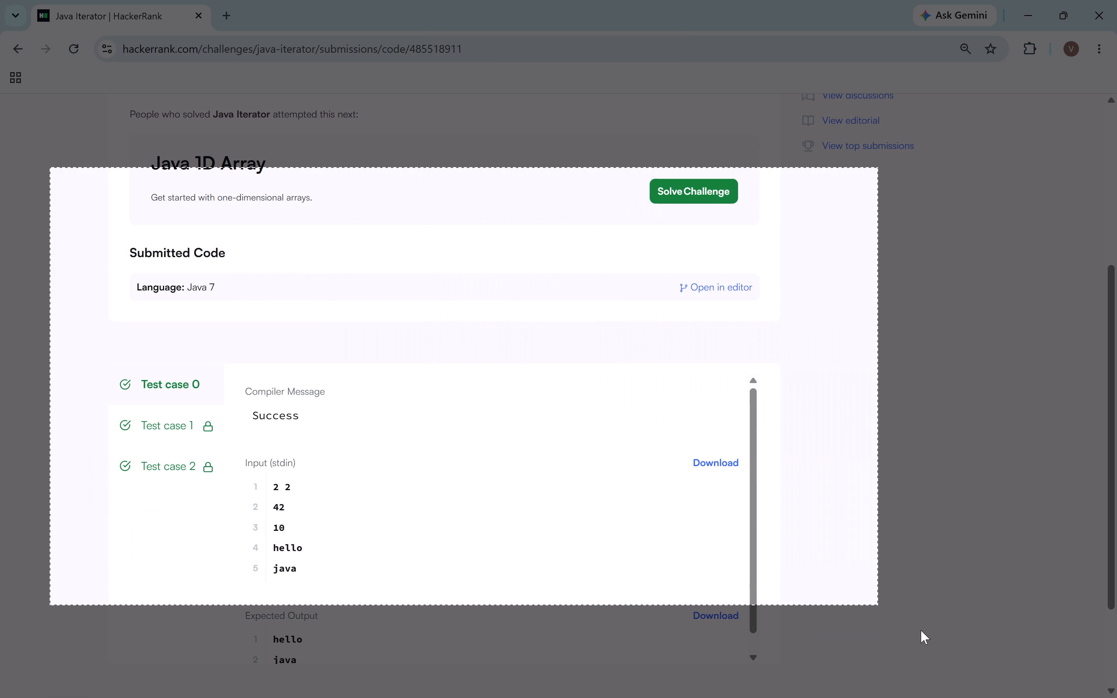
{"action": "left_click_drag", "start_coordinate": [921, 630], "coordinate": [921, 653]}
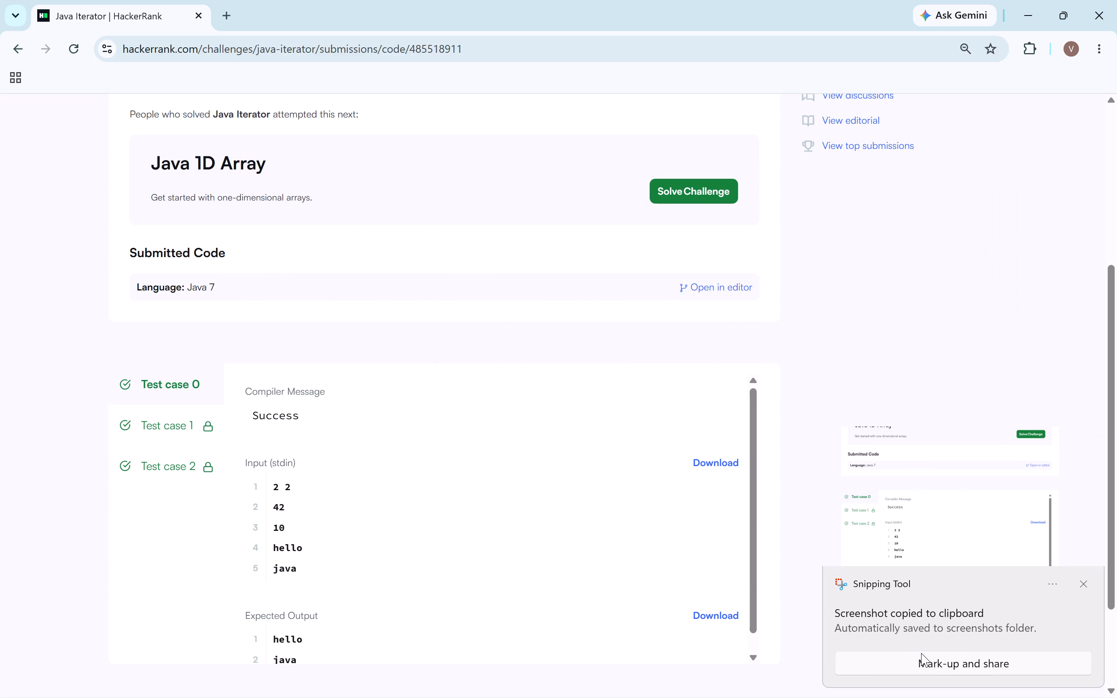
In the Word document, replace question 42's output placeholder text with the captured Java Iterator test case screenshot.
{"action": "key", "text": "alt+Tab"}
{"action": "scroll", "coordinate": [780, 613], "scroll_direction": "down", "scroll_amount": 1}
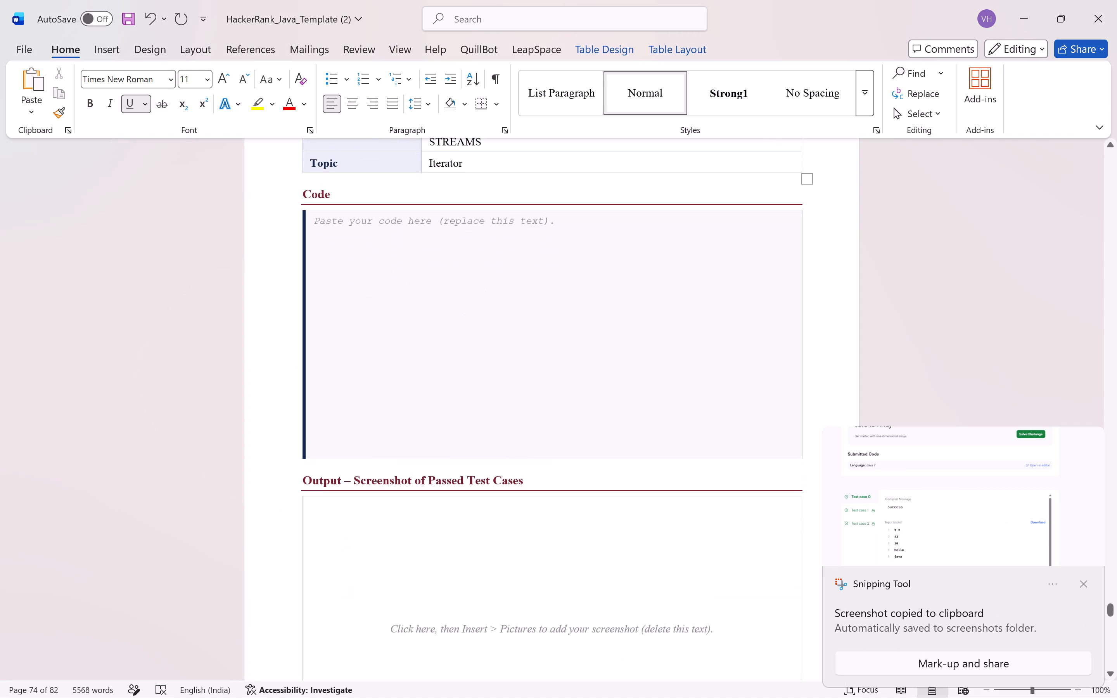
{"action": "left_click_drag", "start_coordinate": [716, 625], "coordinate": [462, 620]}
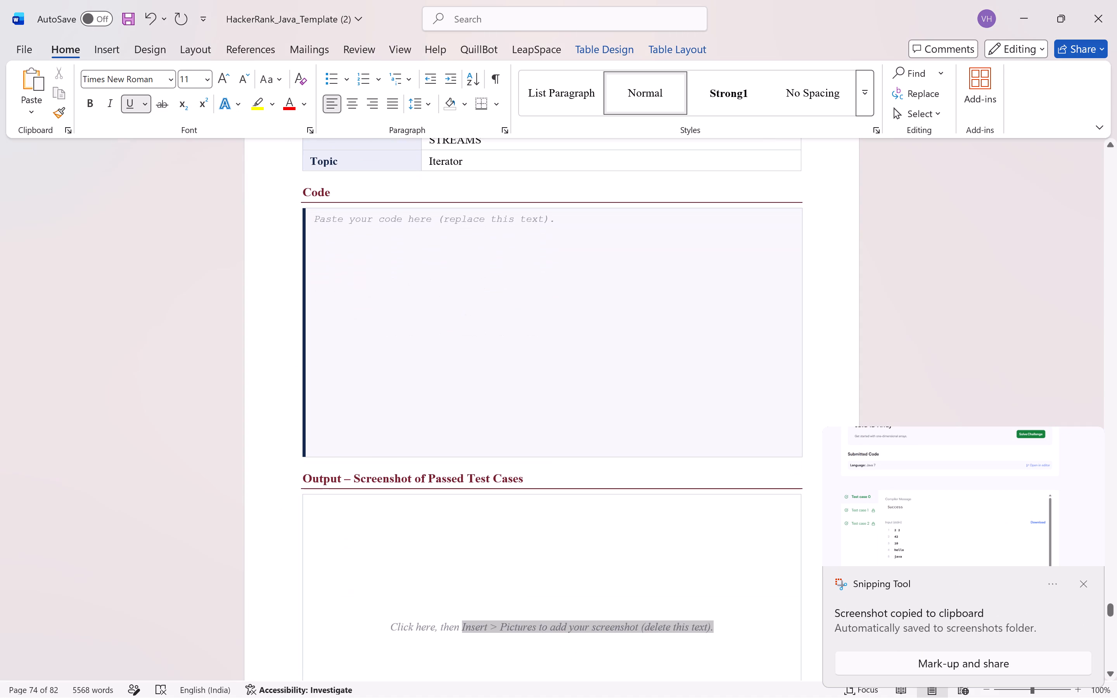
{"action": "left_click_drag", "start_coordinate": [462, 620], "coordinate": [393, 619]}
{"action": "key", "text": "ctrl+v"}
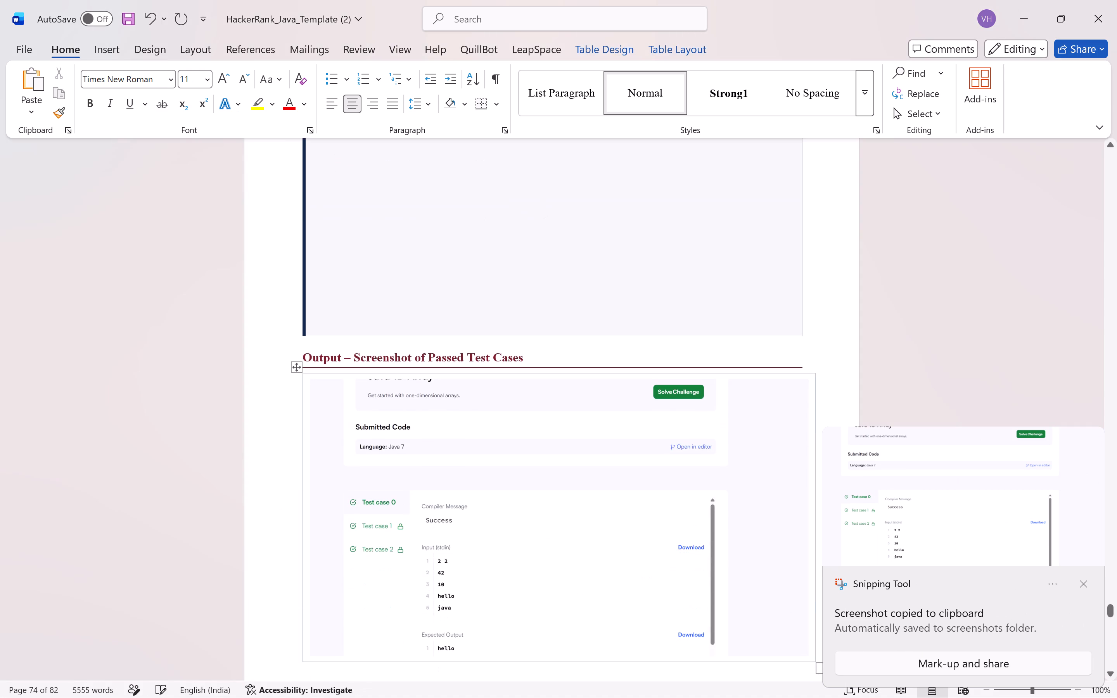
Open the submitted Java Iterator code in the HackerRank editor, expand its folded sections and copy the entire code.
{"action": "scroll", "coordinate": [460, 486], "scroll_direction": "up", "scroll_amount": 3}
{"action": "key", "text": "alt+Tab"}
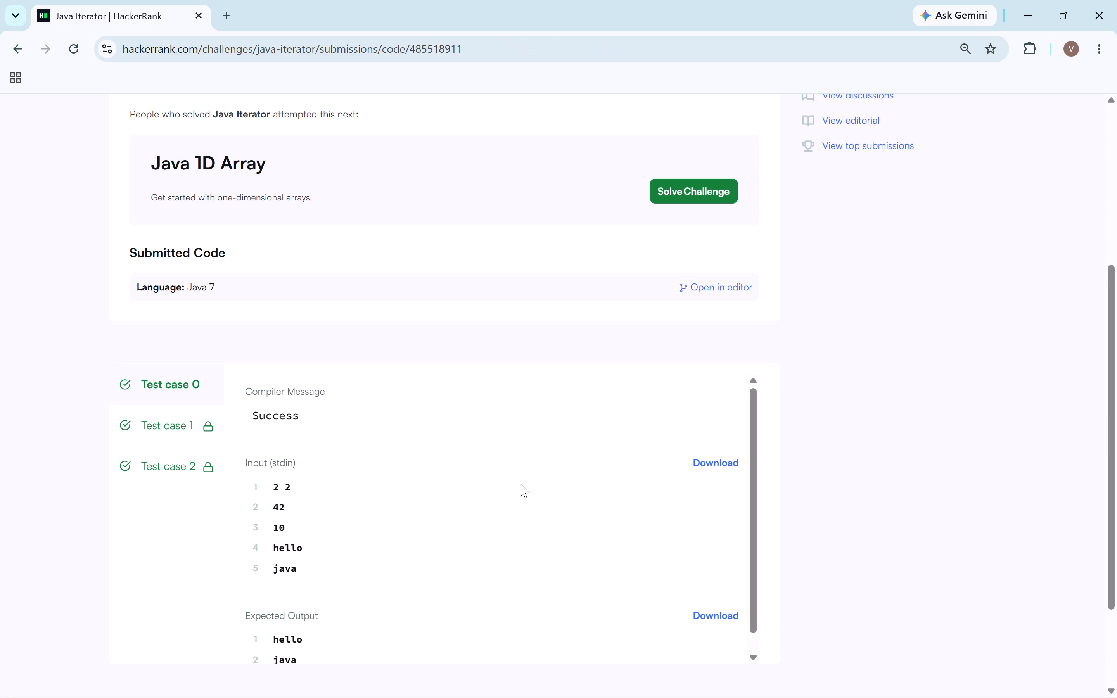
{"action": "scroll", "coordinate": [383, 419], "scroll_direction": "up", "scroll_amount": 6}
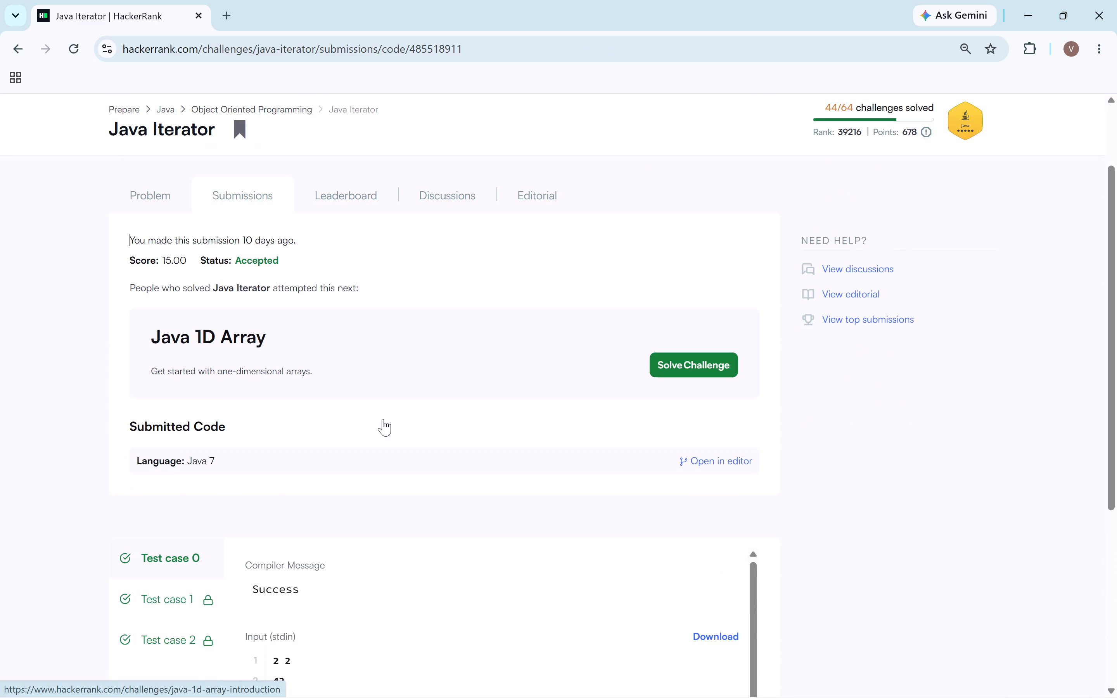
{"action": "left_click", "coordinate": [704, 558]}
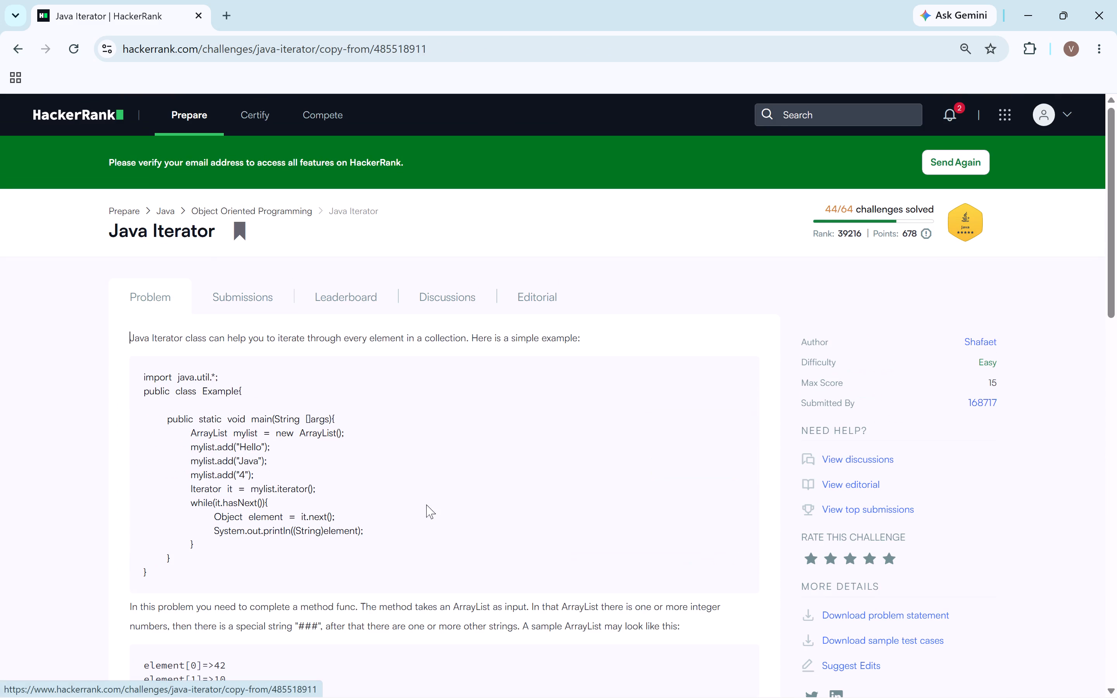
{"action": "scroll", "coordinate": [351, 548], "scroll_direction": "down", "scroll_amount": 9}
{"action": "scroll", "coordinate": [339, 420], "scroll_direction": "up", "scroll_amount": 4}
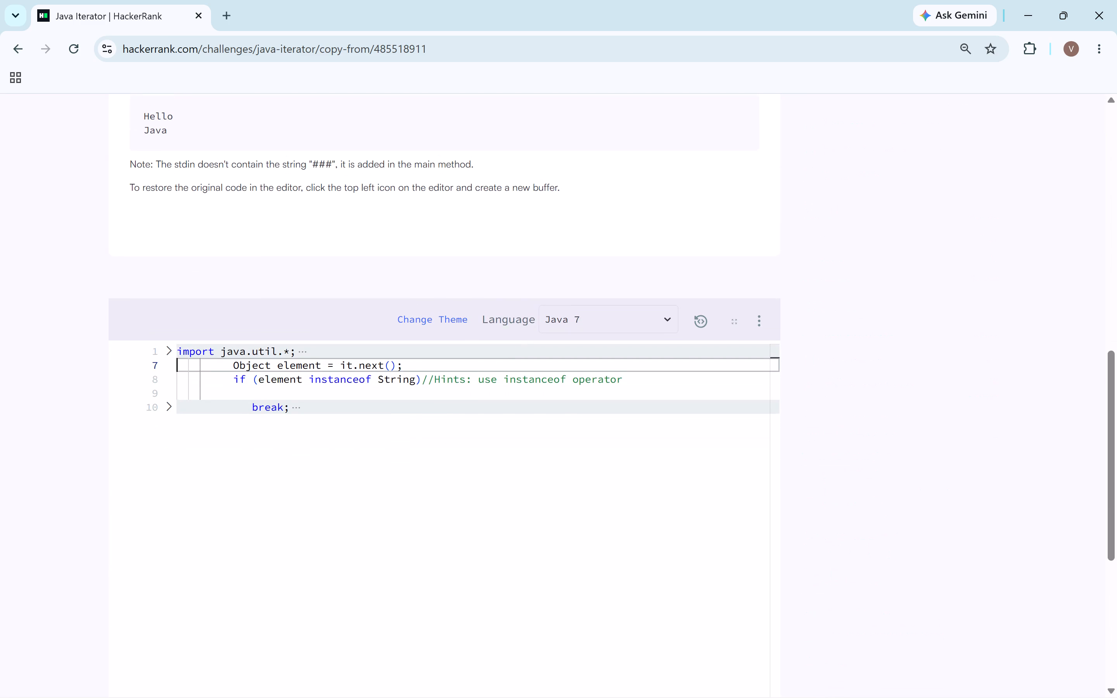
{"action": "left_click", "coordinate": [296, 348]}
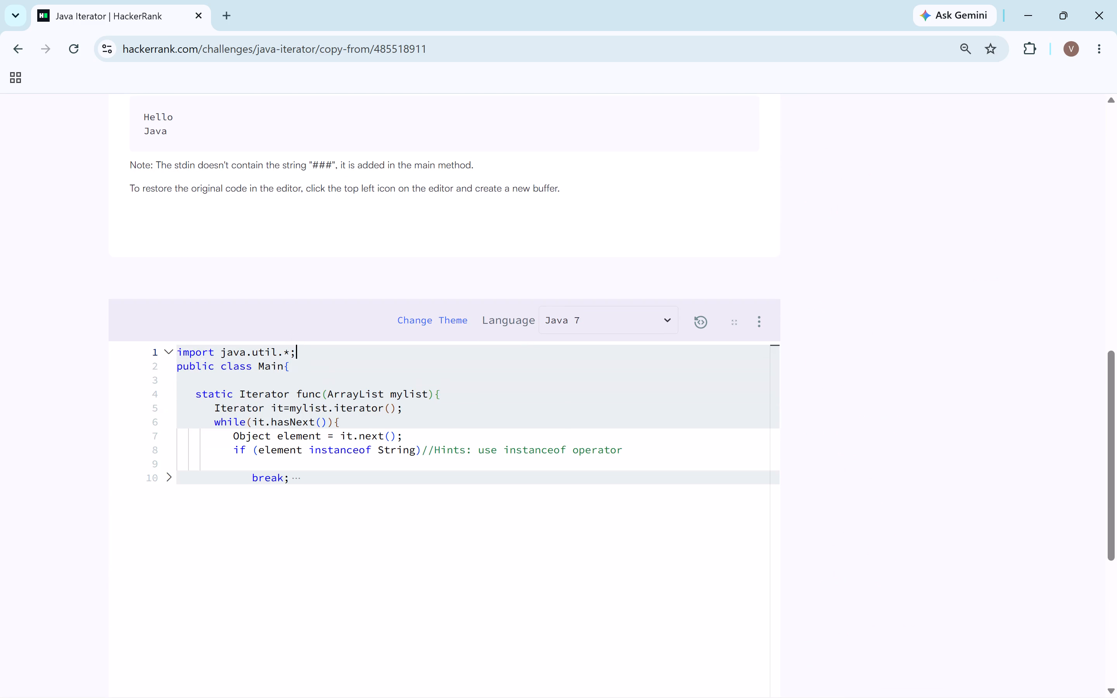
{"action": "left_click", "coordinate": [292, 476]}
{"action": "left_click", "coordinate": [307, 462]}
{"action": "key", "text": "ctrl+a"}
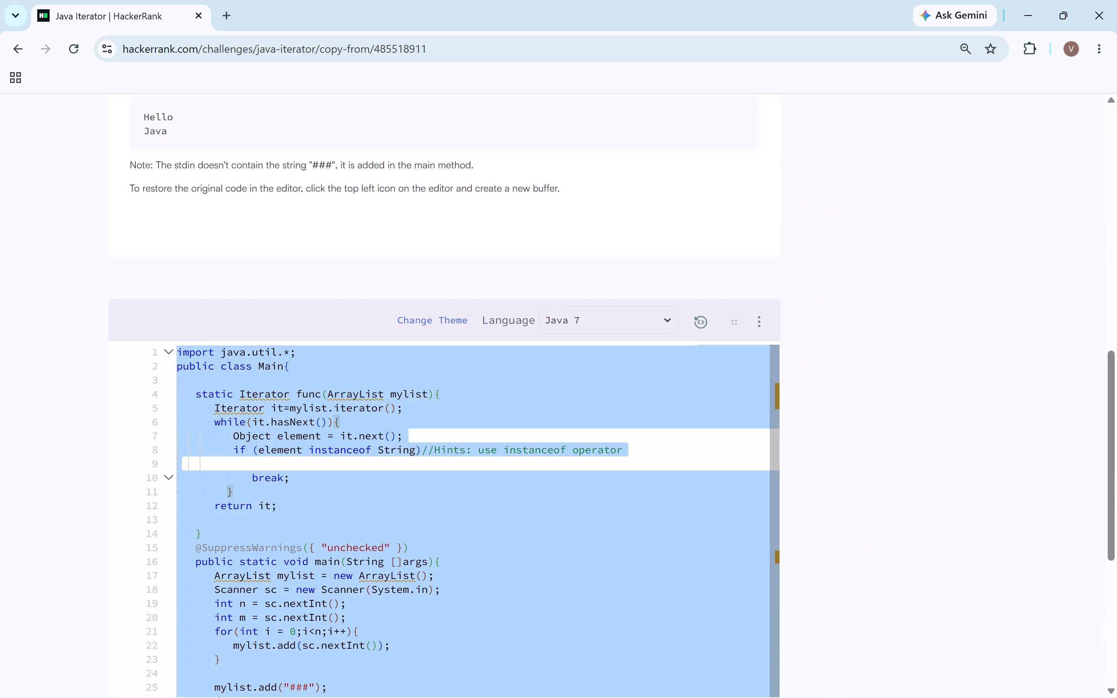
{"action": "key", "text": "ctrl+c"}
In the Word document, replace question 42's code placeholder text with the copied Java Iterator code.
{"action": "key", "text": "alt+Tab"}
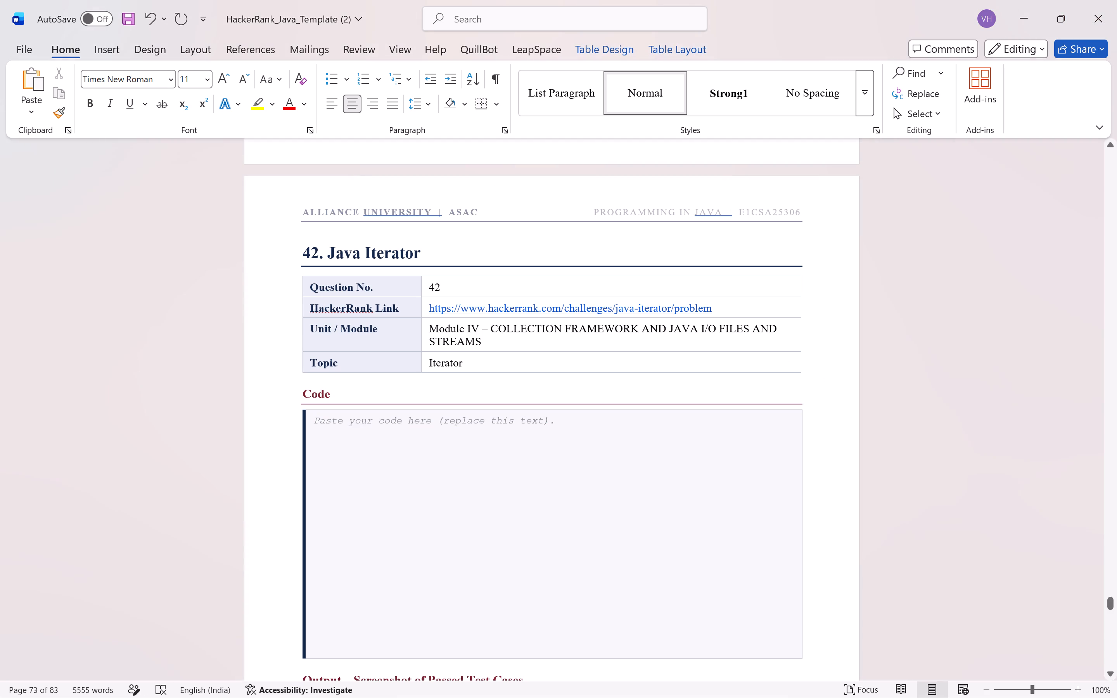
{"action": "left_click_drag", "start_coordinate": [556, 419], "coordinate": [324, 417]}
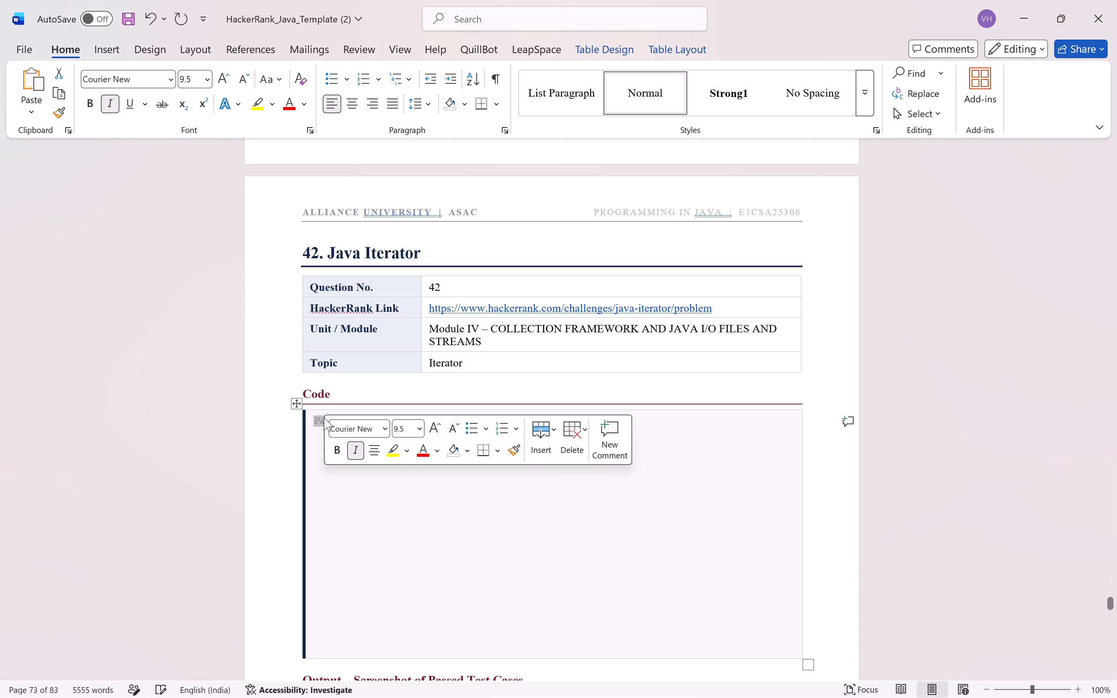
{"action": "key", "text": "ctrl+v"}
Open question 43's Java Map HackerRank problem link from the document.
{"action": "scroll", "coordinate": [280, 580], "scroll_direction": "down", "scroll_amount": 5}
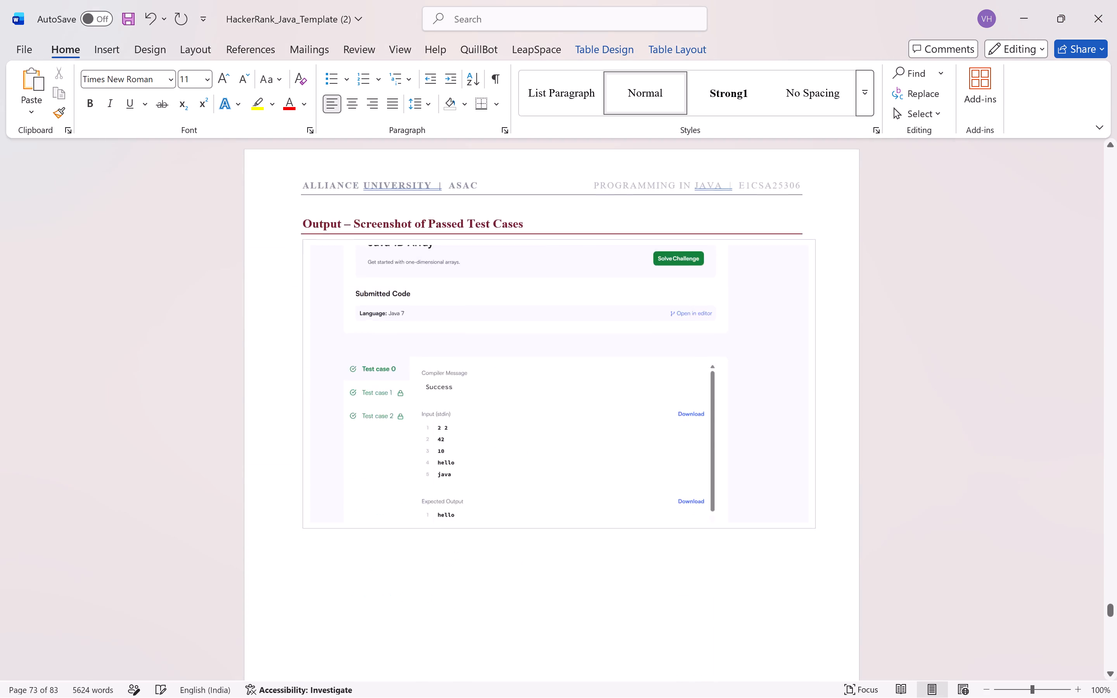
{"action": "scroll", "coordinate": [280, 580], "scroll_direction": "down", "scroll_amount": 5}
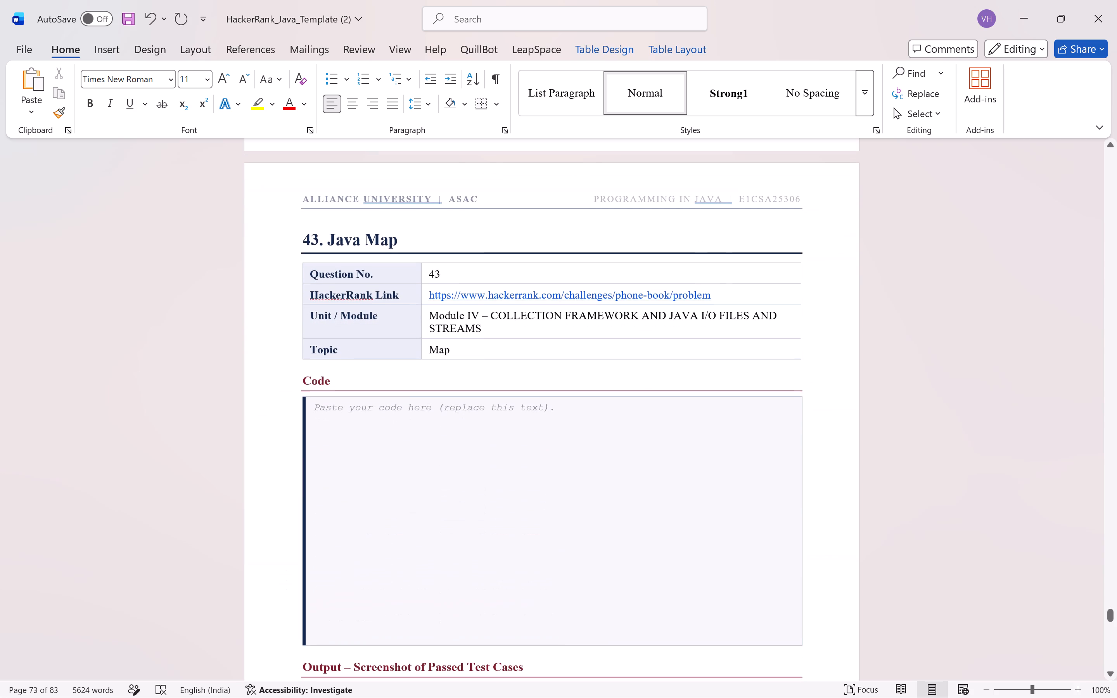
{"action": "left_click", "coordinate": [558, 295], "text": "ctrl"}
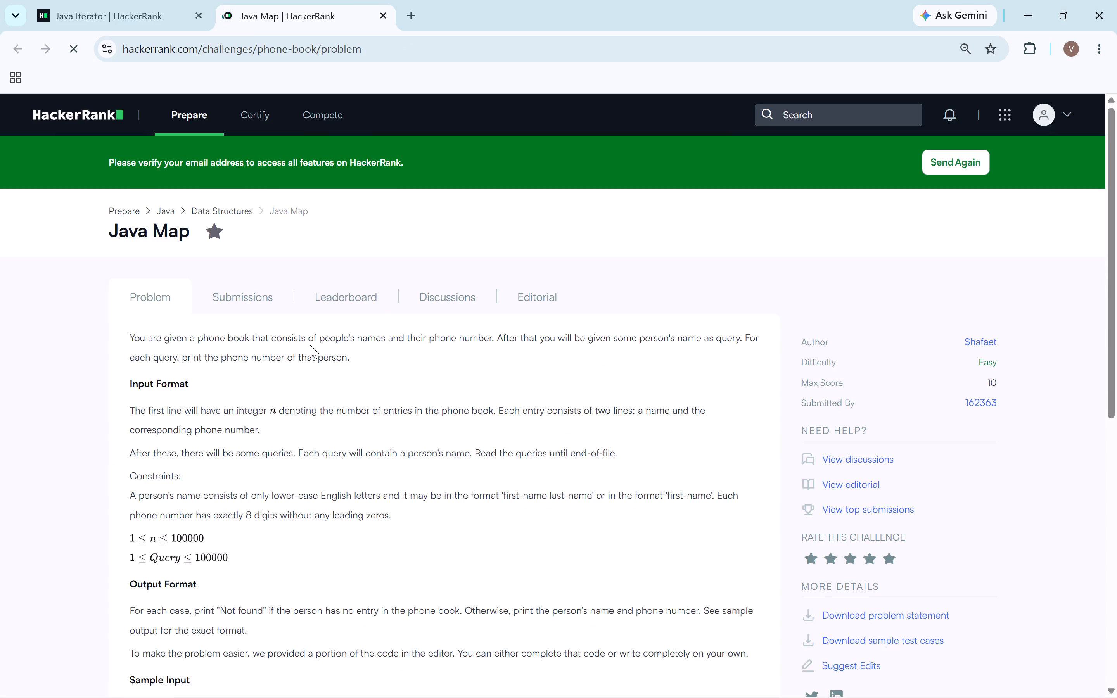
Open the accepted Java Map submission's results and capture a screenshot of the page area showing the passed test cases.
{"action": "left_click", "coordinate": [232, 306]}
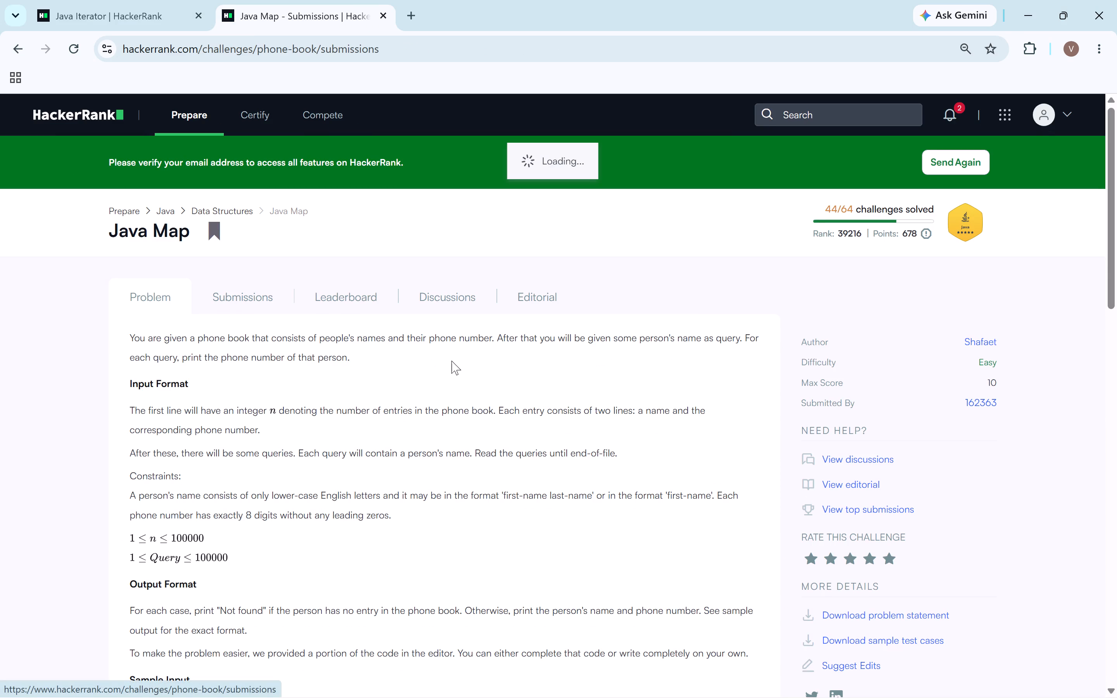
{"action": "left_click", "coordinate": [728, 370]}
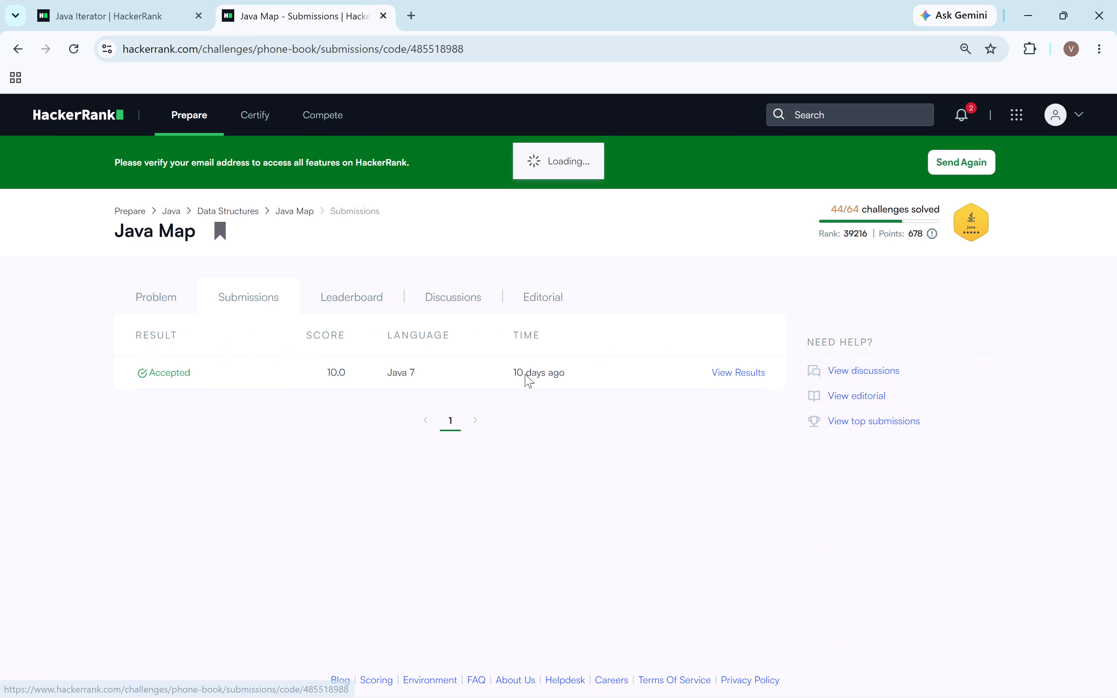
{"action": "scroll", "coordinate": [446, 458], "scroll_direction": "down", "scroll_amount": 2}
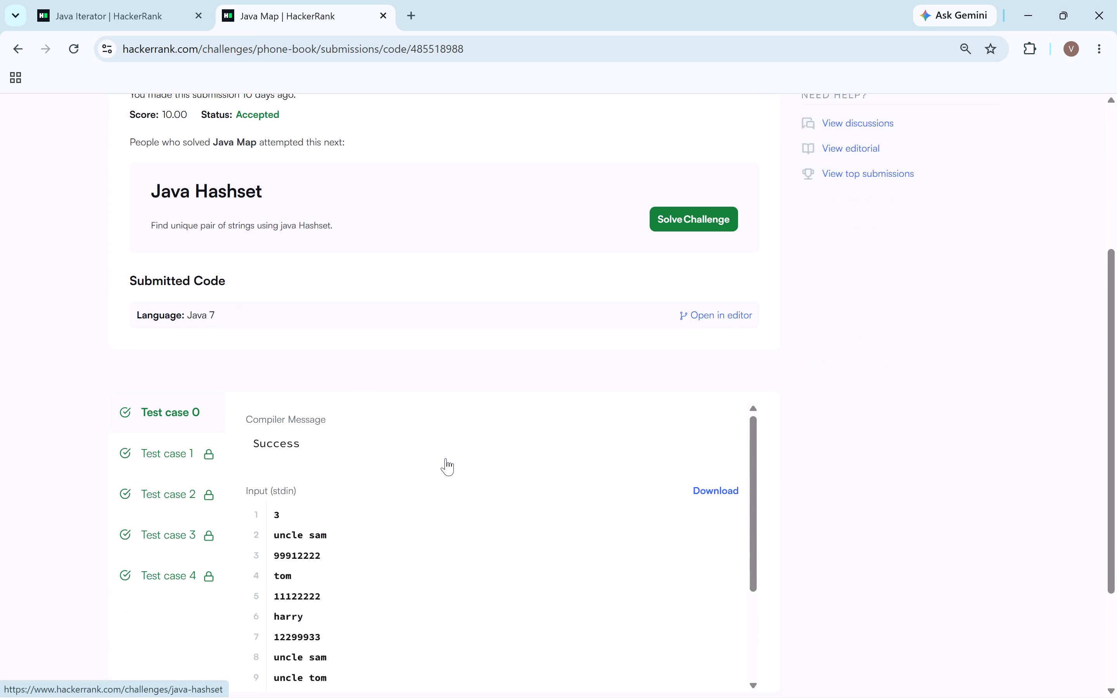
{"action": "scroll", "coordinate": [446, 458], "scroll_direction": "down", "scroll_amount": 3}
{"action": "scroll", "coordinate": [446, 458], "scroll_direction": "up", "scroll_amount": 6}
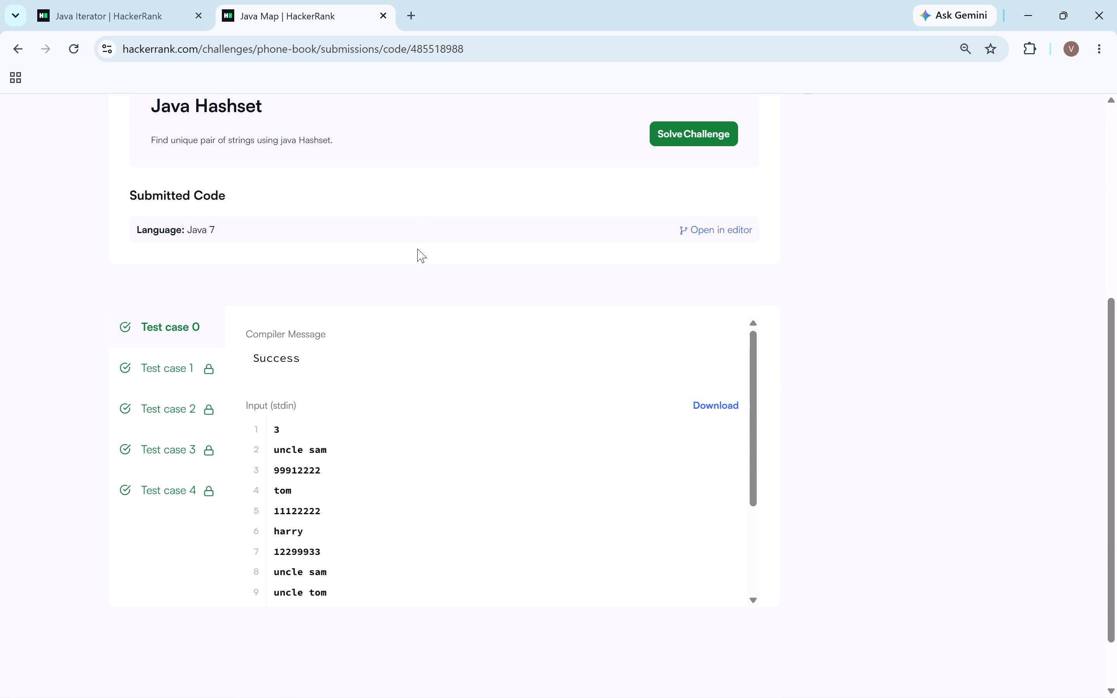
{"action": "scroll", "coordinate": [417, 249], "scroll_direction": "up", "scroll_amount": 1}
{"action": "key", "text": "shift+super+s"}
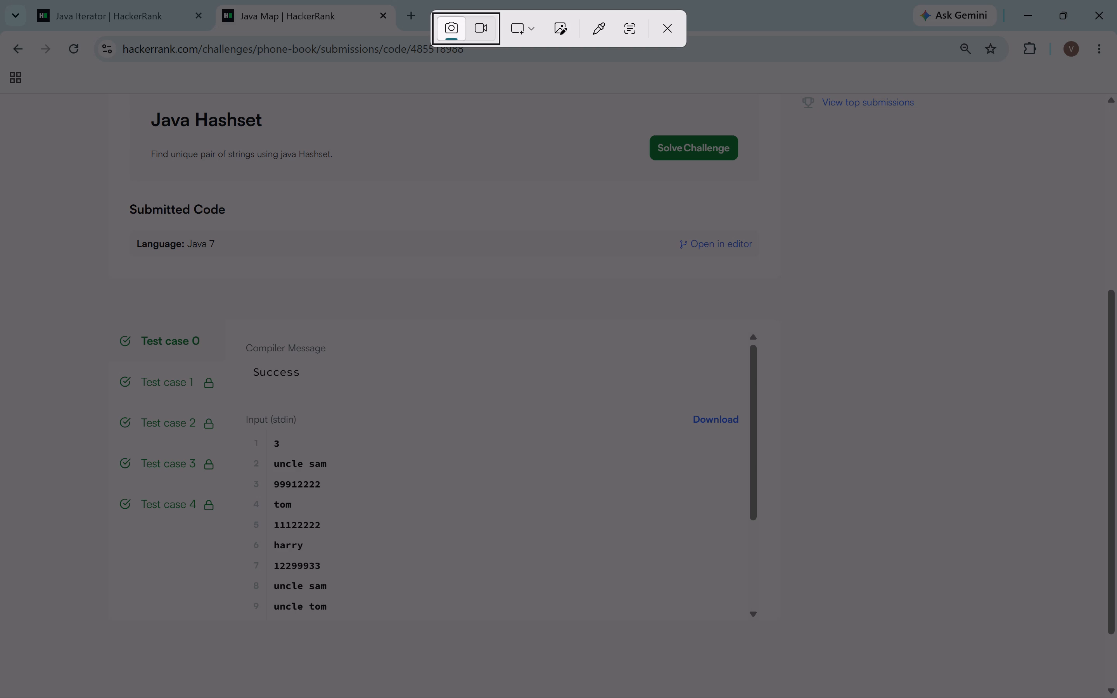
{"action": "left_click_drag", "start_coordinate": [41, 89], "coordinate": [826, 670]}
{"action": "scroll", "coordinate": [543, 544], "scroll_direction": "right", "scroll_amount": 2}
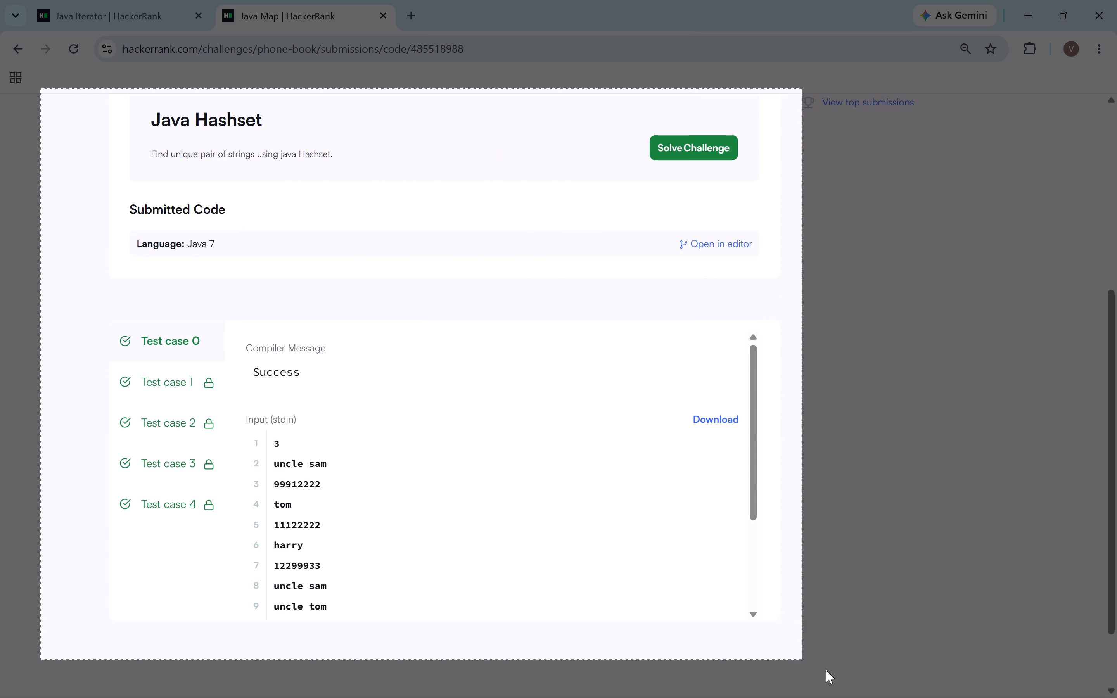
{"action": "left_click_drag", "start_coordinate": [826, 670], "coordinate": [879, 663]}
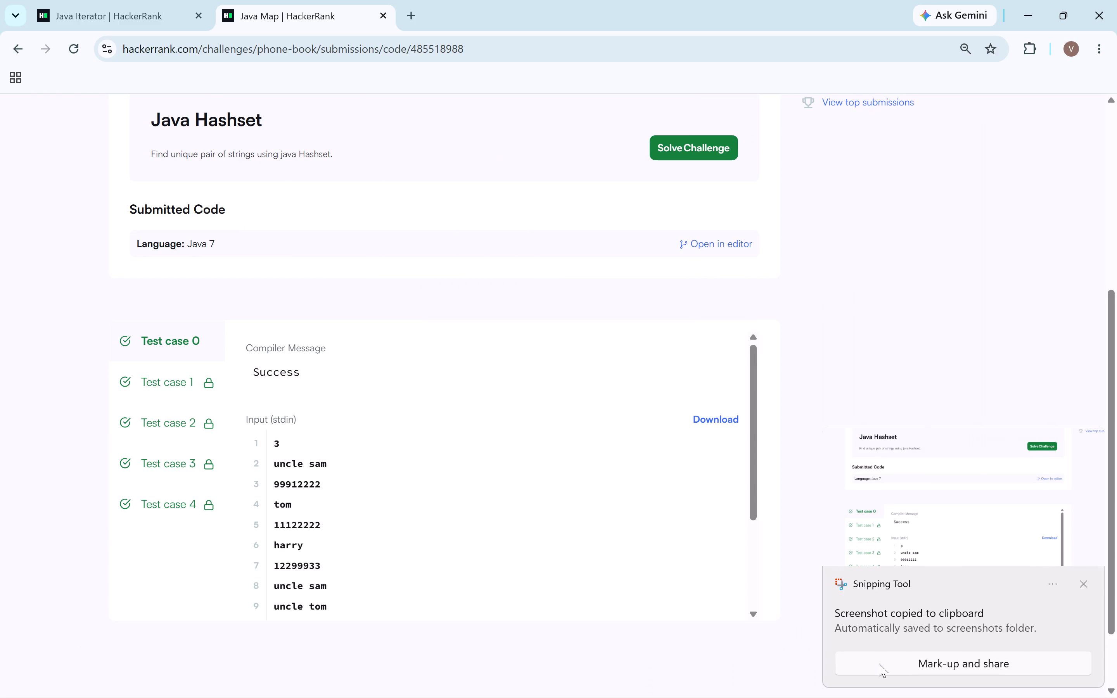
In the Word document, replace question 43's output placeholder text with the captured Java Map test case screenshot.
{"action": "key", "text": "alt+Tab"}
{"action": "scroll", "coordinate": [360, 601], "scroll_direction": "down", "scroll_amount": 1}
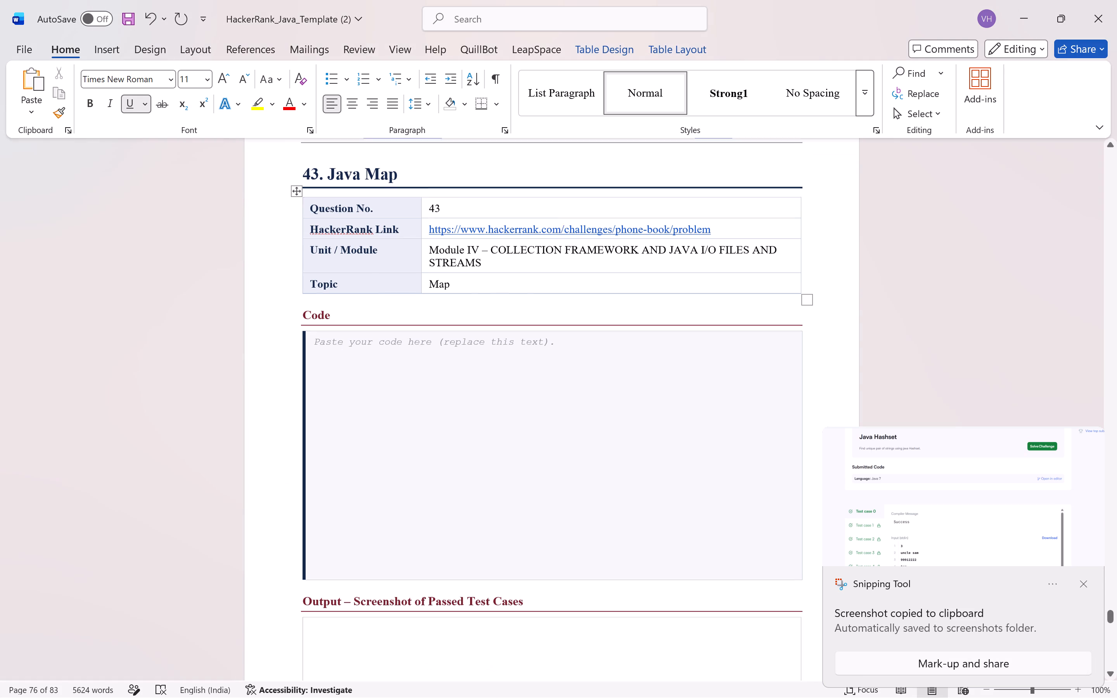
{"action": "scroll", "coordinate": [360, 601], "scroll_direction": "down", "scroll_amount": 1}
{"action": "left_click_drag", "start_coordinate": [714, 489], "coordinate": [357, 492]}
{"action": "key", "text": "ctrl+v"}
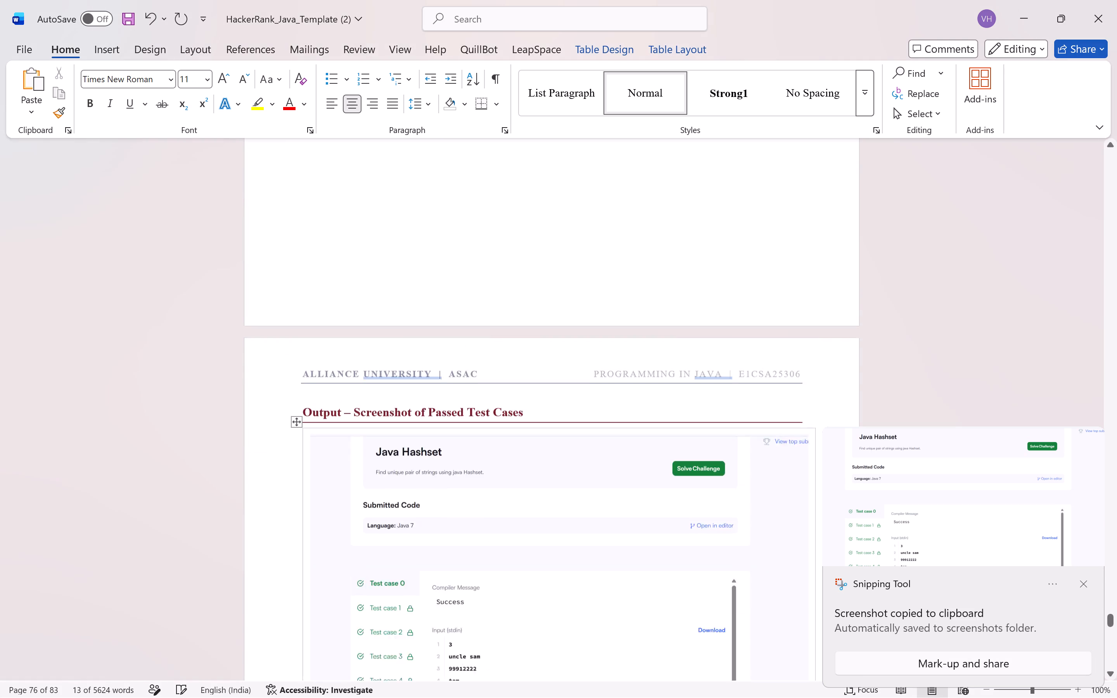
Back in Chrome, open the submitted Java Map code in the HackerRank editor and copy the entire code.
{"action": "scroll", "coordinate": [230, 404], "scroll_direction": "up", "scroll_amount": 4}
{"action": "key", "text": "alt+Tab"}
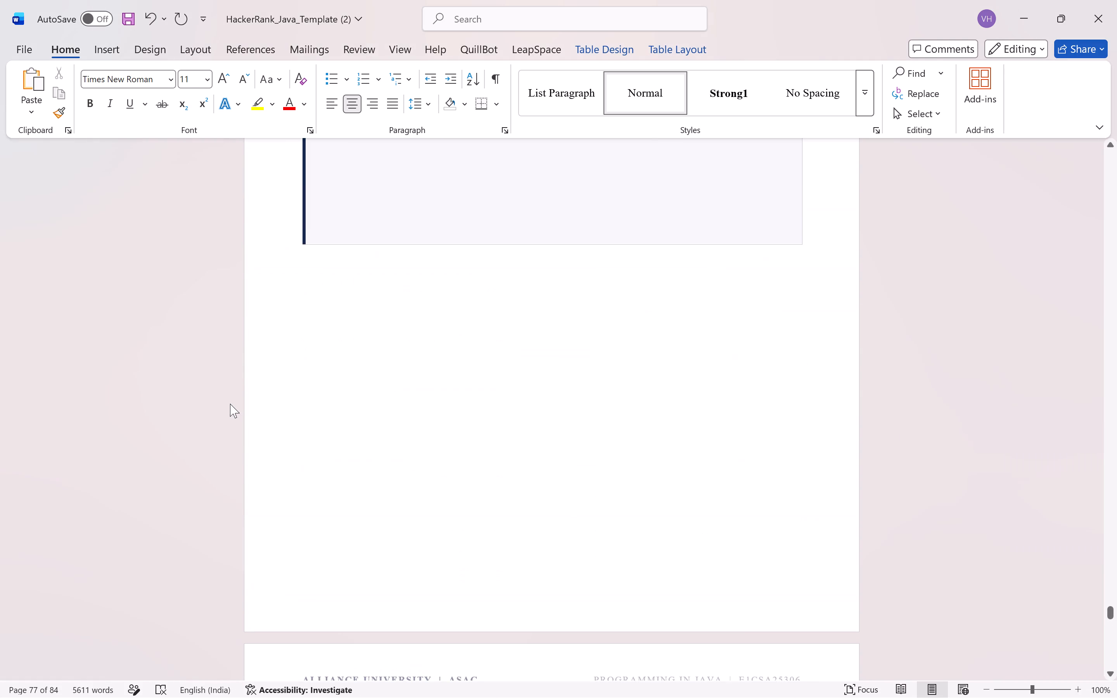
{"action": "scroll", "coordinate": [318, 342], "scroll_direction": "up", "scroll_amount": 5}
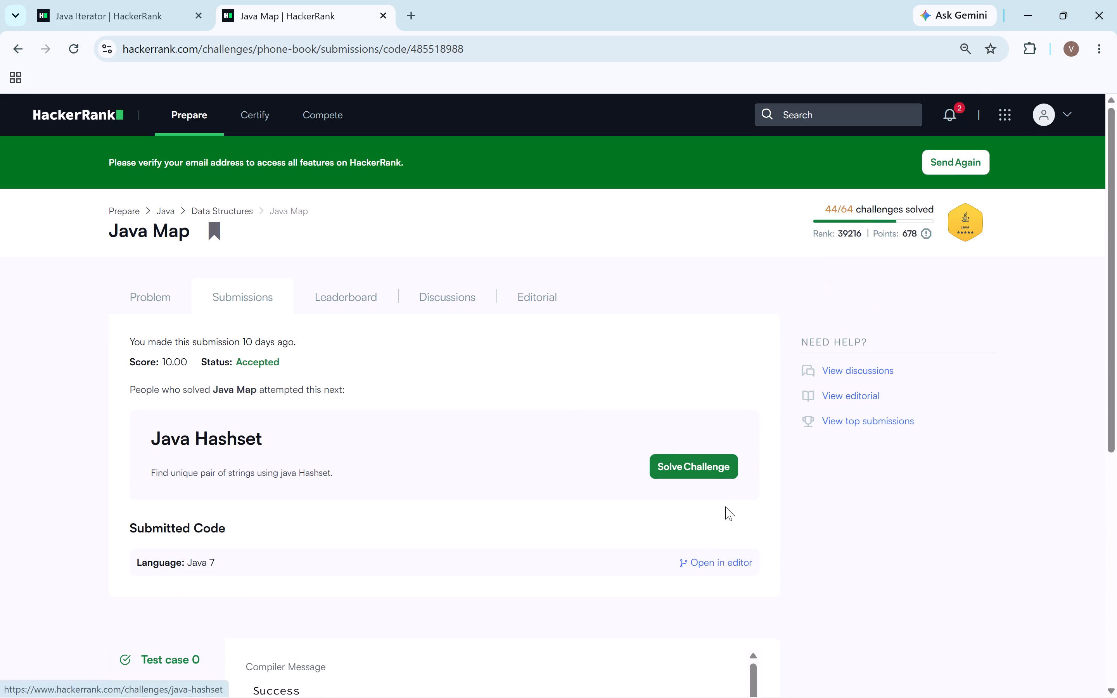
{"action": "left_click", "coordinate": [698, 558]}
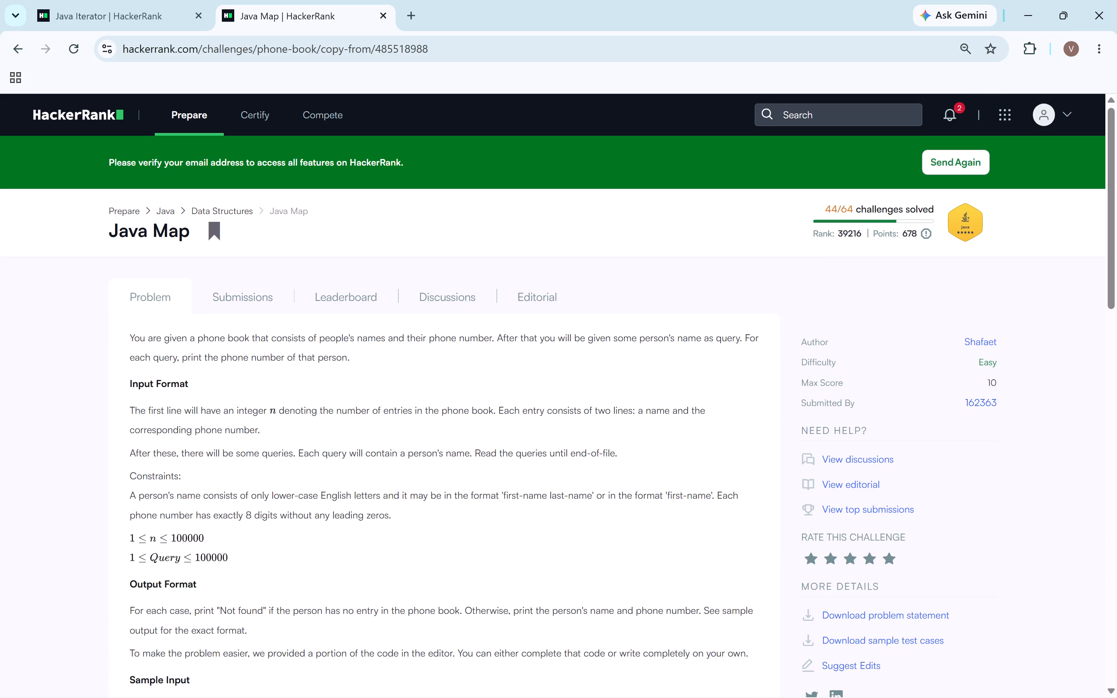
{"action": "scroll", "coordinate": [373, 546], "scroll_direction": "down", "scroll_amount": 9}
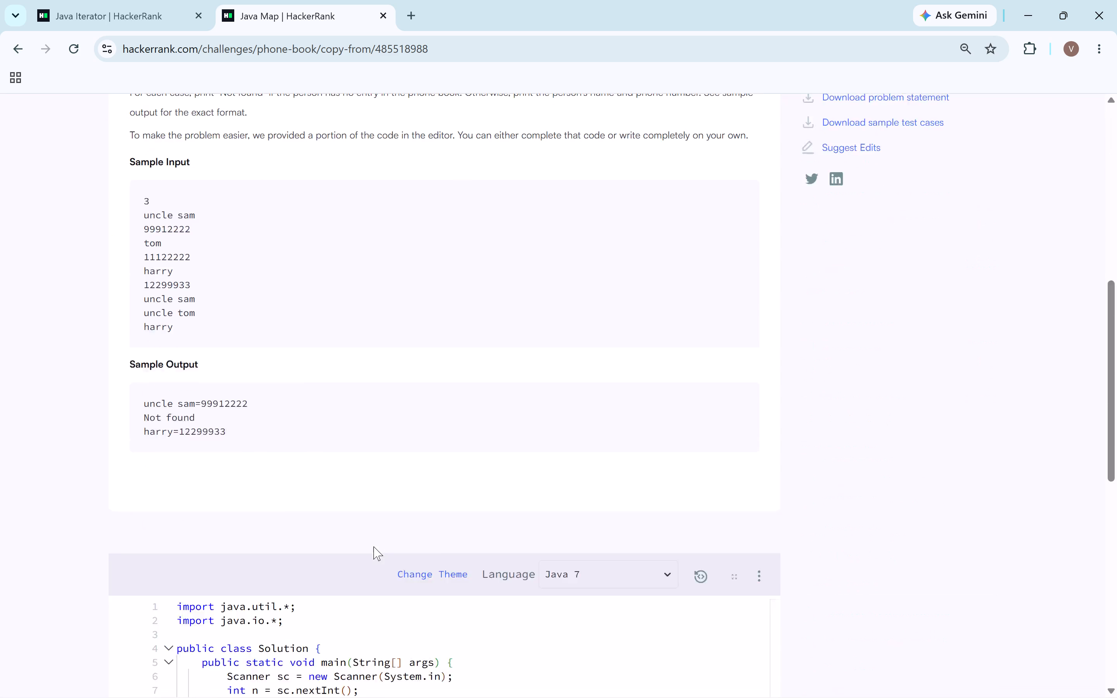
{"action": "left_click", "coordinate": [368, 327]}
{"action": "key", "text": "ctrl+a"}
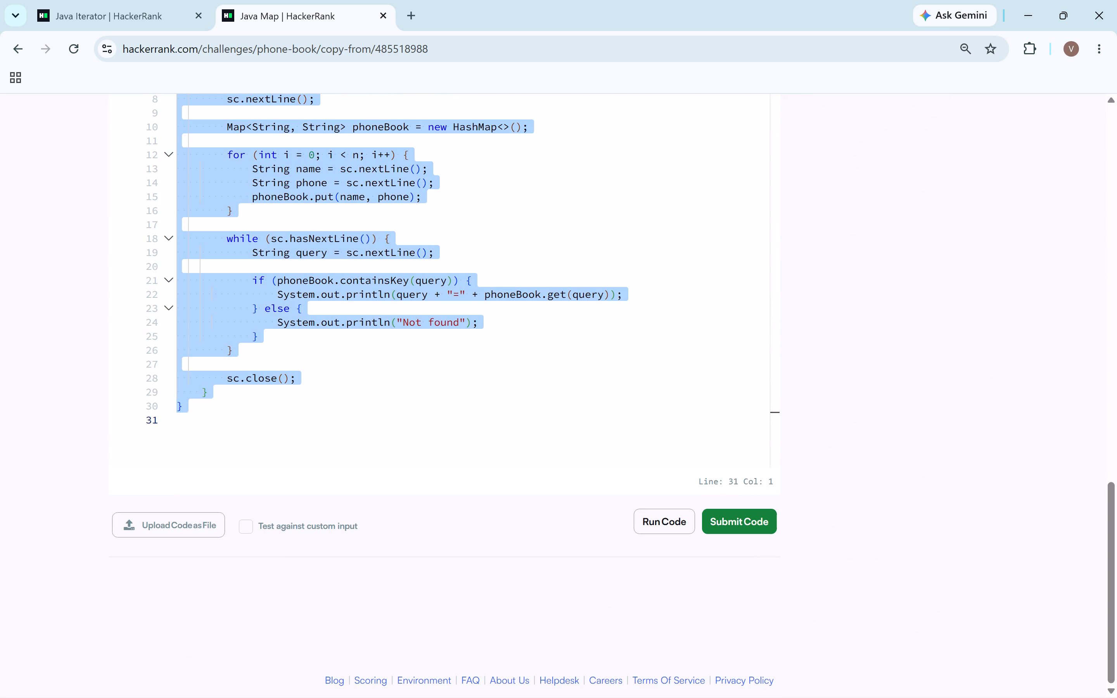
{"action": "key", "text": "ctrl+c"}
In the Word document, replace question 43's code placeholder text with the copied Java Map code.
{"action": "key", "text": "alt+Tab"}
{"action": "scroll", "coordinate": [396, 333], "scroll_direction": "up", "scroll_amount": 5}
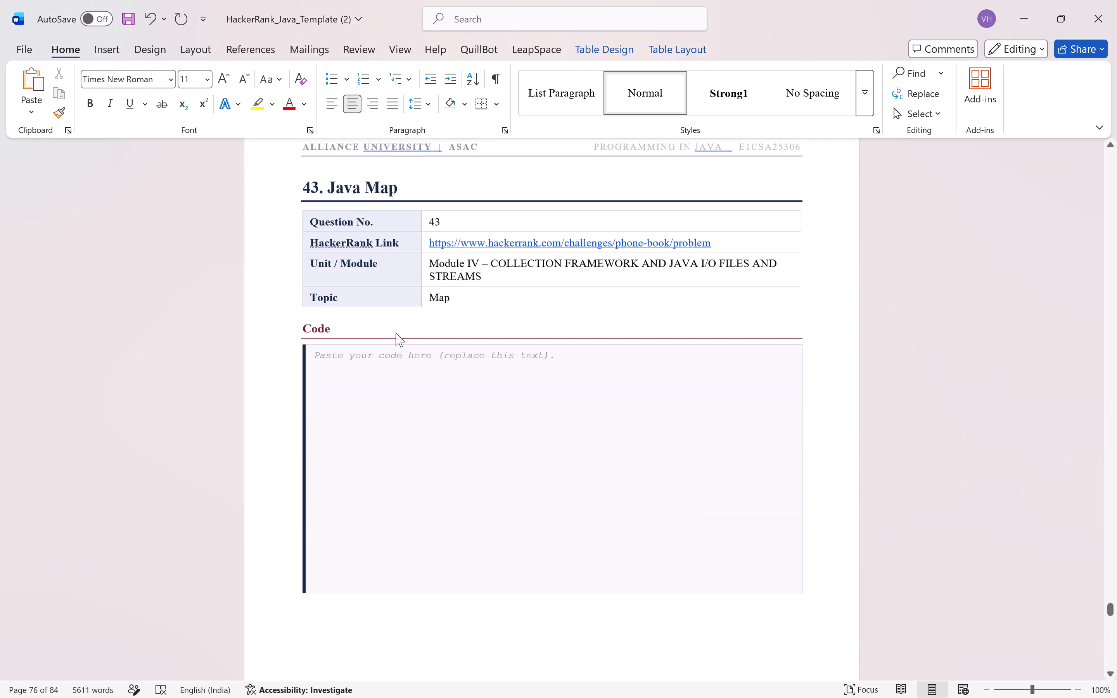
{"action": "left_click_drag", "start_coordinate": [555, 587], "coordinate": [322, 587]}
{"action": "key", "text": "ctrl+v"}
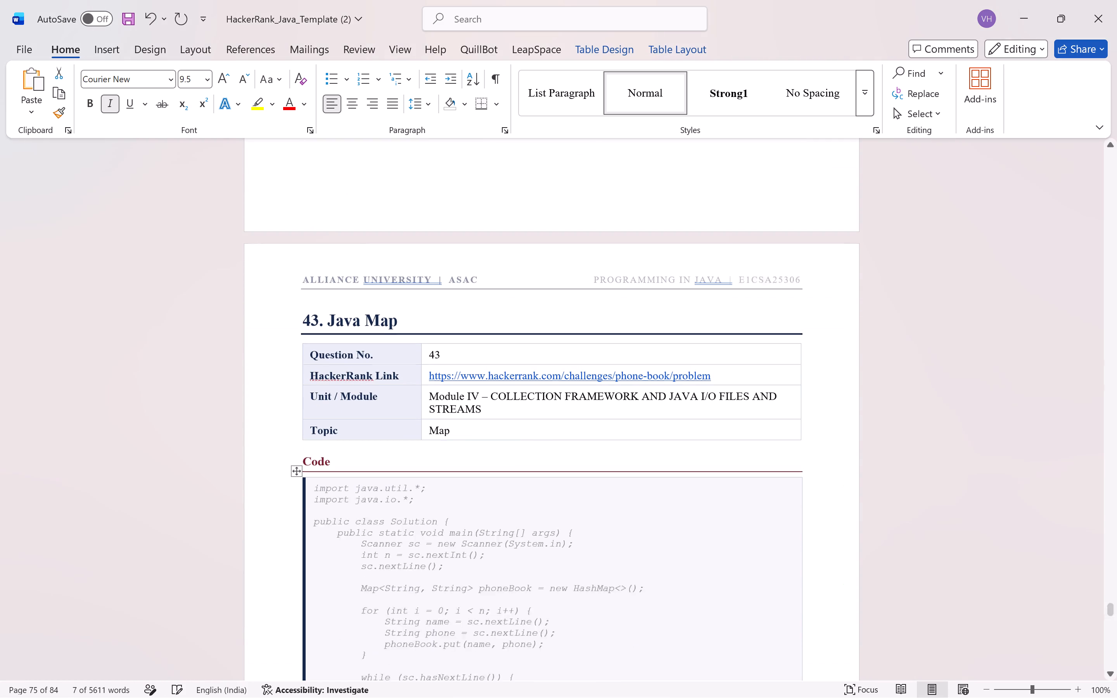
Open question 44's Java BitSet HackerRank problem link from the document.
{"action": "scroll", "coordinate": [275, 522], "scroll_direction": "down", "scroll_amount": 8}
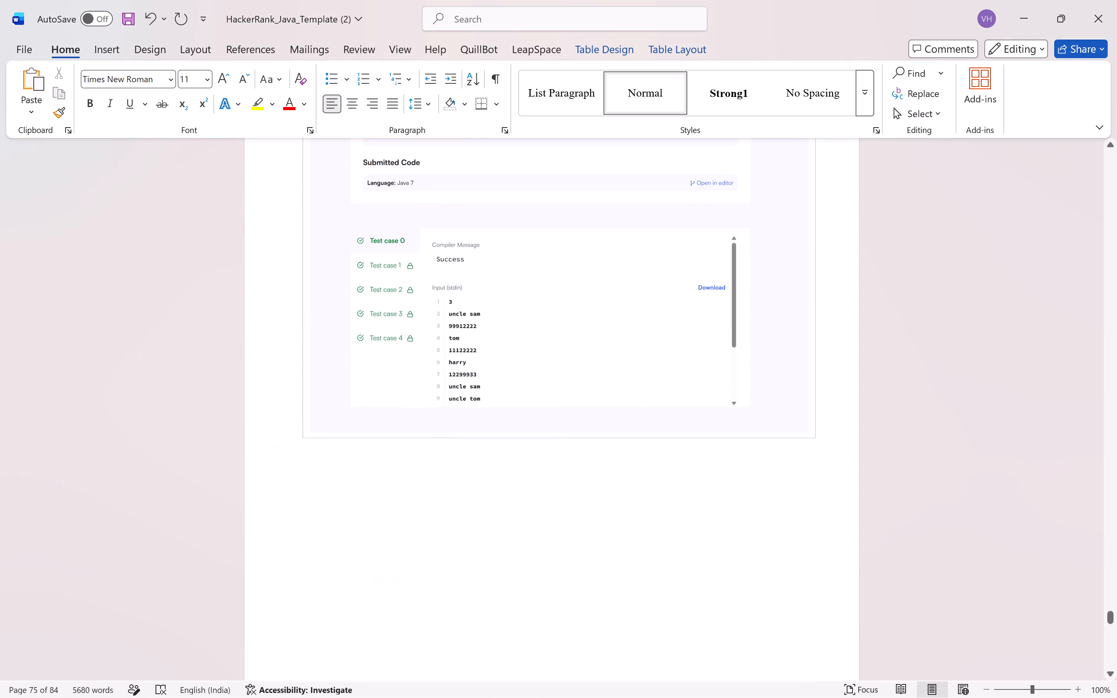
{"action": "scroll", "coordinate": [275, 522], "scroll_direction": "down", "scroll_amount": 4}
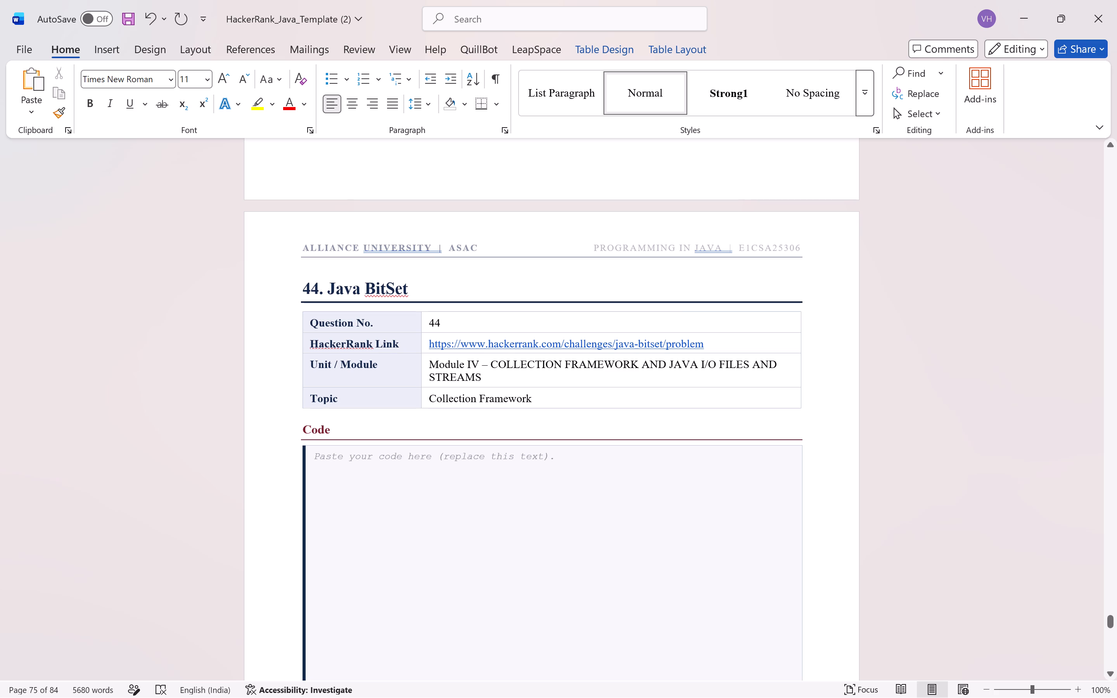
{"action": "left_click", "coordinate": [499, 349], "text": "ctrl"}
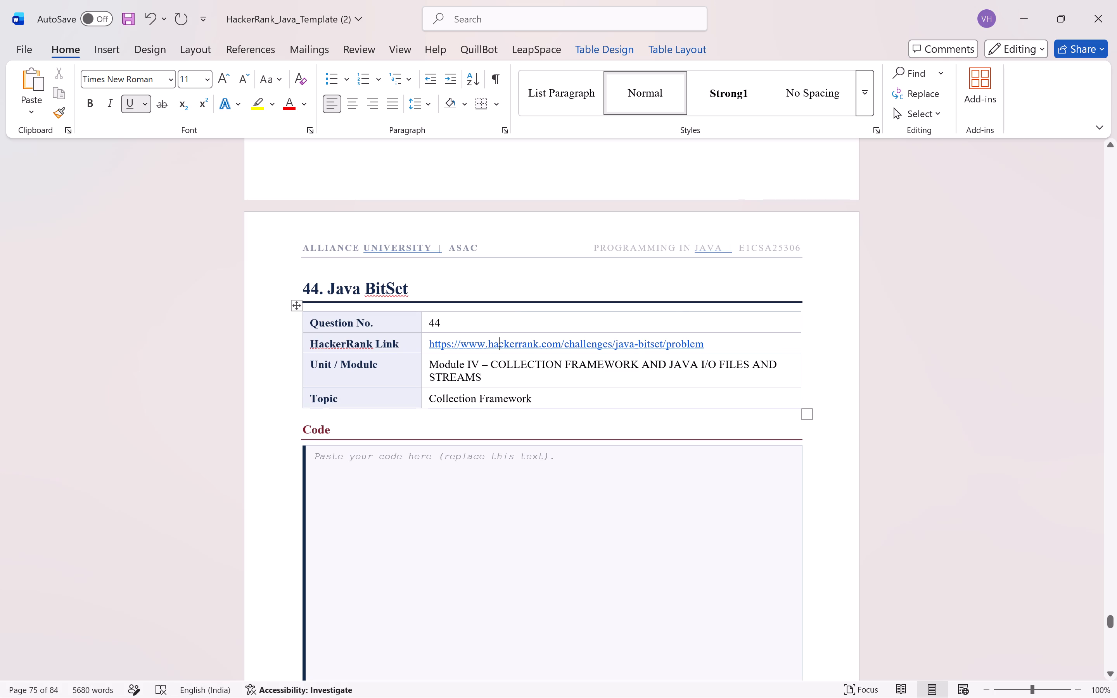
{"action": "left_click", "coordinate": [493, 343], "text": "ctrl"}
{"action": "left_click", "coordinate": [547, 342], "text": "ctrl"}
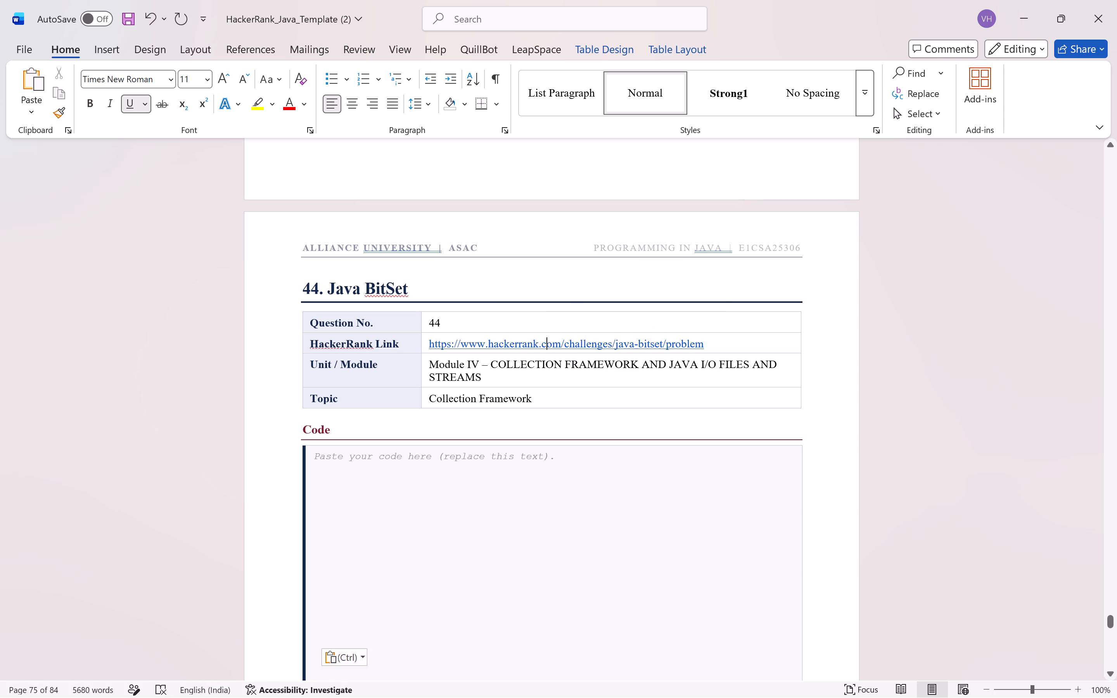
{"action": "left_click", "coordinate": [500, 344], "text": "ctrl"}
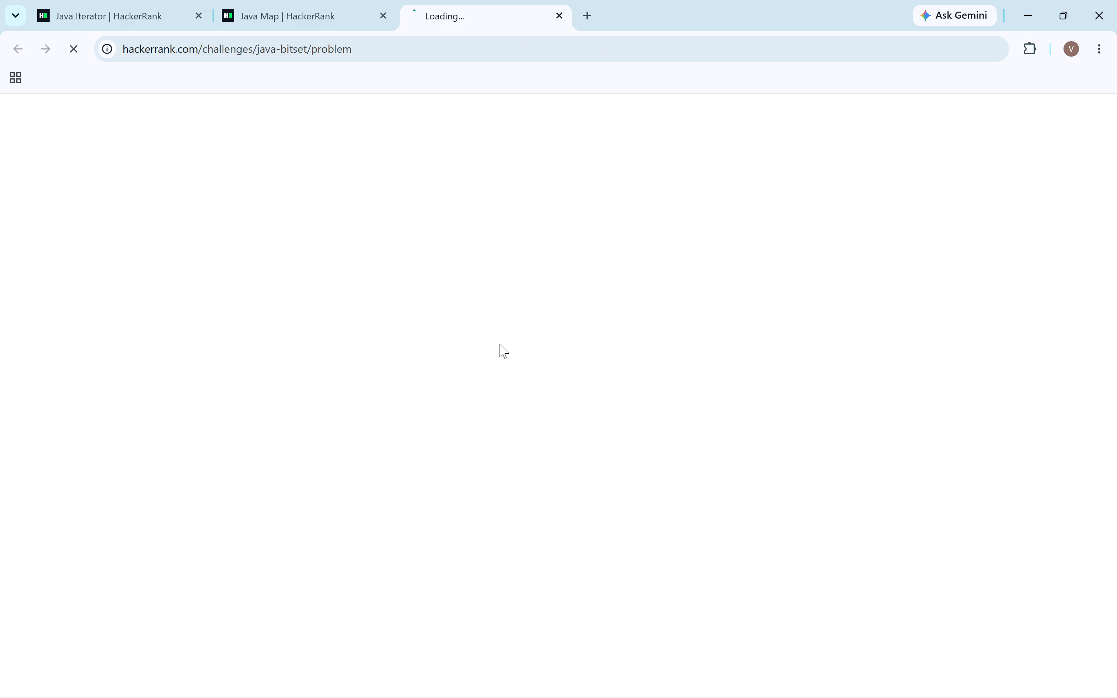
Close the finished Java Map and Java Iterator pages in the browser, keeping Java BitSet open.
{"action": "left_click", "coordinate": [383, 18]}
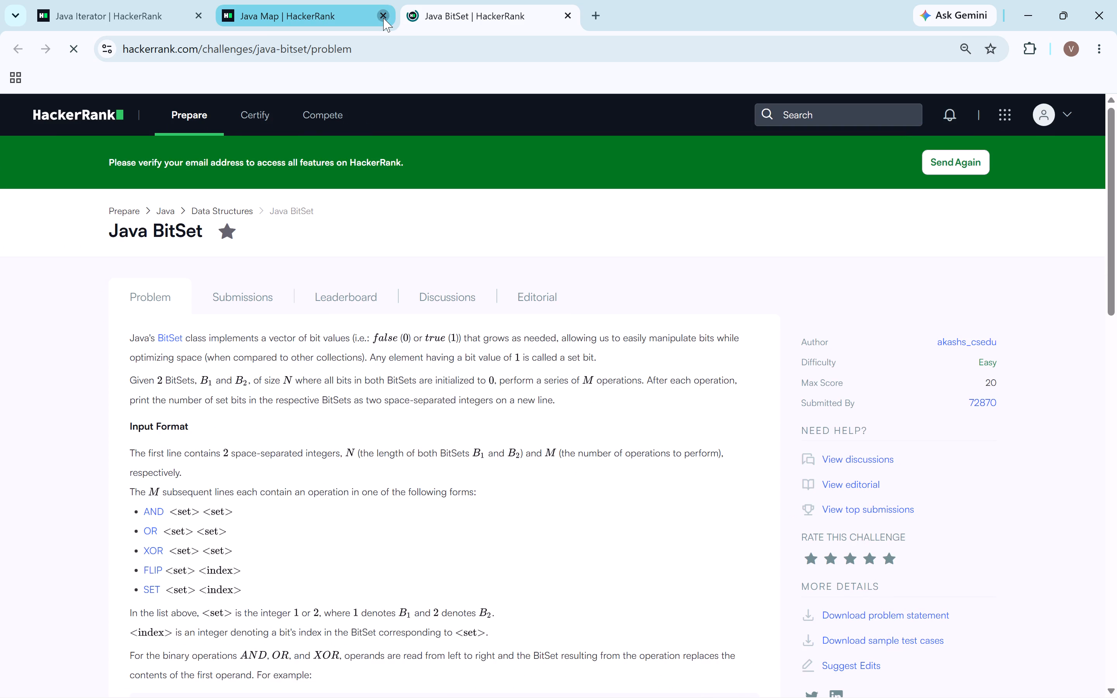
{"action": "left_click", "coordinate": [197, 17]}
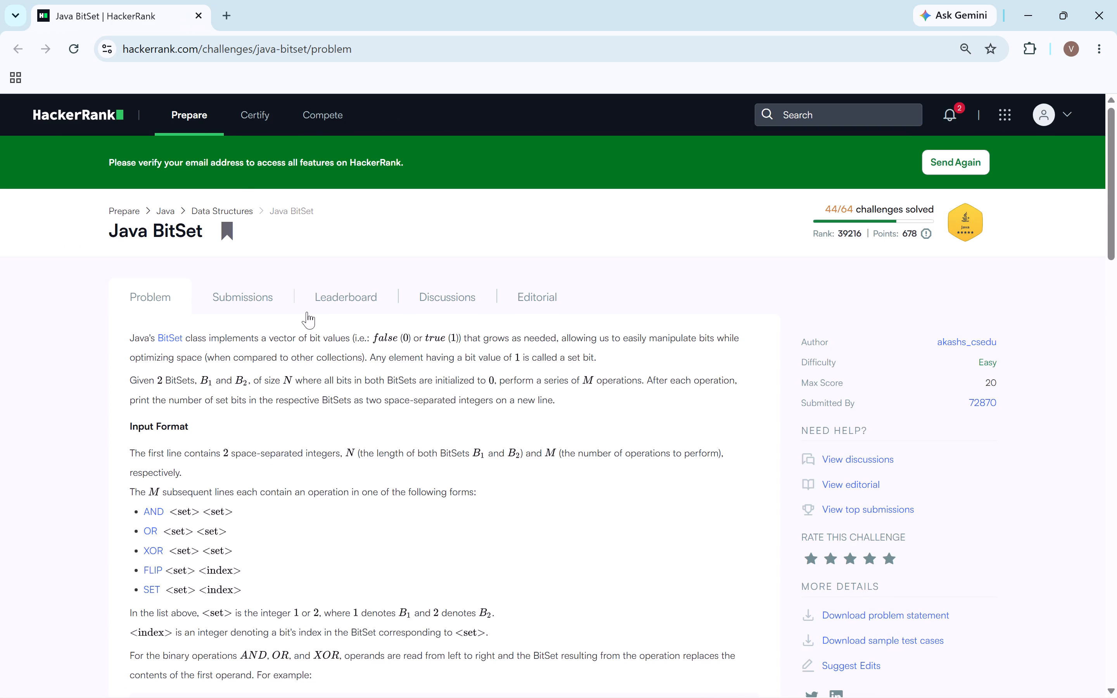
Open the accepted Java BitSet submission's results and capture a screenshot of the page area showing the passed test cases.
{"action": "left_click", "coordinate": [264, 291]}
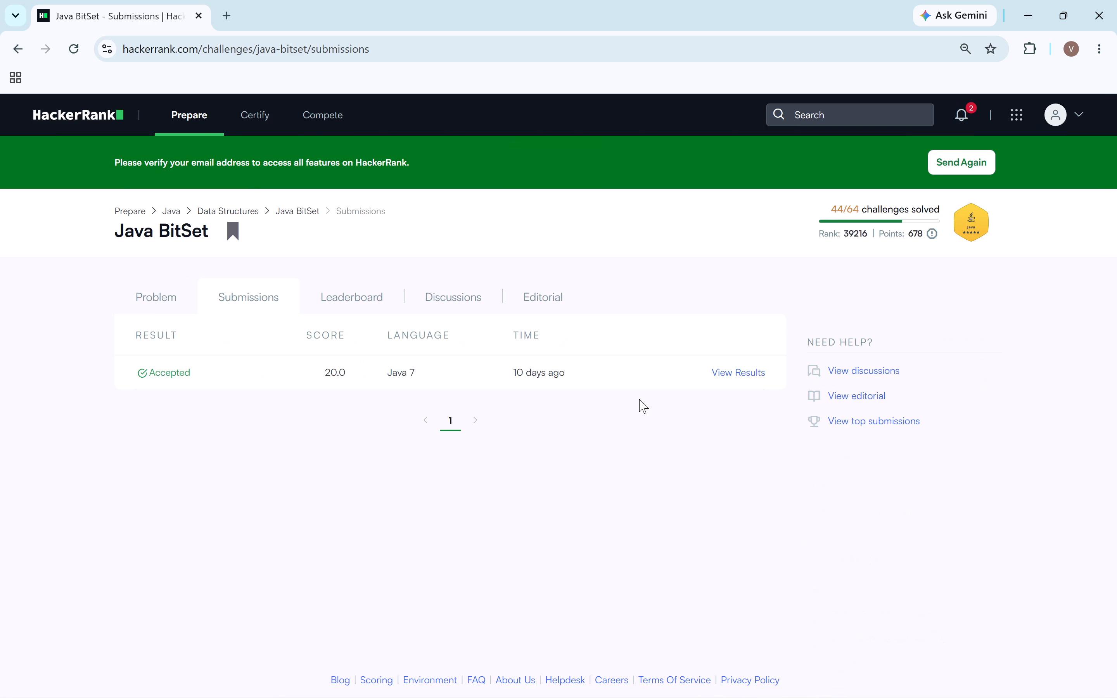
{"action": "left_click", "coordinate": [731, 374]}
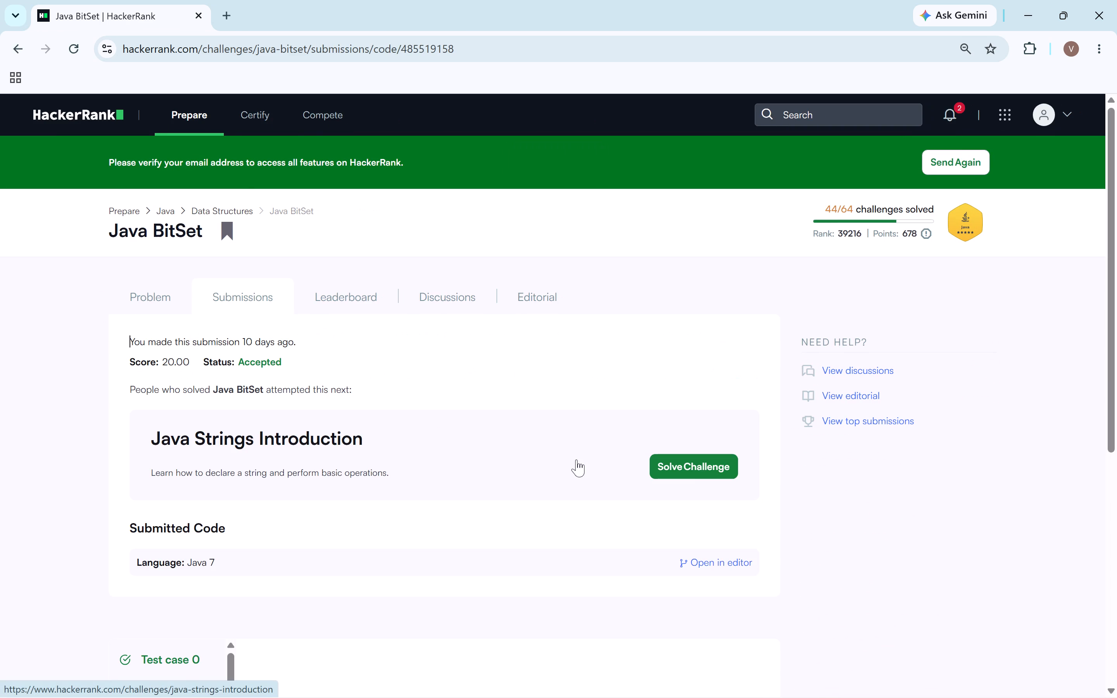
{"action": "scroll", "coordinate": [468, 659], "scroll_direction": "down", "scroll_amount": 2}
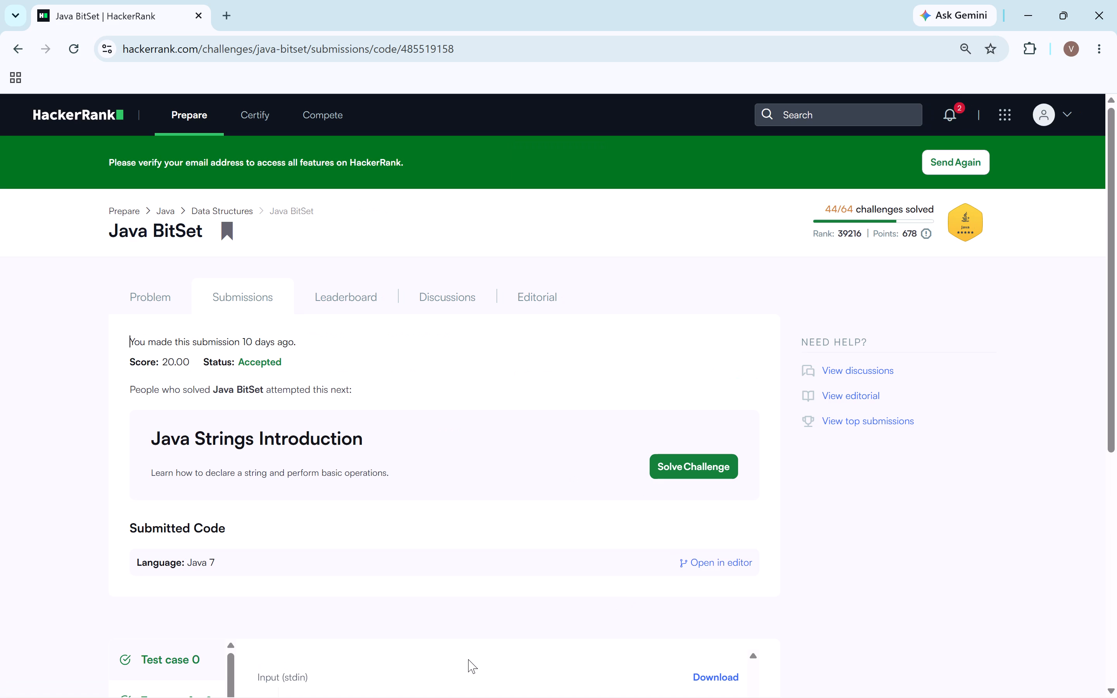
{"action": "scroll", "coordinate": [468, 659], "scroll_direction": "down", "scroll_amount": 1}
{"action": "scroll", "coordinate": [449, 546], "scroll_direction": "down", "scroll_amount": 2}
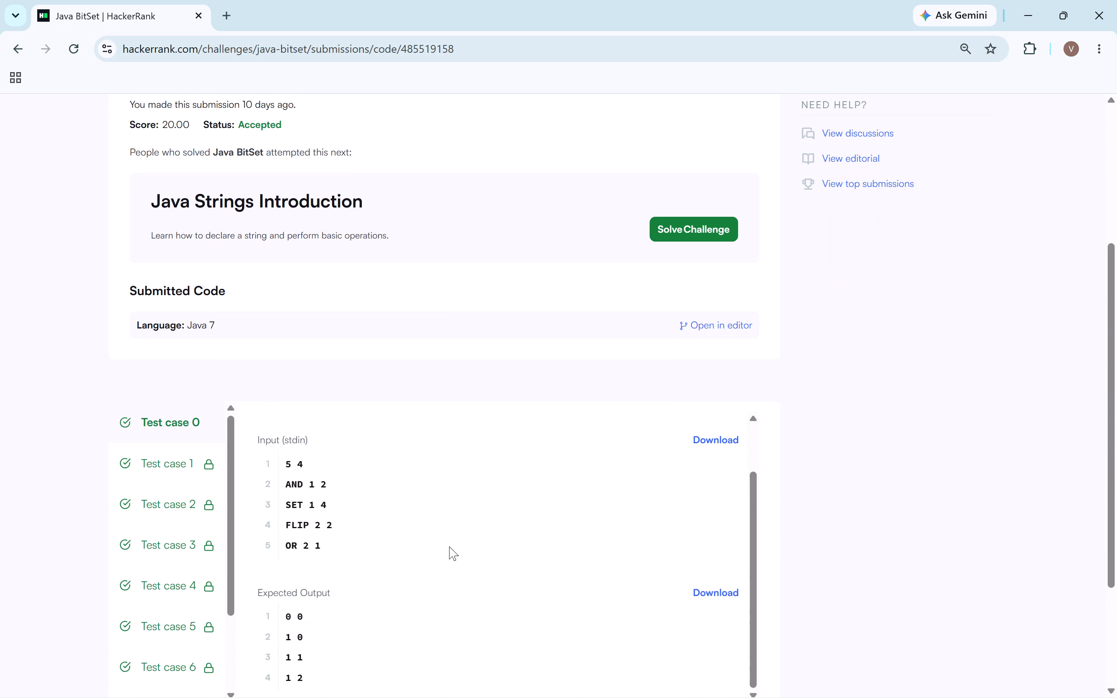
{"action": "scroll", "coordinate": [449, 546], "scroll_direction": "down", "scroll_amount": 1}
{"action": "scroll", "coordinate": [449, 546], "scroll_direction": "up", "scroll_amount": 5}
{"action": "key", "text": "shift+super+s"}
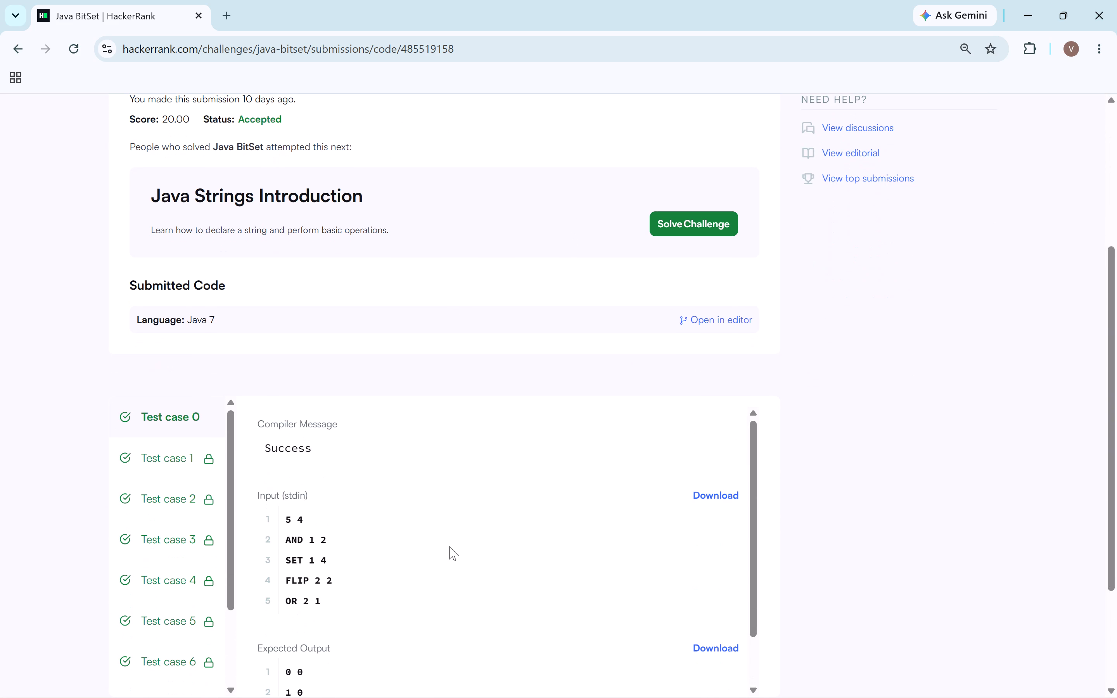
{"action": "left_click_drag", "start_coordinate": [63, 170], "coordinate": [598, 606]}
{"action": "scroll", "coordinate": [499, 533], "scroll_direction": "right", "scroll_amount": 1}
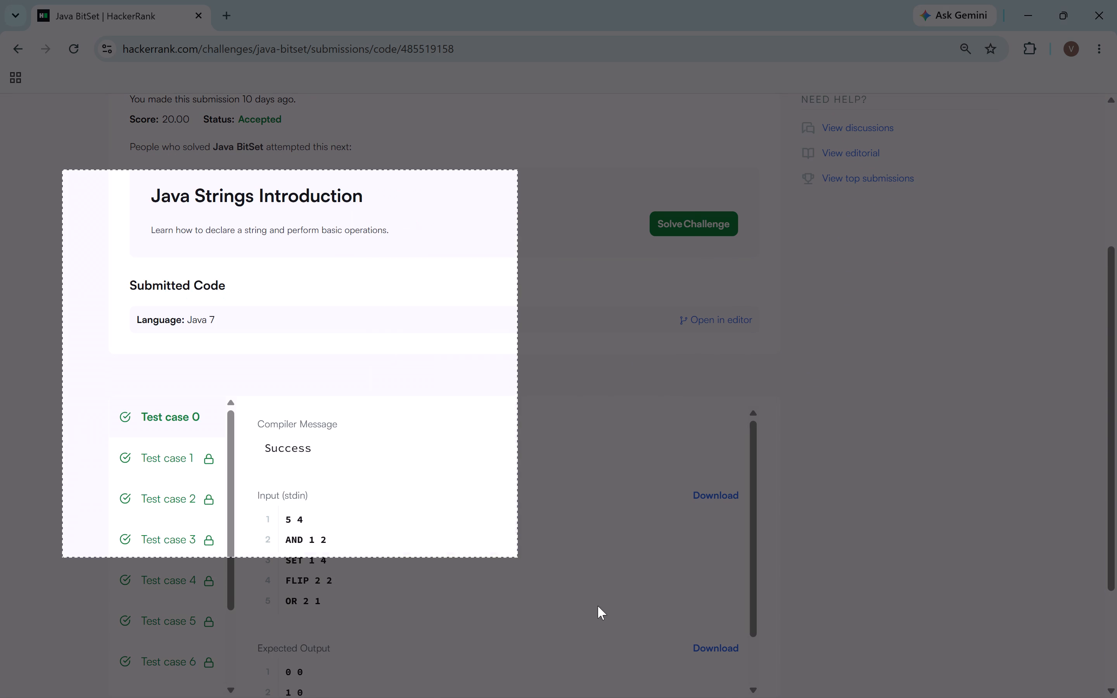
{"action": "scroll", "coordinate": [598, 606], "scroll_direction": "right", "scroll_amount": 1}
{"action": "left_click_drag", "start_coordinate": [598, 606], "coordinate": [919, 697]}
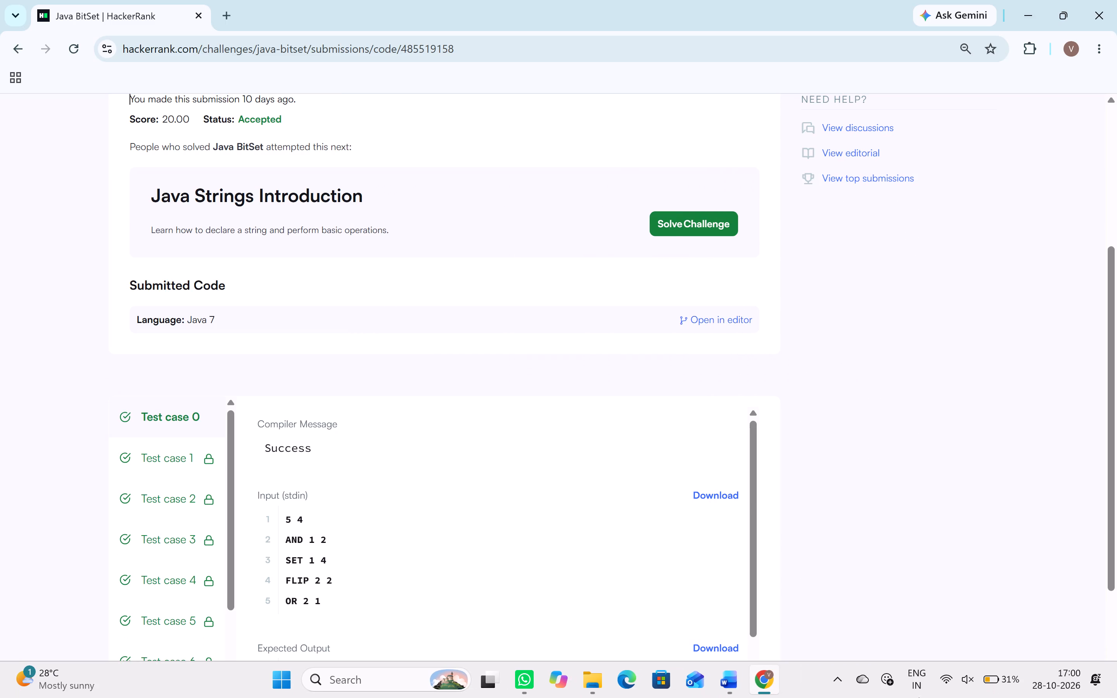
In the Word document, replace question 44's output placeholder text with the captured Java BitSet test case screenshot.
{"action": "key", "text": "alt+Tab"}
{"action": "scroll", "coordinate": [586, 570], "scroll_direction": "down", "scroll_amount": 2}
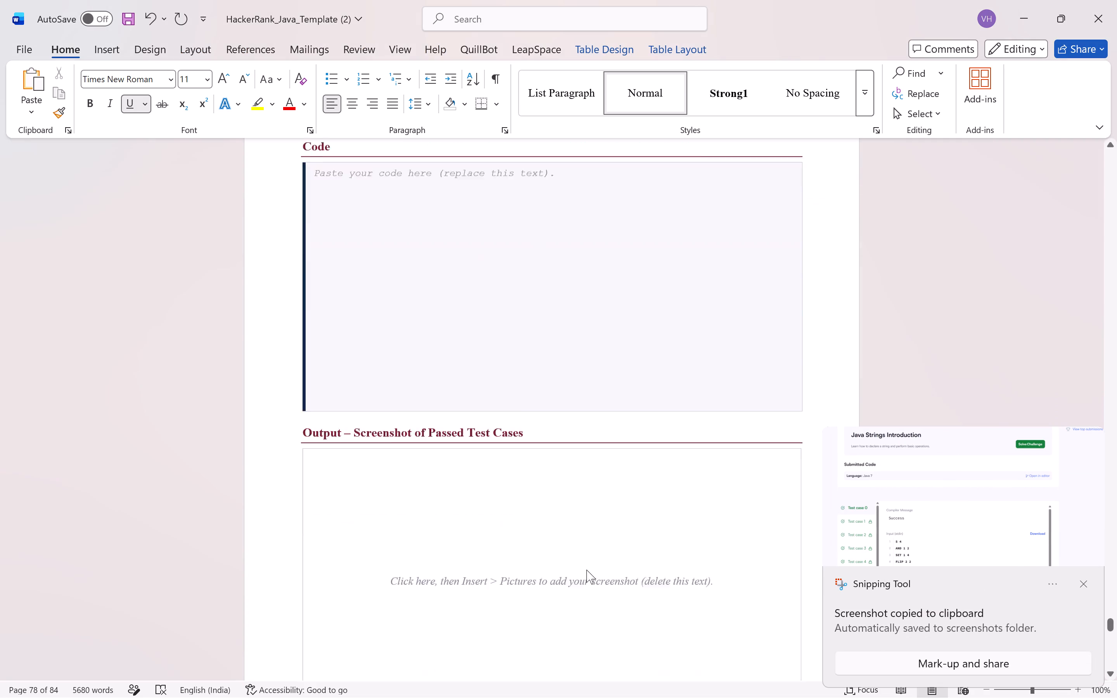
{"action": "scroll", "coordinate": [586, 570], "scroll_direction": "down", "scroll_amount": 2}
{"action": "left_click_drag", "start_coordinate": [714, 263], "coordinate": [402, 250]}
{"action": "key", "text": "ctrl+v"}
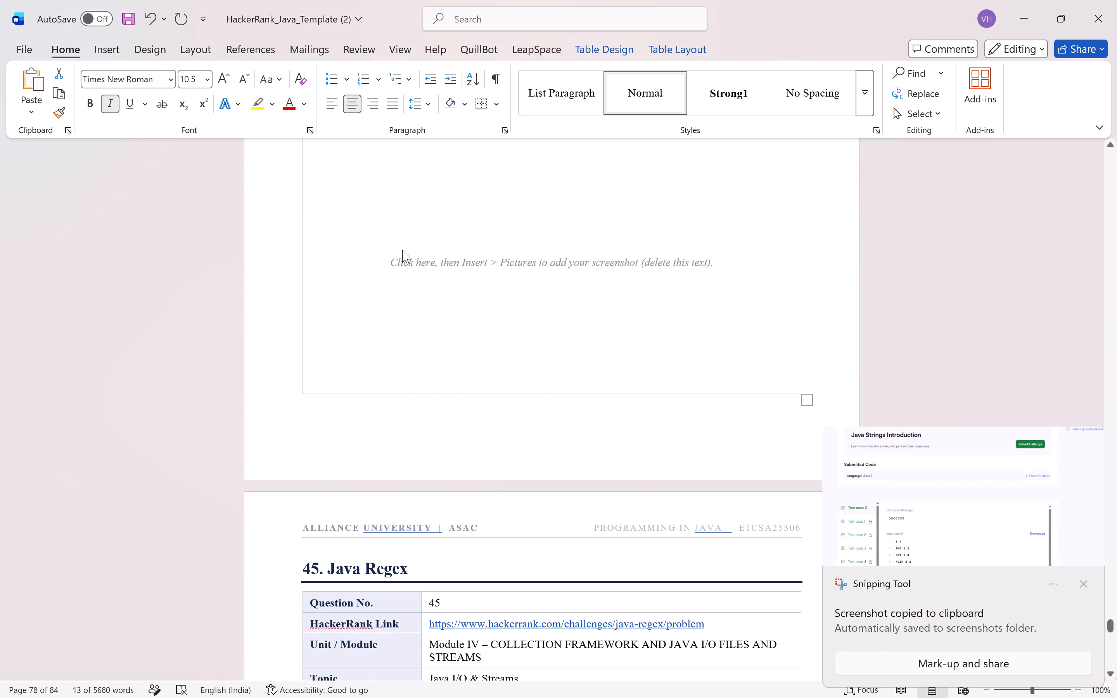
Open the accepted Java BitSet submission's code in the HackerRank editor and copy all of it.
{"action": "scroll", "coordinate": [273, 385], "scroll_direction": "up", "scroll_amount": 5}
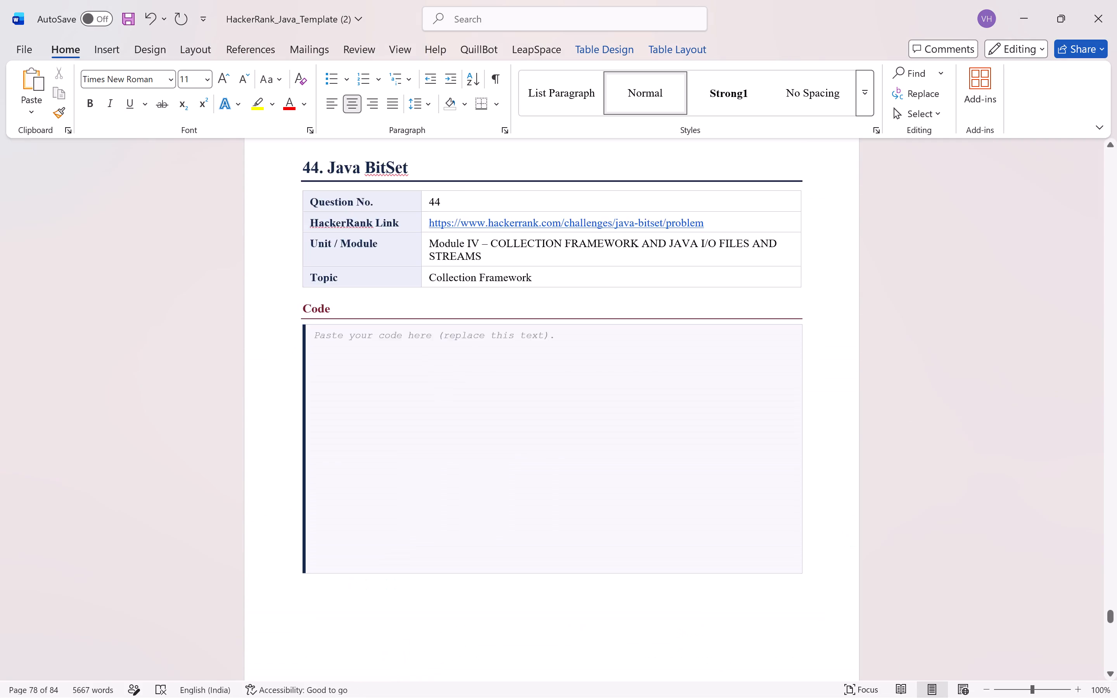
{"action": "scroll", "coordinate": [273, 385], "scroll_direction": "up", "scroll_amount": 1}
{"action": "key", "text": "alt+Tab"}
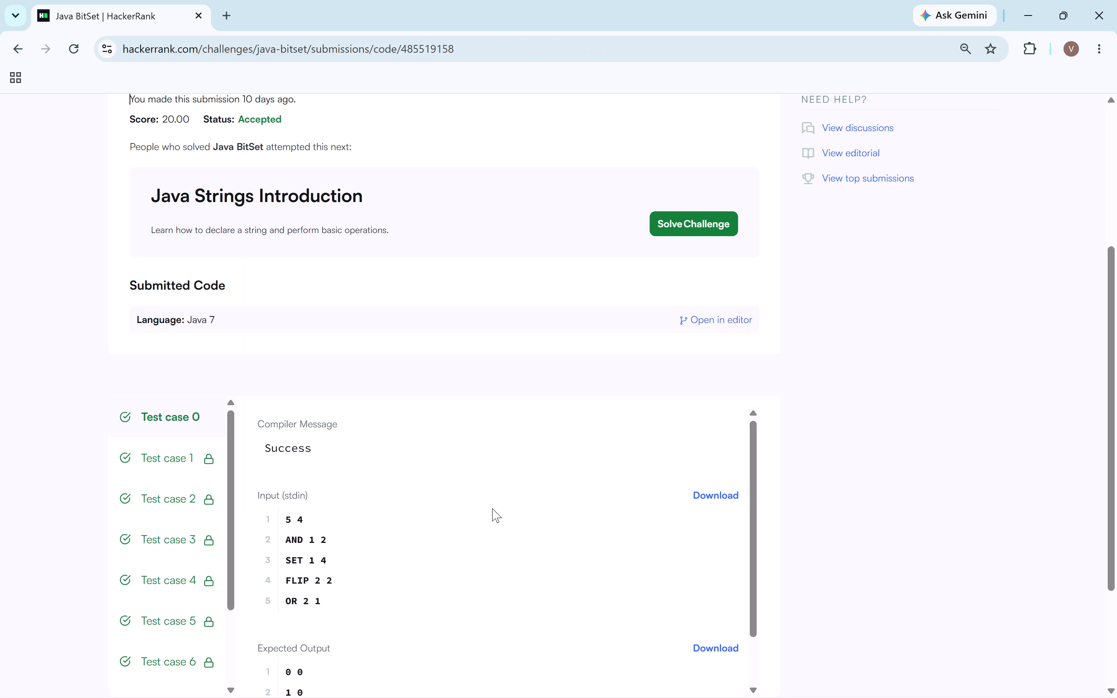
{"action": "left_click", "coordinate": [713, 319]}
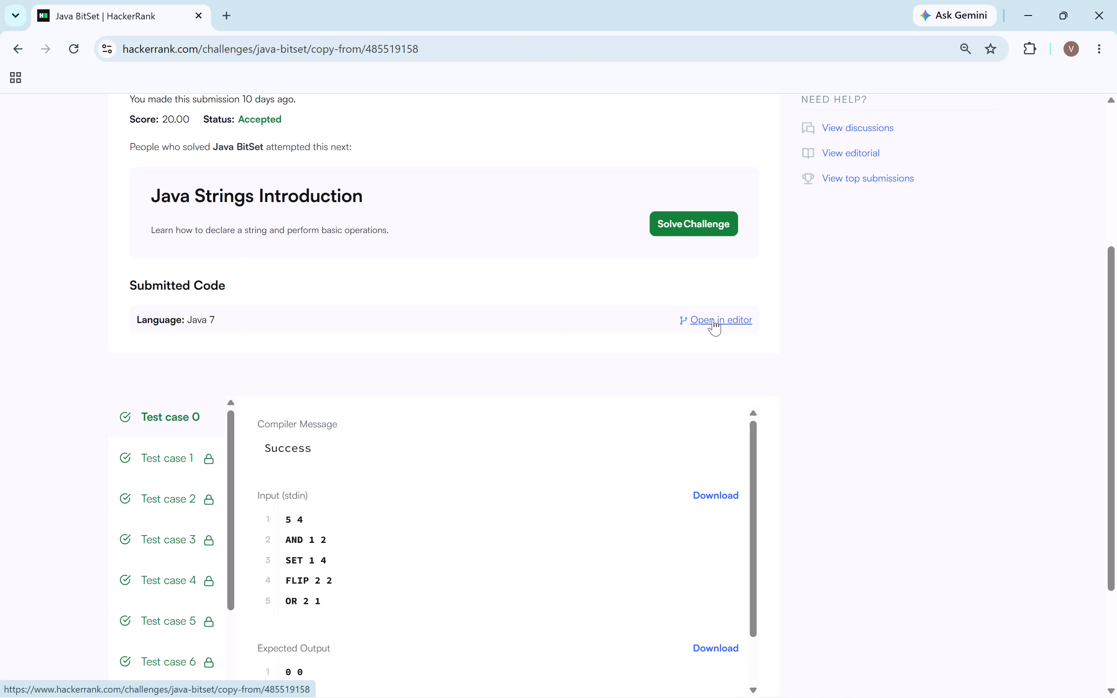
{"action": "scroll", "coordinate": [259, 468], "scroll_direction": "down", "scroll_amount": 13}
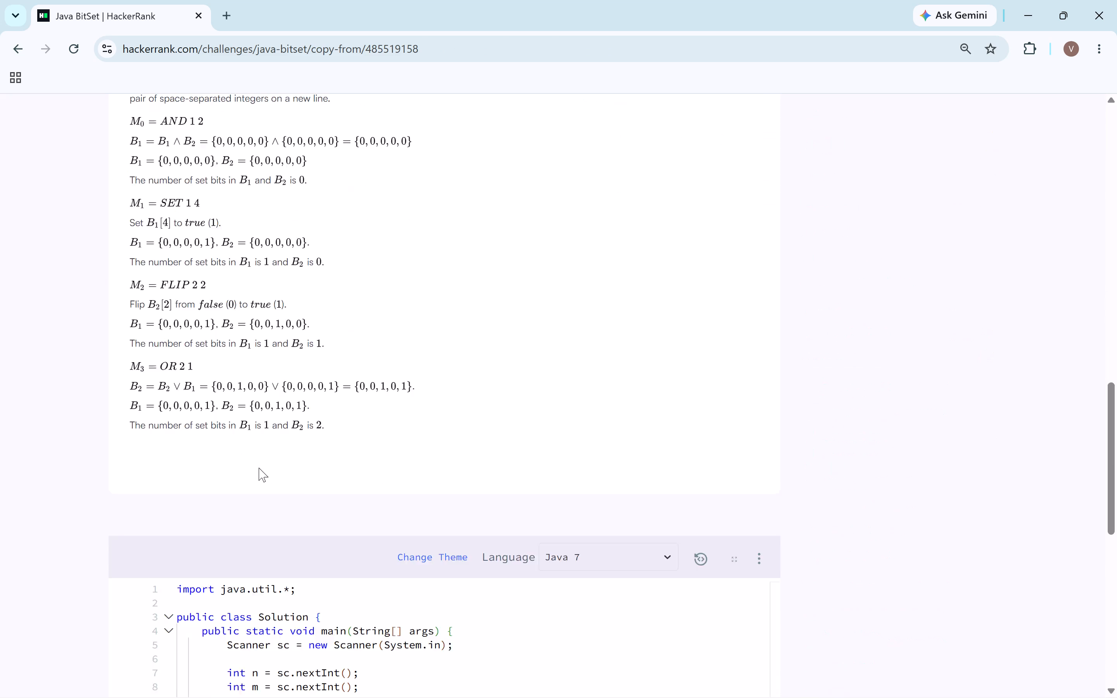
{"action": "left_click", "coordinate": [306, 468]}
{"action": "key", "text": "ctrl+a"}
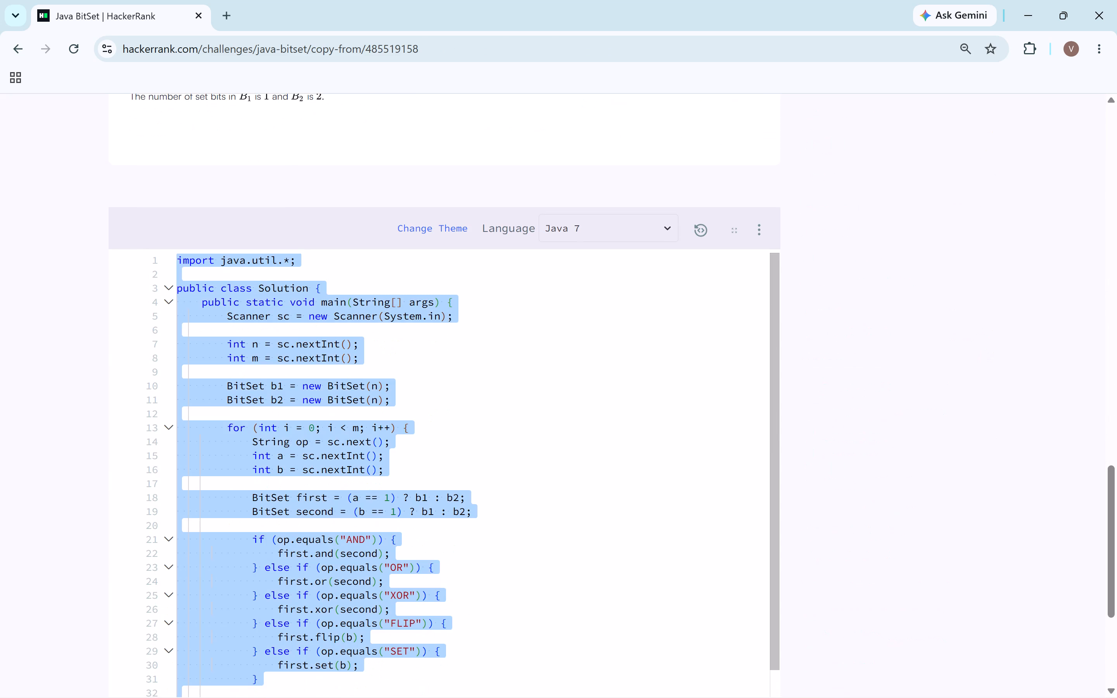
{"action": "key", "text": "ctrl+c"}
In the Word document, replace question 44's code placeholder text with the copied Java BitSet code.
{"action": "key", "text": "alt+Tab"}
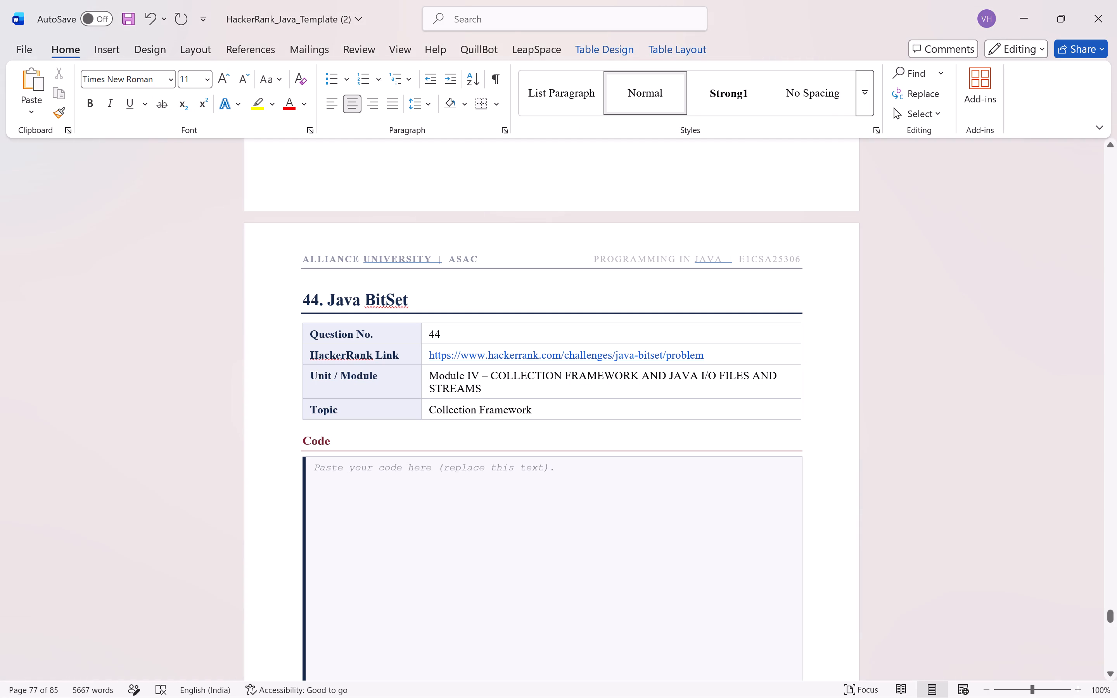
{"action": "left_click_drag", "start_coordinate": [557, 466], "coordinate": [321, 461]}
{"action": "key", "text": "ctrl+v"}
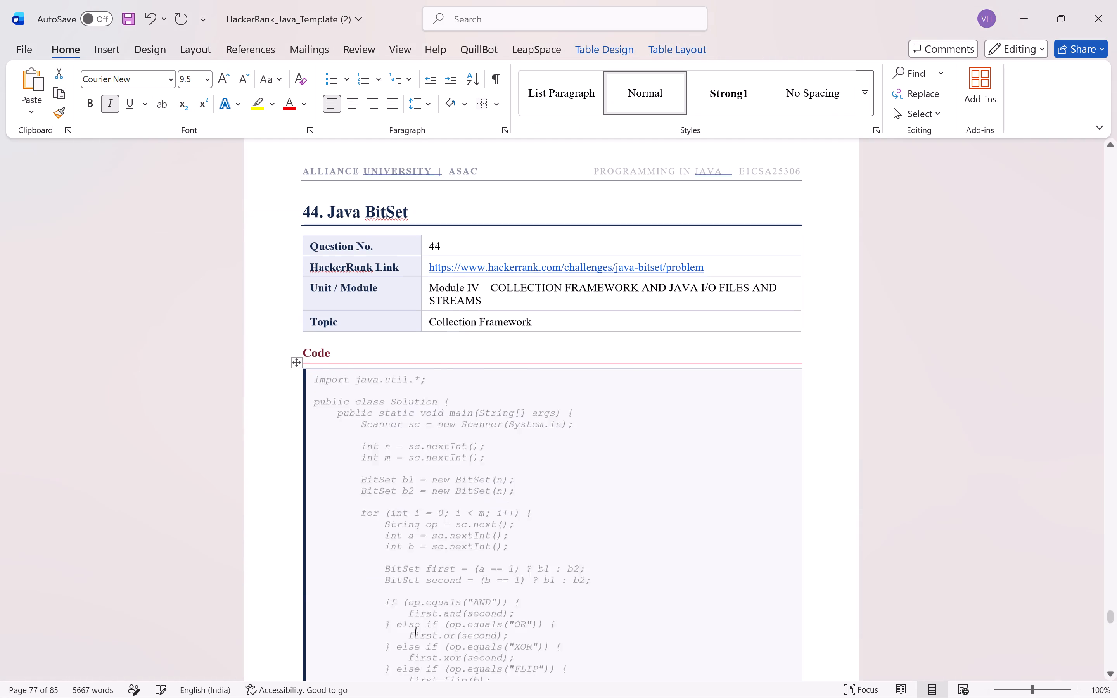
Open question 45's Java Regex HackerRank problem link from the document and close the finished Java BitSet page.
{"action": "scroll", "coordinate": [272, 578], "scroll_direction": "down", "scroll_amount": 8}
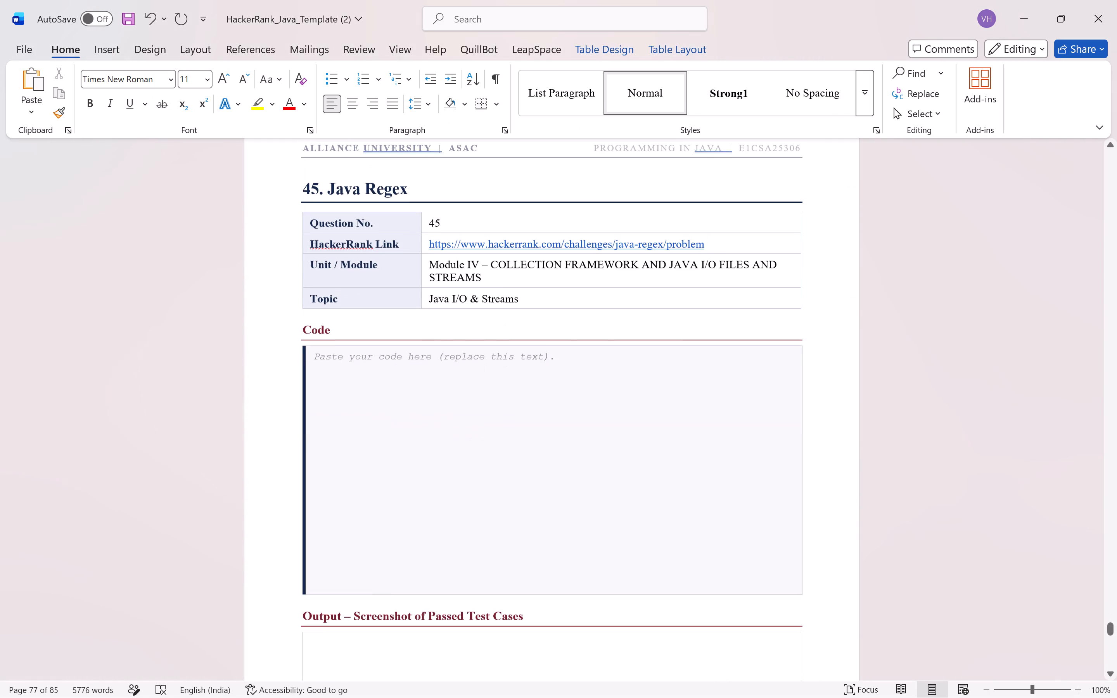
{"action": "left_click", "coordinate": [543, 246], "text": "ctrl"}
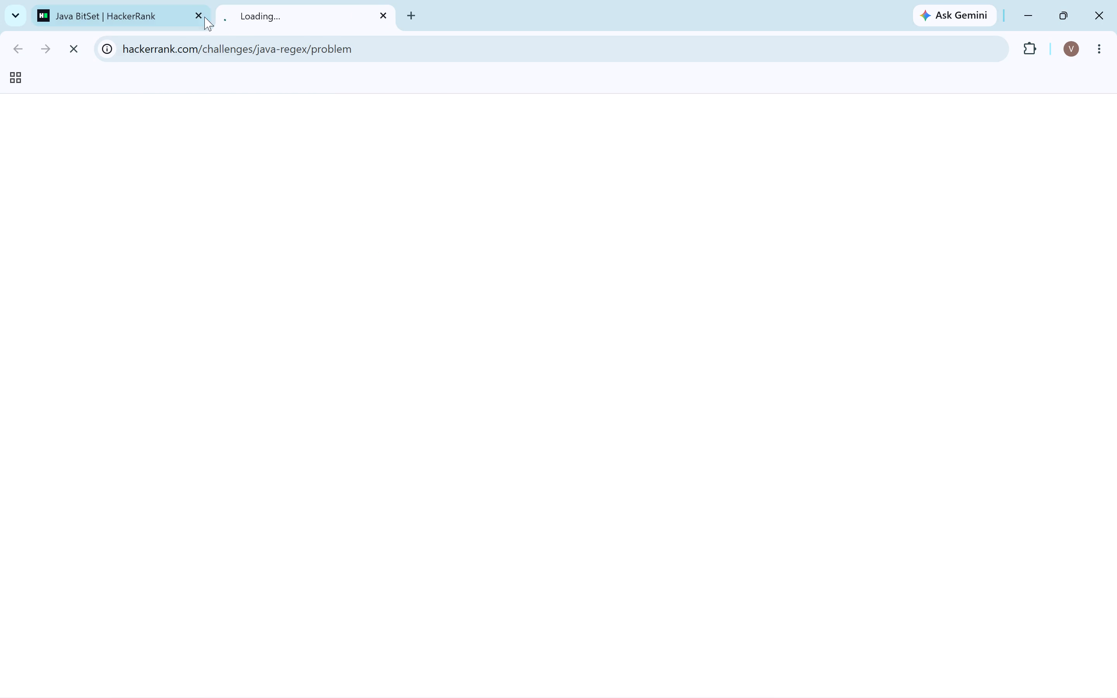
{"action": "left_click", "coordinate": [197, 14]}
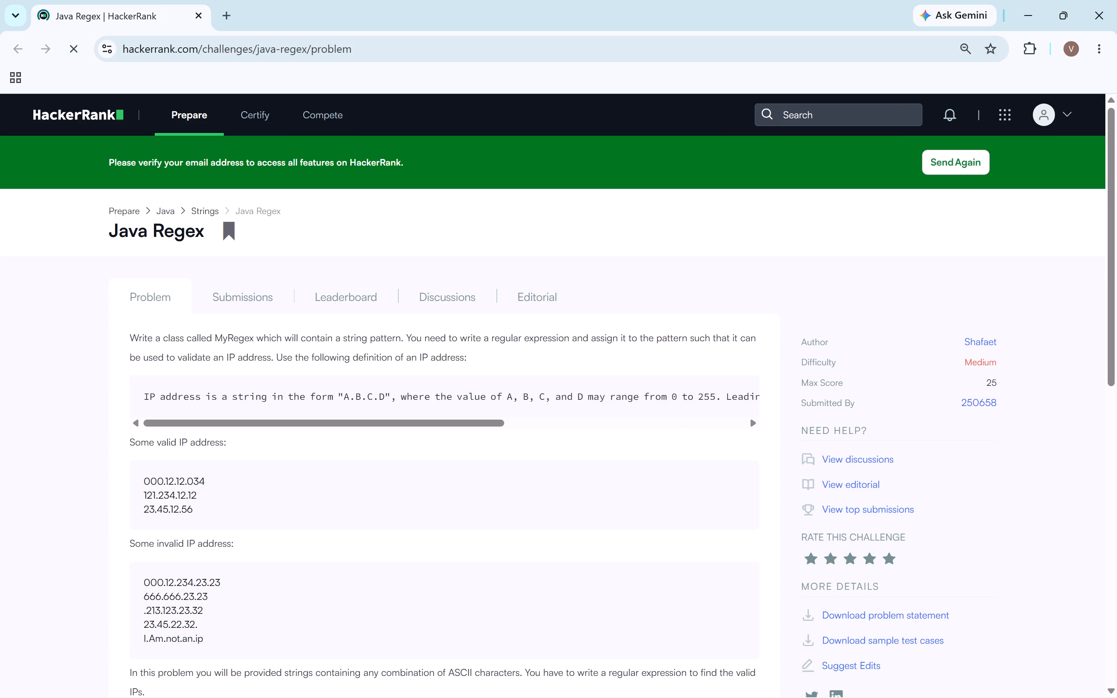
Open the accepted Java Regex submission's results and capture a screenshot of the page area showing the passed test cases.
{"action": "scroll", "coordinate": [325, 499], "scroll_direction": "down", "scroll_amount": 8}
{"action": "scroll", "coordinate": [325, 499], "scroll_direction": "up", "scroll_amount": 7}
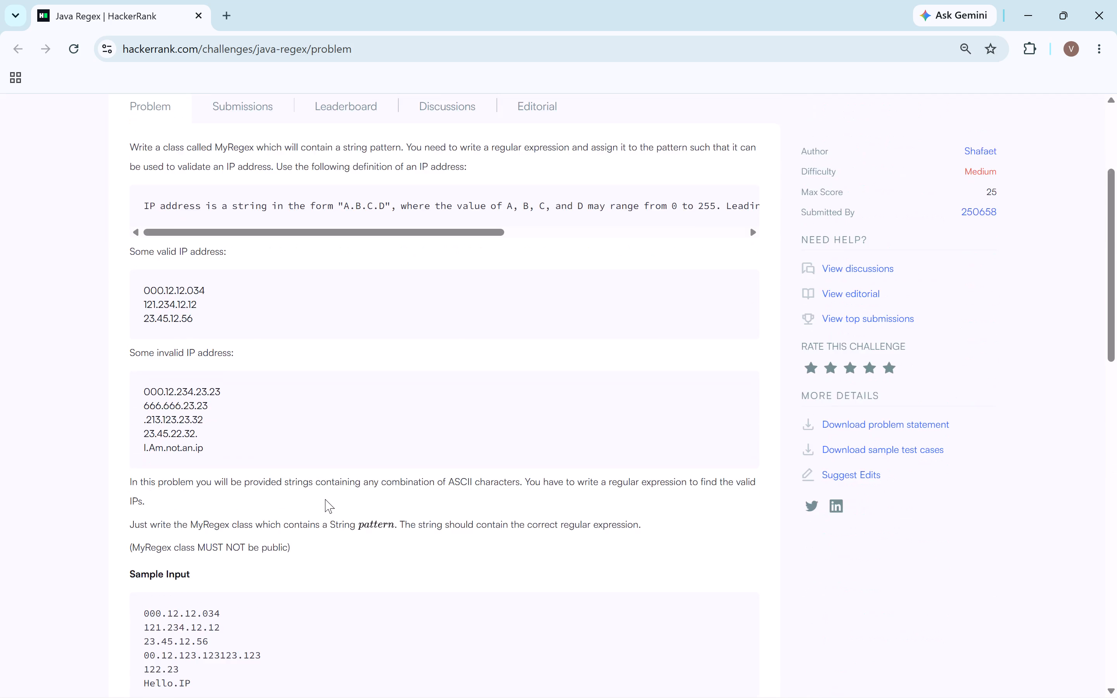
{"action": "left_click", "coordinate": [255, 297]}
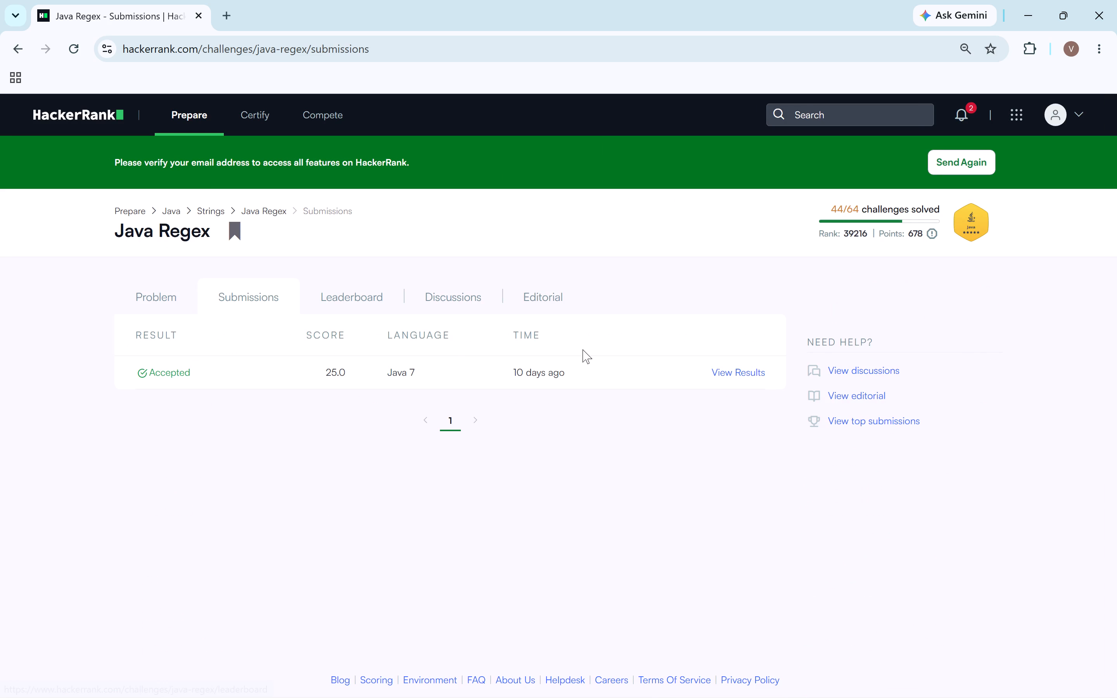
{"action": "left_click", "coordinate": [727, 370]}
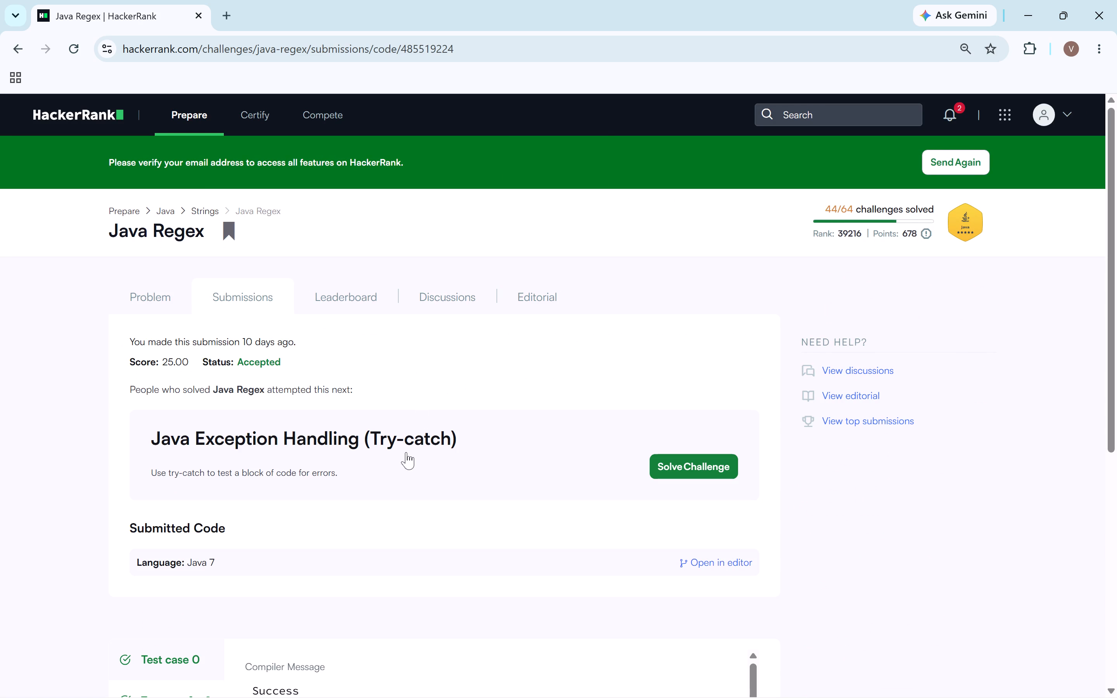
{"action": "scroll", "coordinate": [330, 498], "scroll_direction": "down", "scroll_amount": 1}
{"action": "scroll", "coordinate": [432, 565], "scroll_direction": "down", "scroll_amount": 1}
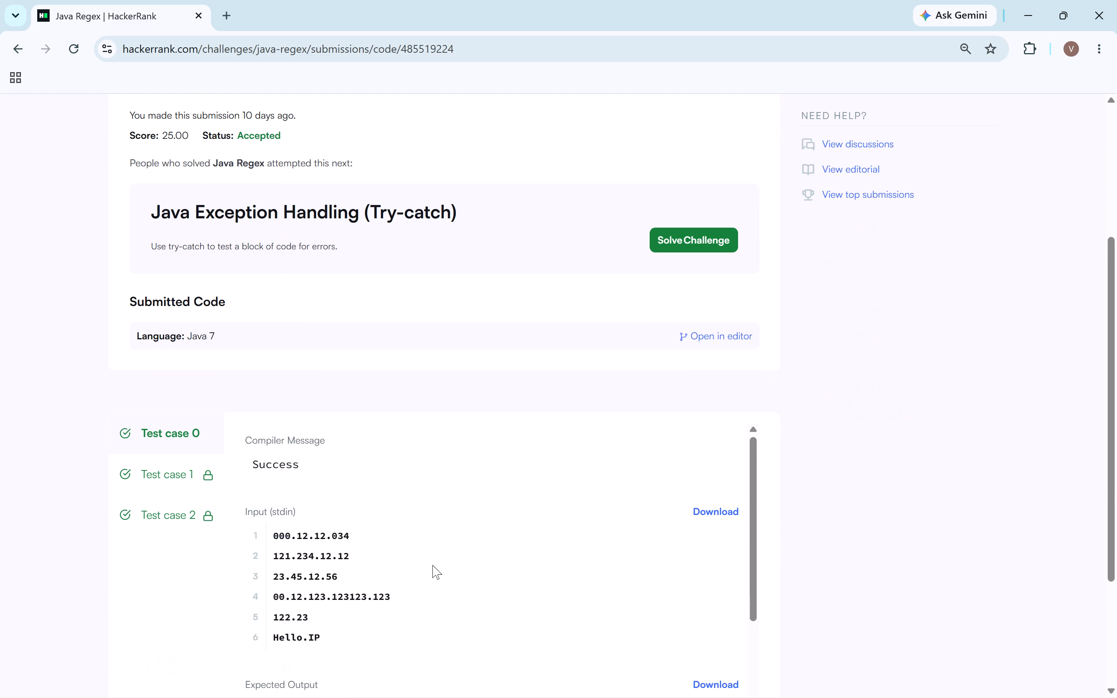
{"action": "scroll", "coordinate": [432, 565], "scroll_direction": "down", "scroll_amount": 2}
{"action": "key", "text": "shift+super+s"}
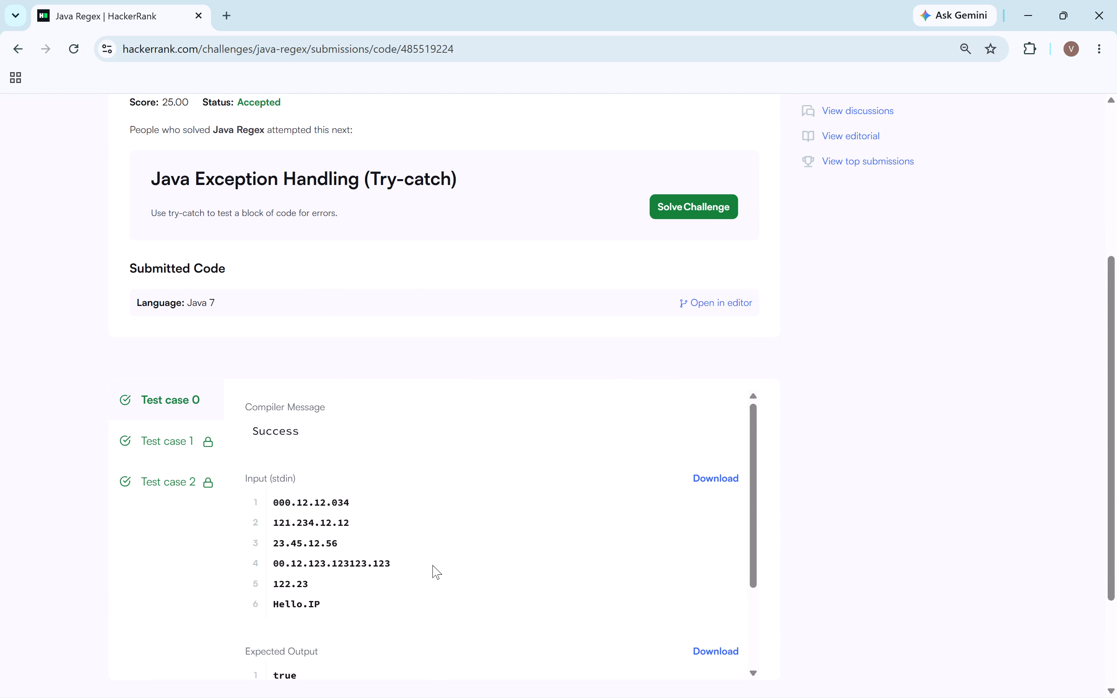
{"action": "left_click_drag", "start_coordinate": [41, 91], "coordinate": [955, 697]}
{"action": "scroll", "coordinate": [434, 466], "scroll_direction": "right", "scroll_amount": 2}
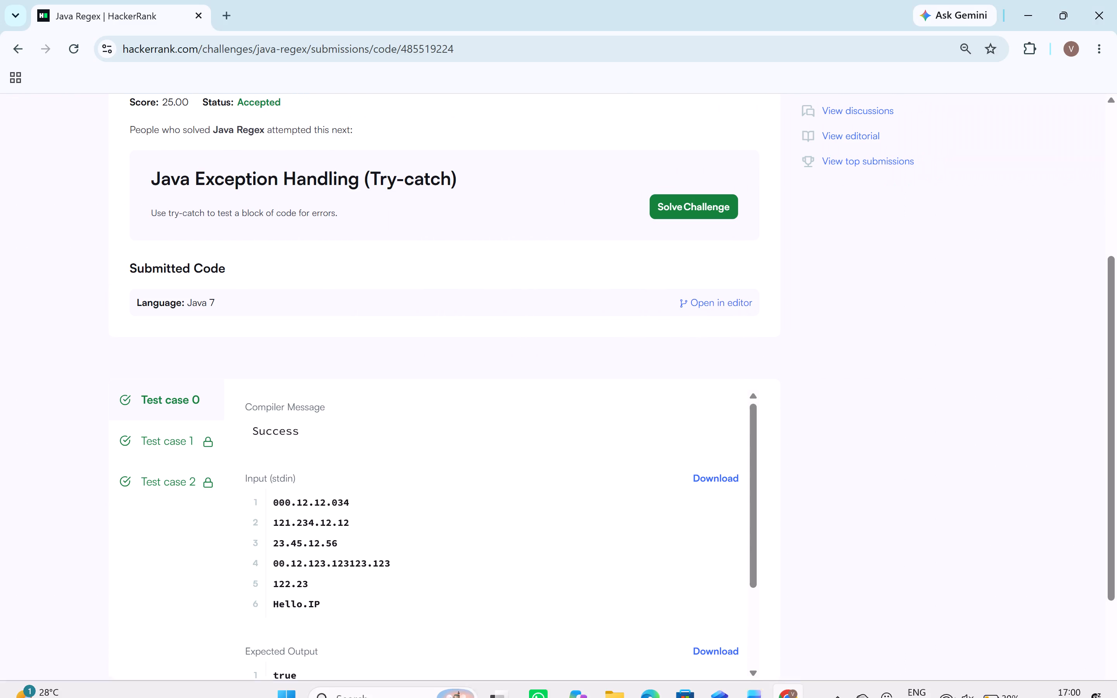
In the Word document, replace question 45's output placeholder text with the captured Java Regex test case screenshot.
{"action": "key", "text": "alt+Tab"}
{"action": "scroll", "coordinate": [550, 365], "scroll_direction": "down", "scroll_amount": 1}
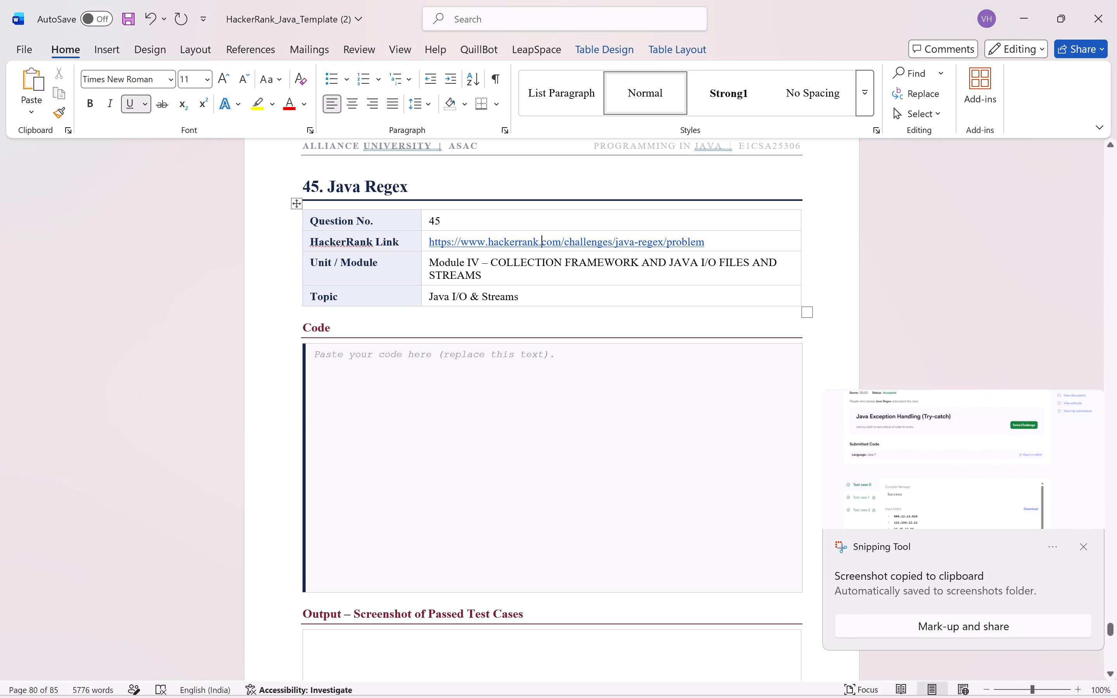
{"action": "scroll", "coordinate": [550, 365], "scroll_direction": "down", "scroll_amount": 2}
{"action": "left_click_drag", "start_coordinate": [710, 269], "coordinate": [363, 254]}
{"action": "key", "text": "ctrl+v"}
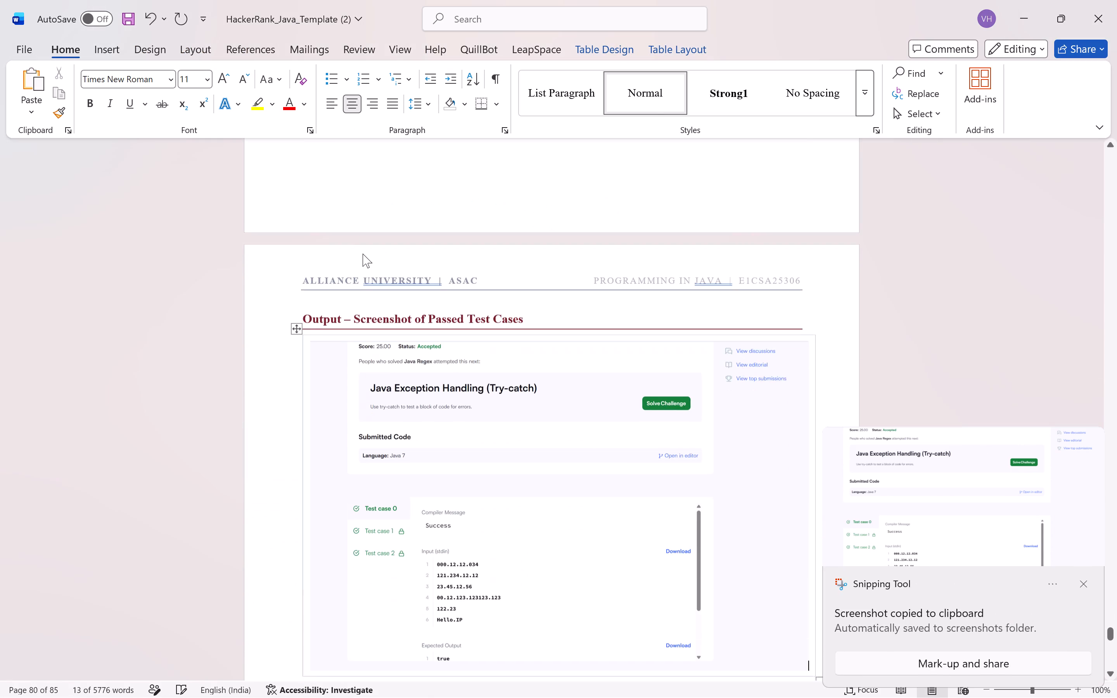
Open the submitted Java Regex code in the HackerRank editor, expand its folded lines and copy all of it.
{"action": "scroll", "coordinate": [369, 362], "scroll_direction": "up", "scroll_amount": 4}
{"action": "scroll", "coordinate": [371, 419], "scroll_direction": "up", "scroll_amount": 1}
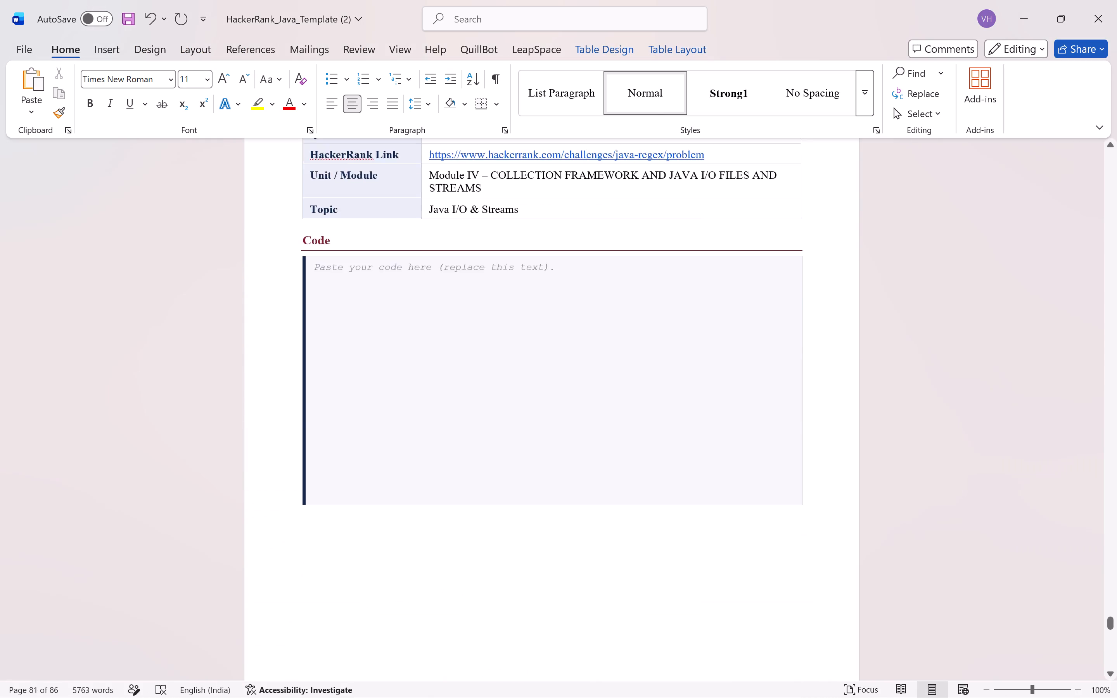
{"action": "scroll", "coordinate": [371, 419], "scroll_direction": "up", "scroll_amount": 1}
{"action": "key", "text": "alt+Tab"}
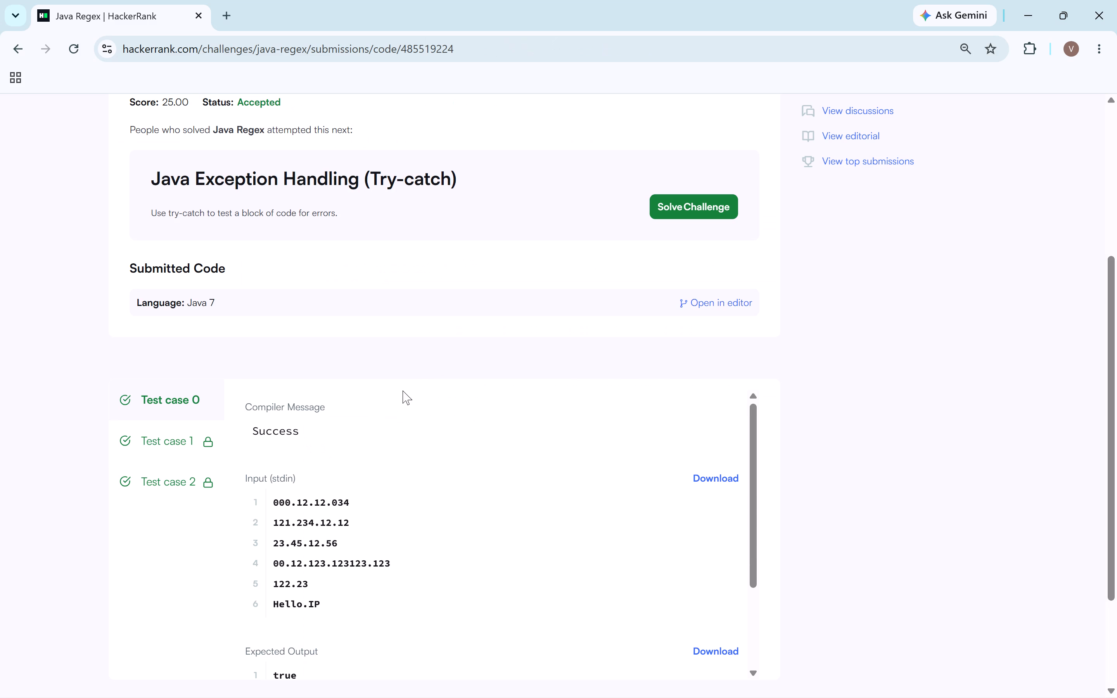
{"action": "left_click", "coordinate": [693, 299]}
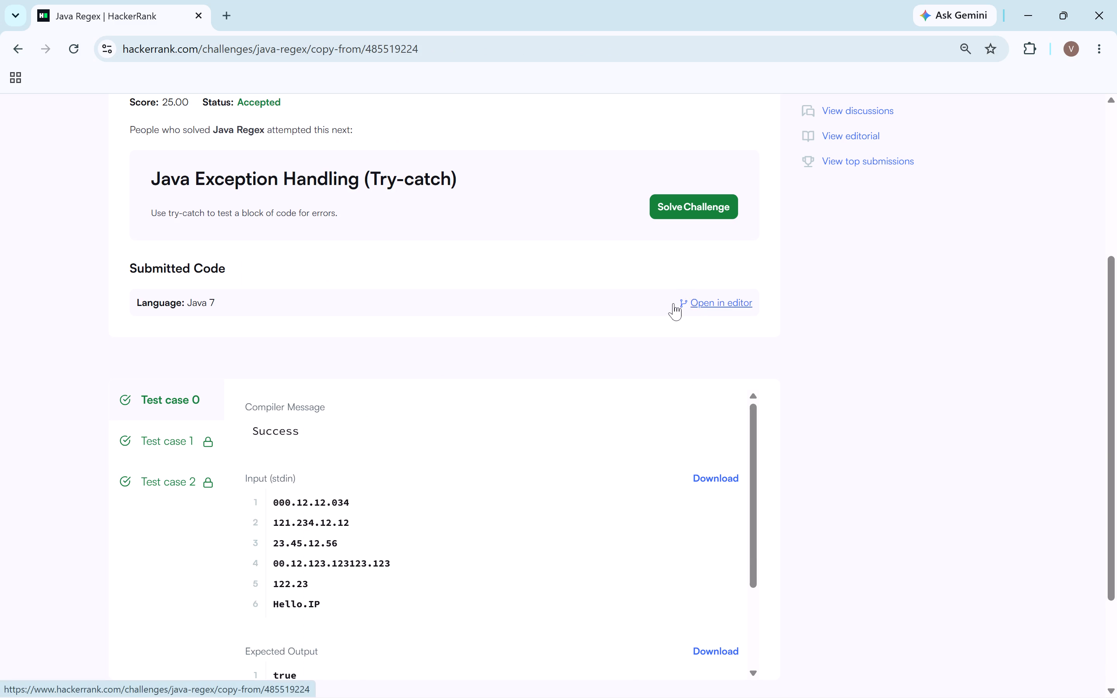
{"action": "scroll", "coordinate": [264, 523], "scroll_direction": "down", "scroll_amount": 5}
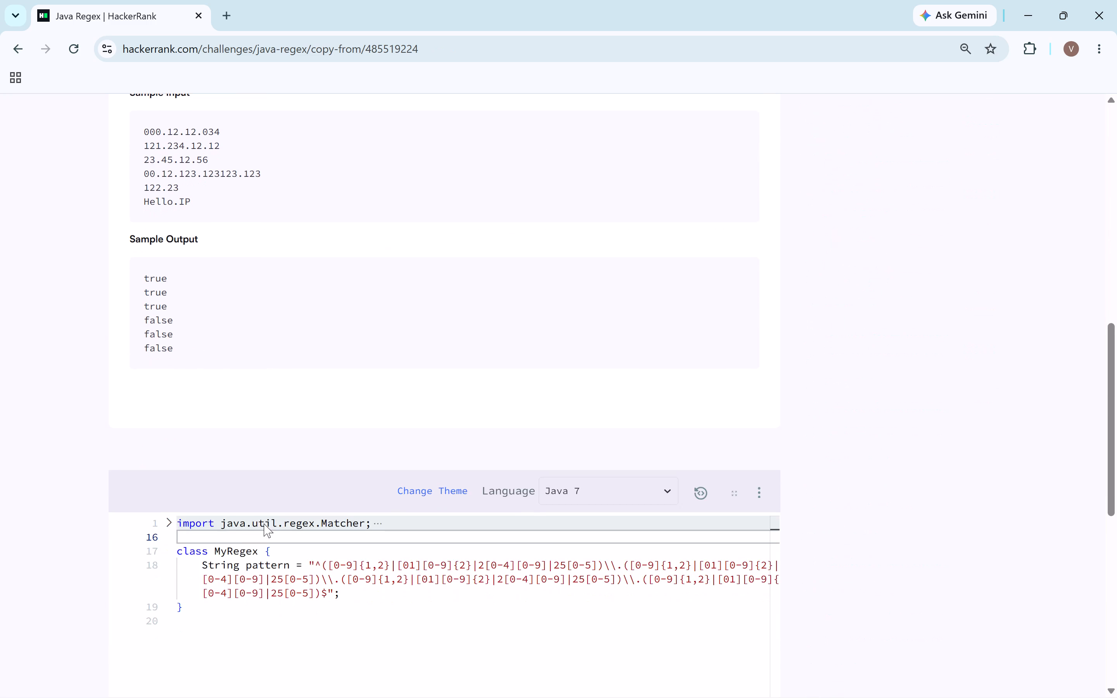
{"action": "scroll", "coordinate": [264, 523], "scroll_direction": "down", "scroll_amount": 2}
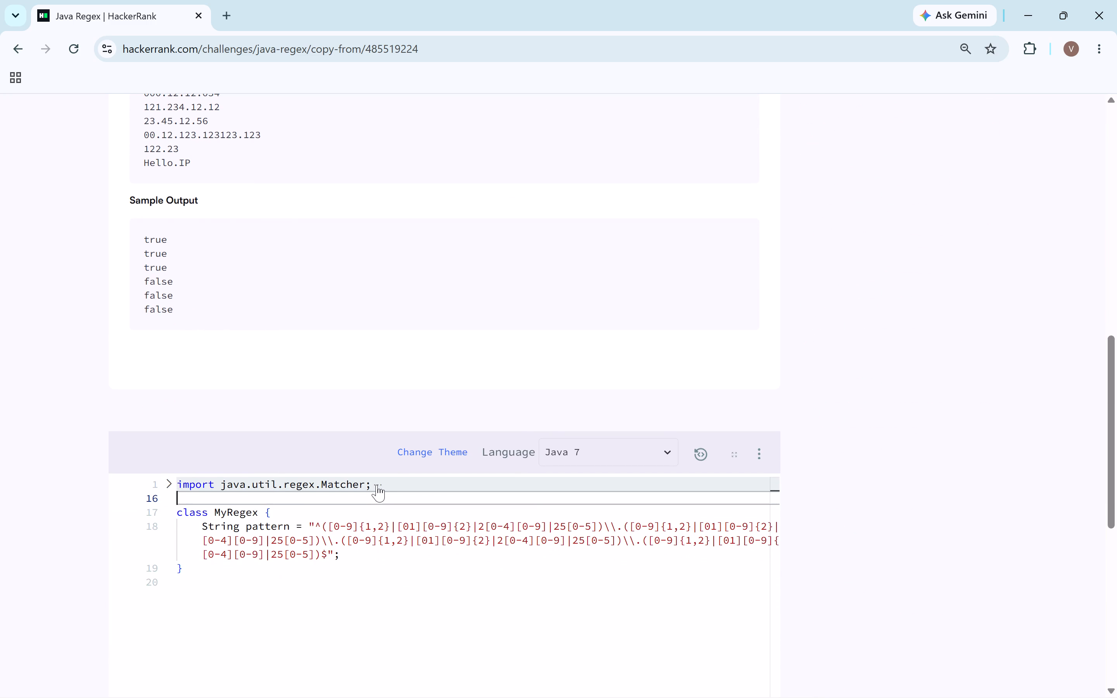
{"action": "left_click", "coordinate": [377, 485]}
{"action": "left_click", "coordinate": [306, 591]}
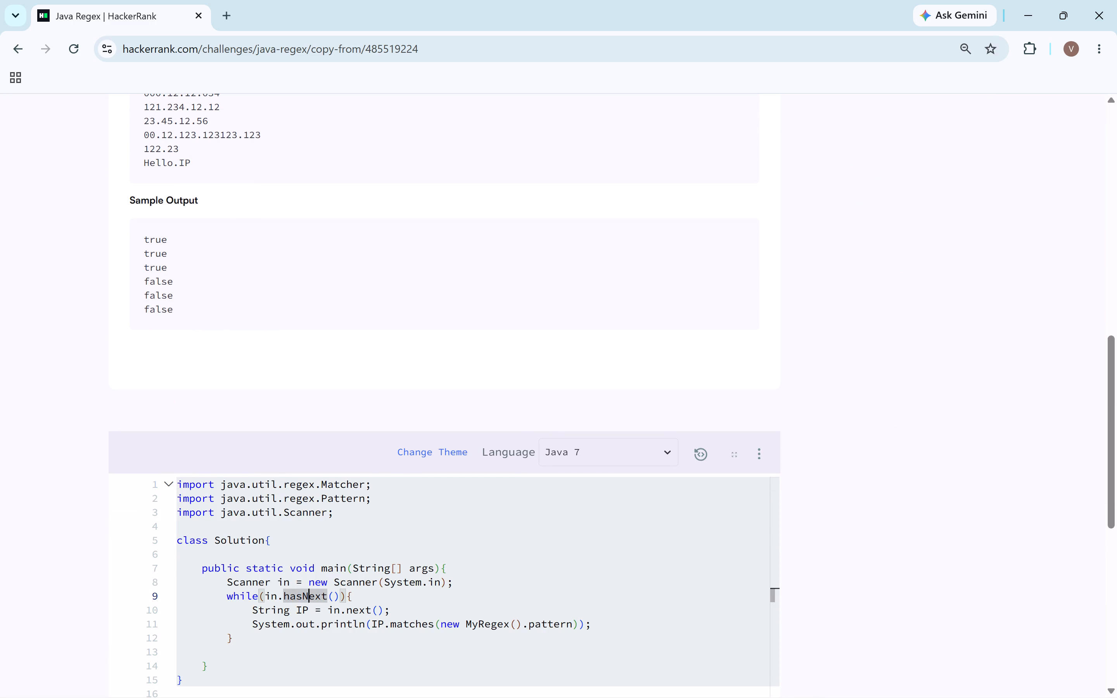
{"action": "key", "text": "ctrl+a"}
{"action": "key", "text": "ctrl+c"}
In the Word document, replace question 45's code placeholder text with the copied Java Regex code.
{"action": "key", "text": "alt+Tab"}
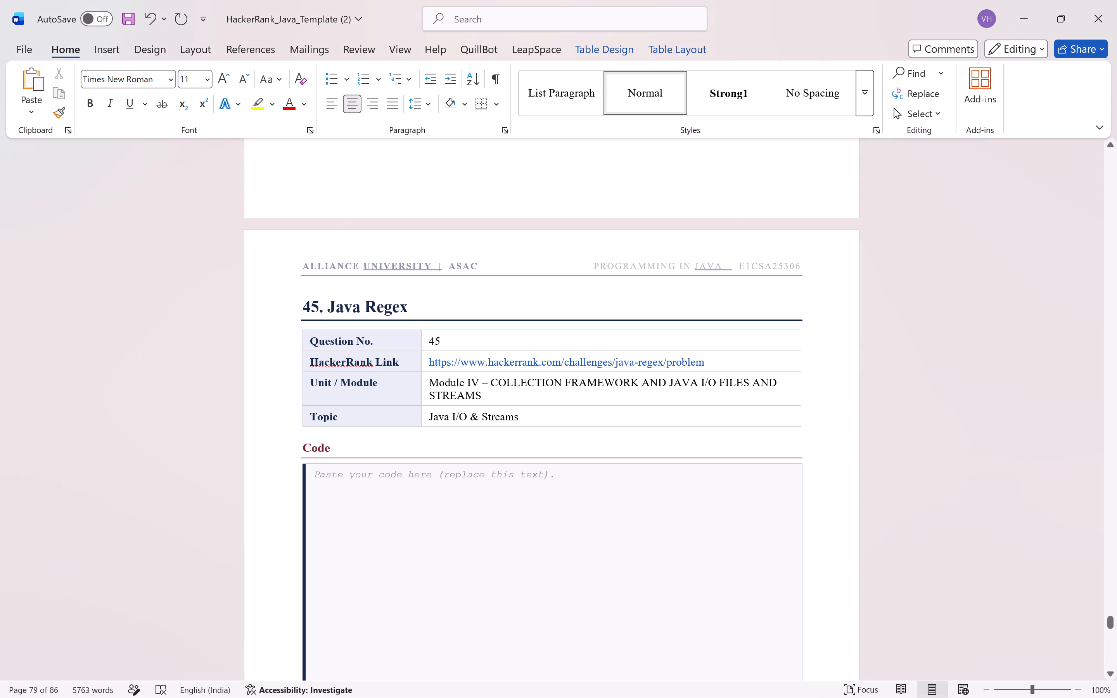
{"action": "left_click_drag", "start_coordinate": [558, 474], "coordinate": [320, 479]}
{"action": "key", "text": "ctrl+v"}
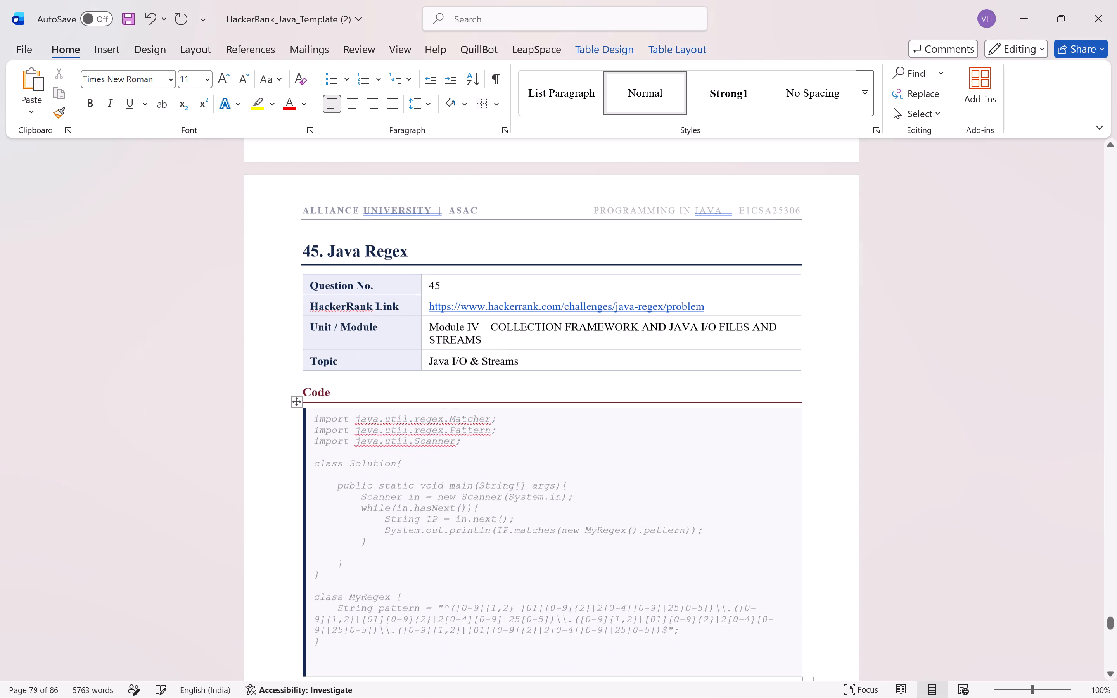
Open question 46's Java Regex II HackerRank problem link from the document.
{"action": "scroll", "coordinate": [406, 470], "scroll_direction": "up", "scroll_amount": 4}
{"action": "scroll", "coordinate": [406, 470], "scroll_direction": "down", "scroll_amount": 8}
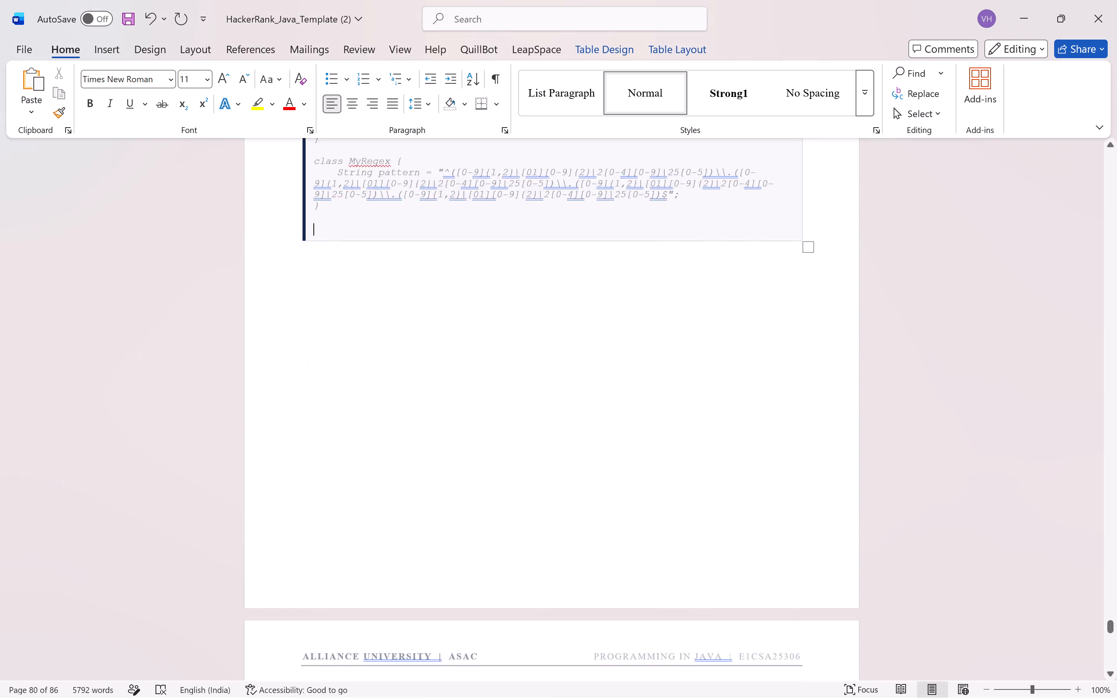
{"action": "scroll", "coordinate": [406, 470], "scroll_direction": "down", "scroll_amount": 7}
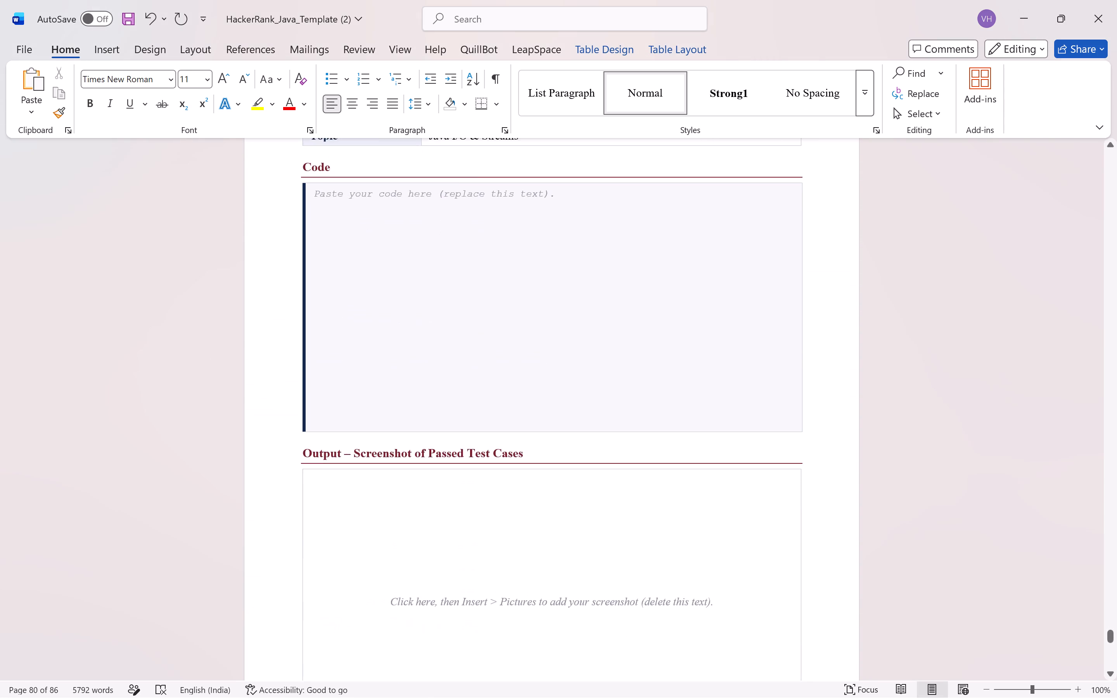
{"action": "scroll", "coordinate": [476, 338], "scroll_direction": "up", "scroll_amount": 1}
{"action": "left_click", "coordinate": [526, 334], "text": "ctrl"}
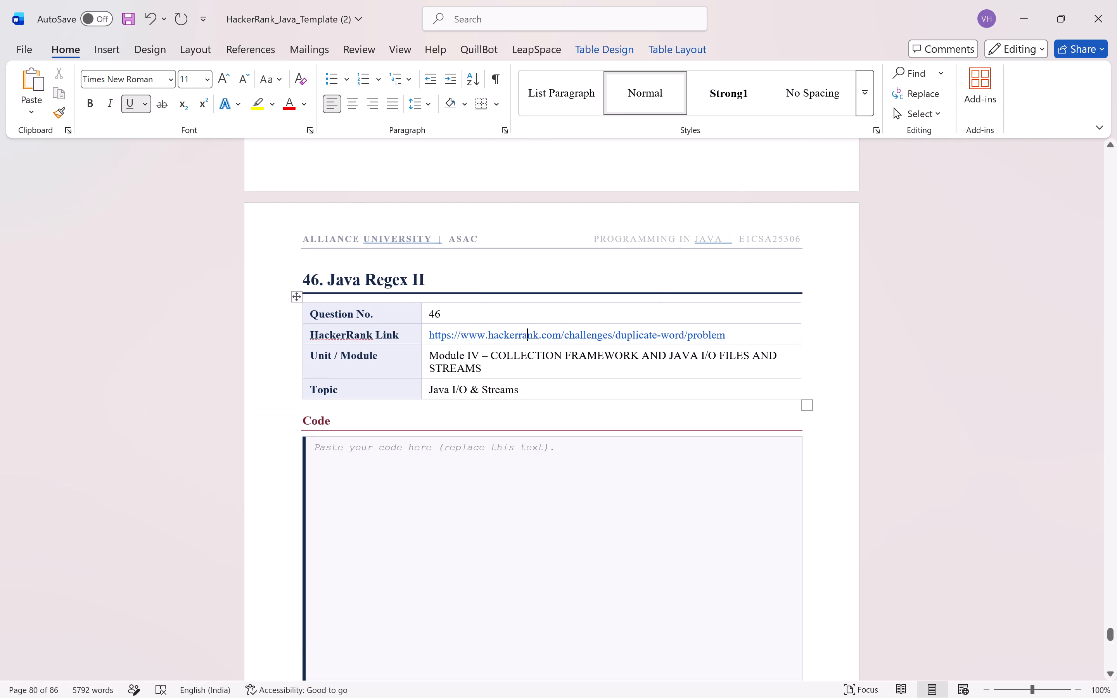
{"action": "left_click", "coordinate": [514, 333], "text": "ctrl"}
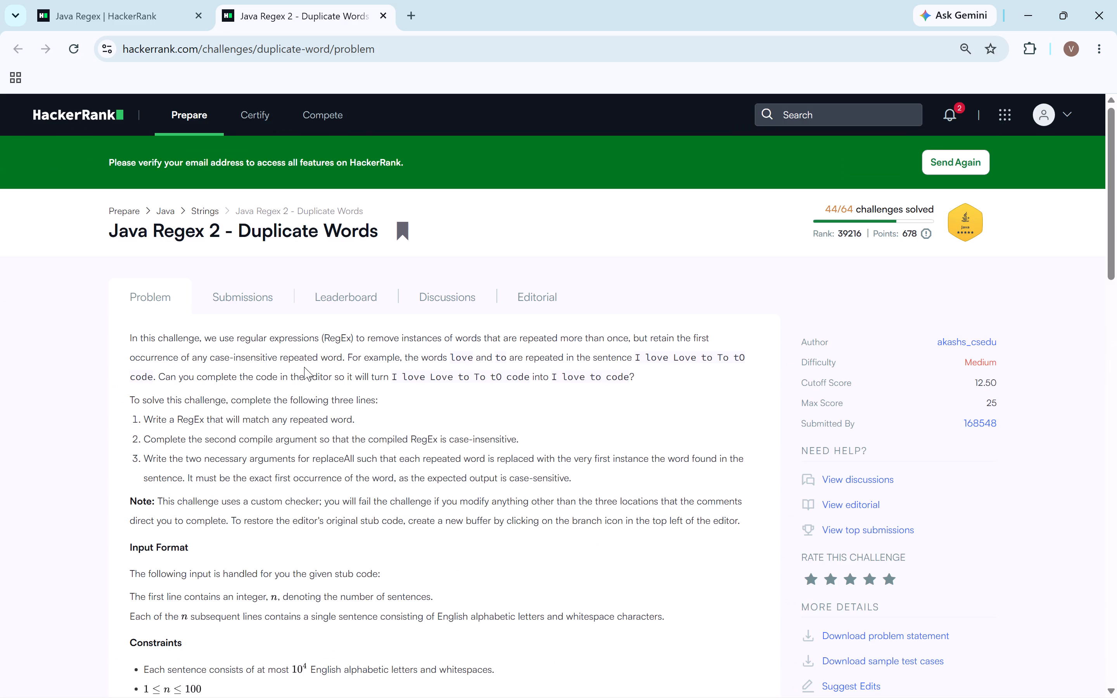
Copy all of the code in the editor on the Java Regex 2 - Duplicate Words problem page.
{"action": "scroll", "coordinate": [286, 399], "scroll_direction": "down", "scroll_amount": 8}
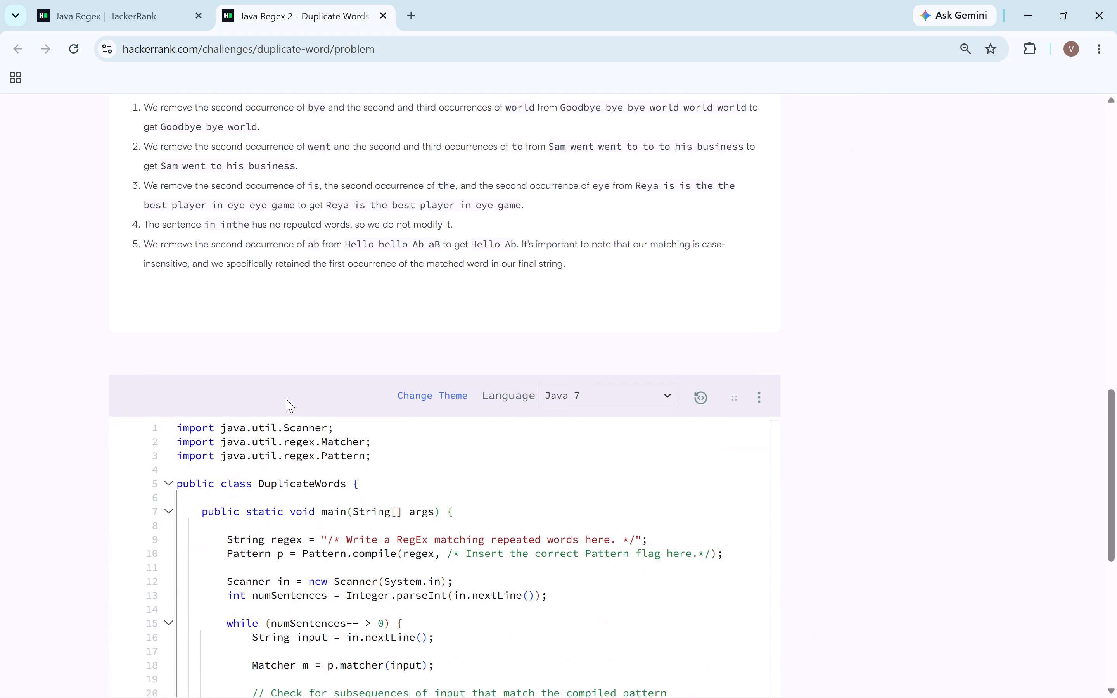
{"action": "scroll", "coordinate": [286, 399], "scroll_direction": "down", "scroll_amount": 3}
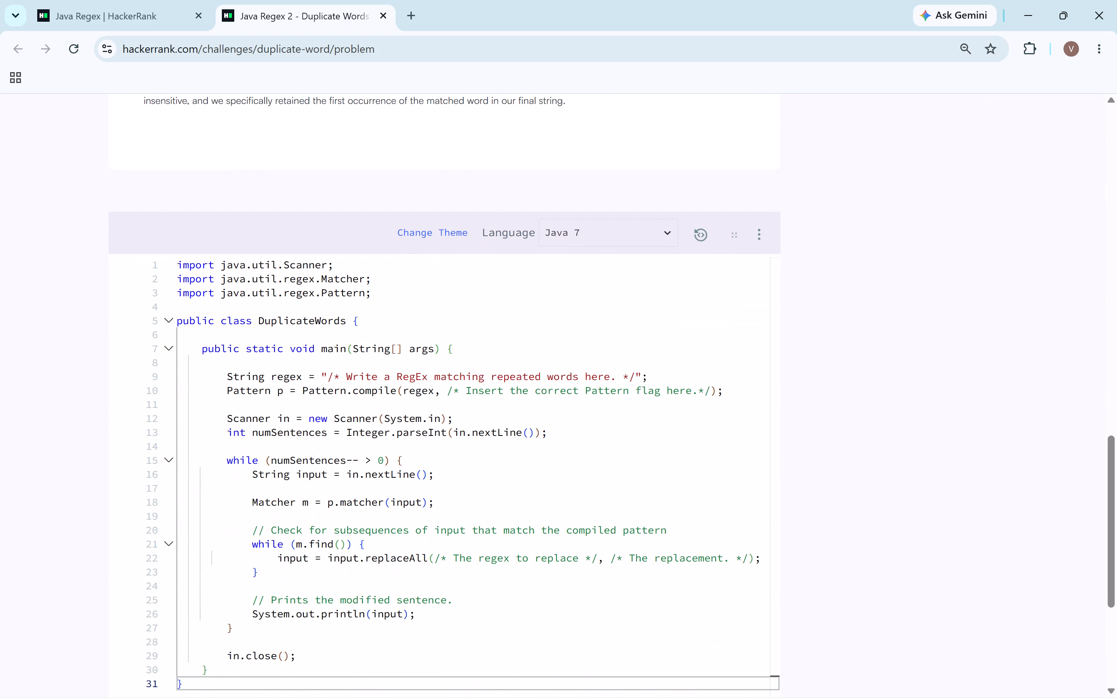
{"action": "left_click", "coordinate": [292, 446]}
{"action": "scroll", "coordinate": [292, 446], "scroll_direction": "up", "scroll_amount": 1}
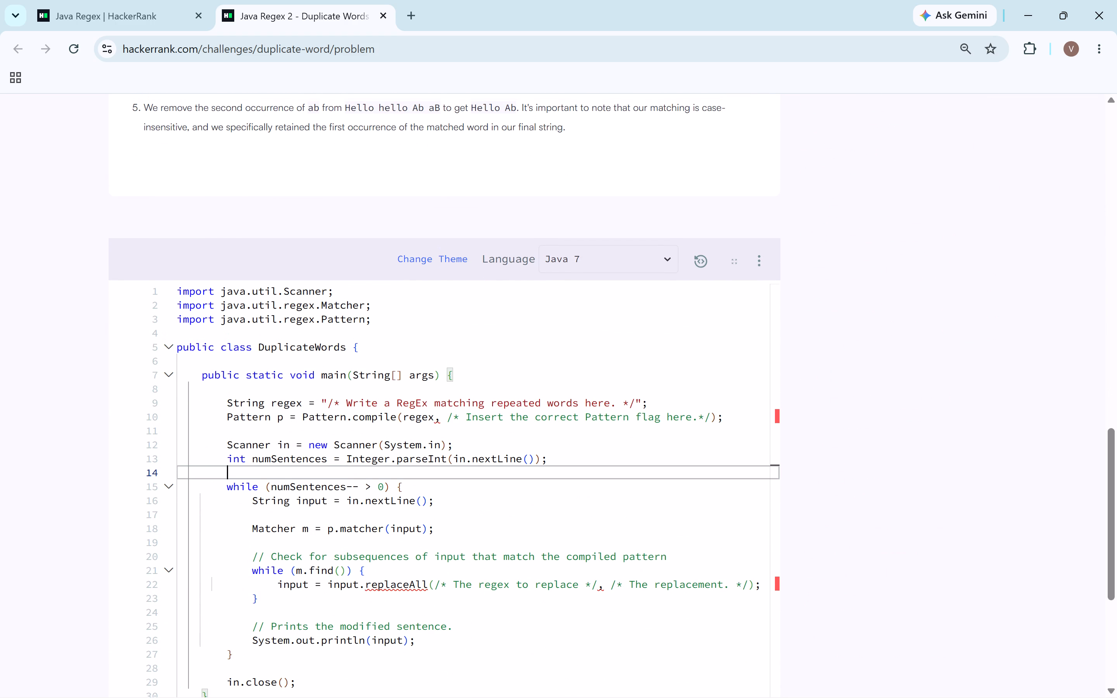
{"action": "key", "text": "ctrl+a"}
{"action": "key", "text": "ctrl+c"}
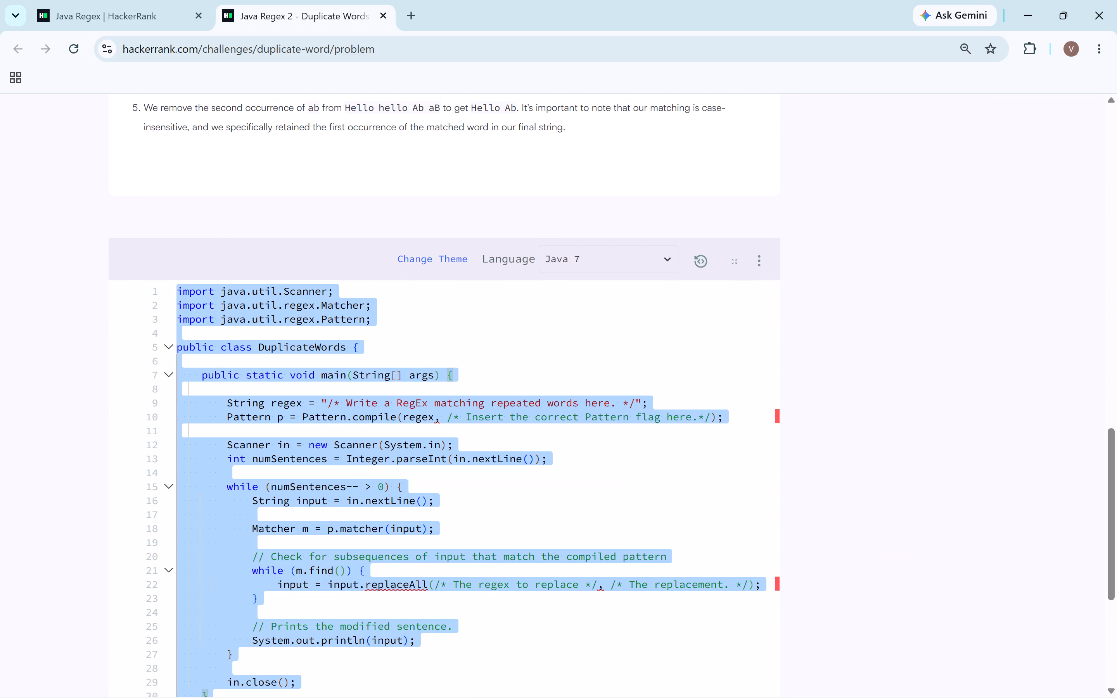
Switch to the Word document and replace question 46's code placeholder text with the copied DuplicateWords code.
{"action": "key", "text": "alt+Tab"}
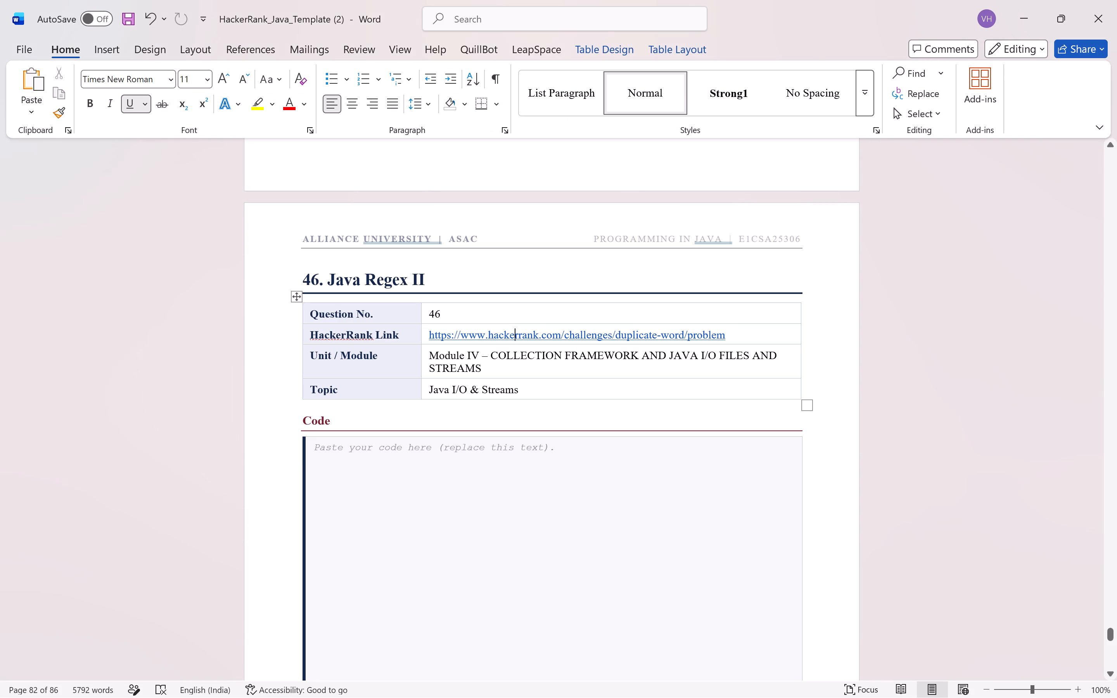
{"action": "left_click_drag", "start_coordinate": [556, 450], "coordinate": [324, 442]}
{"action": "key", "text": "ctrl+v"}
Return to Chrome and open the results of the accepted Java Regex 2 - Duplicate Words submission.
{"action": "key", "text": "alt+Tab"}
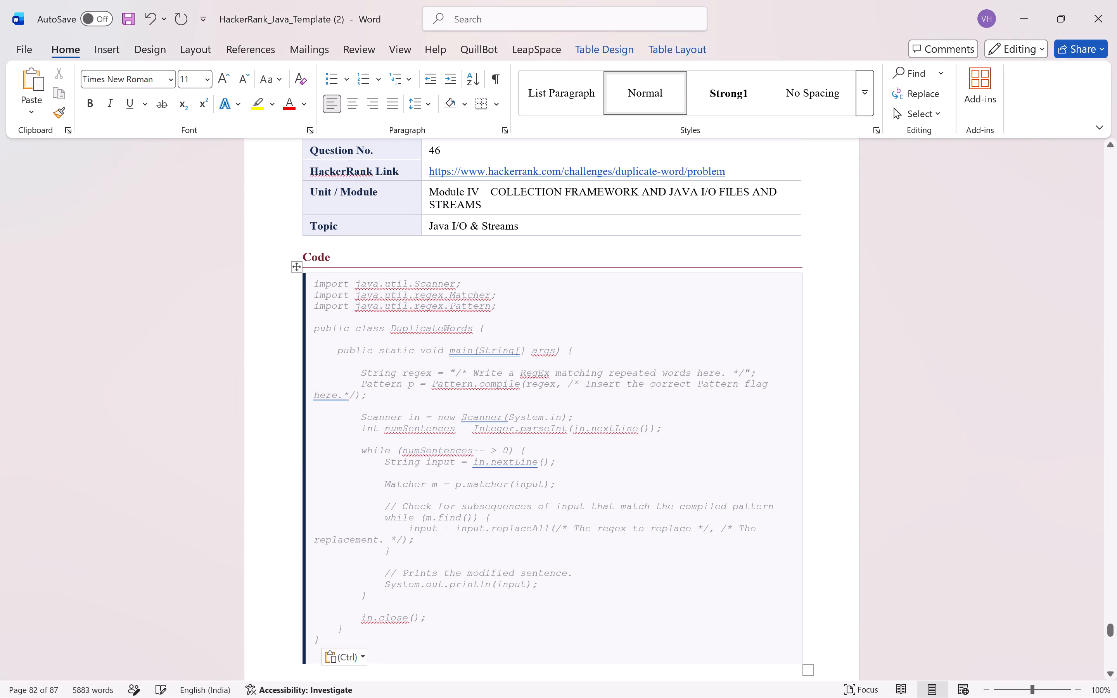
{"action": "scroll", "coordinate": [456, 388], "scroll_direction": "up", "scroll_amount": 8}
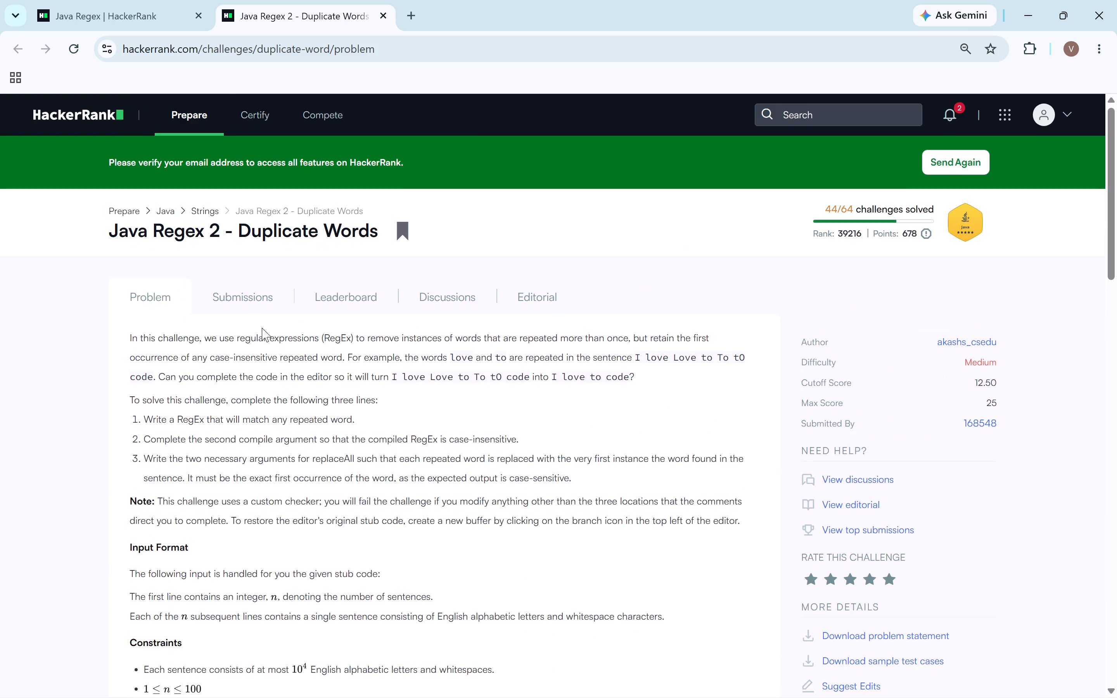
{"action": "left_click", "coordinate": [255, 299]}
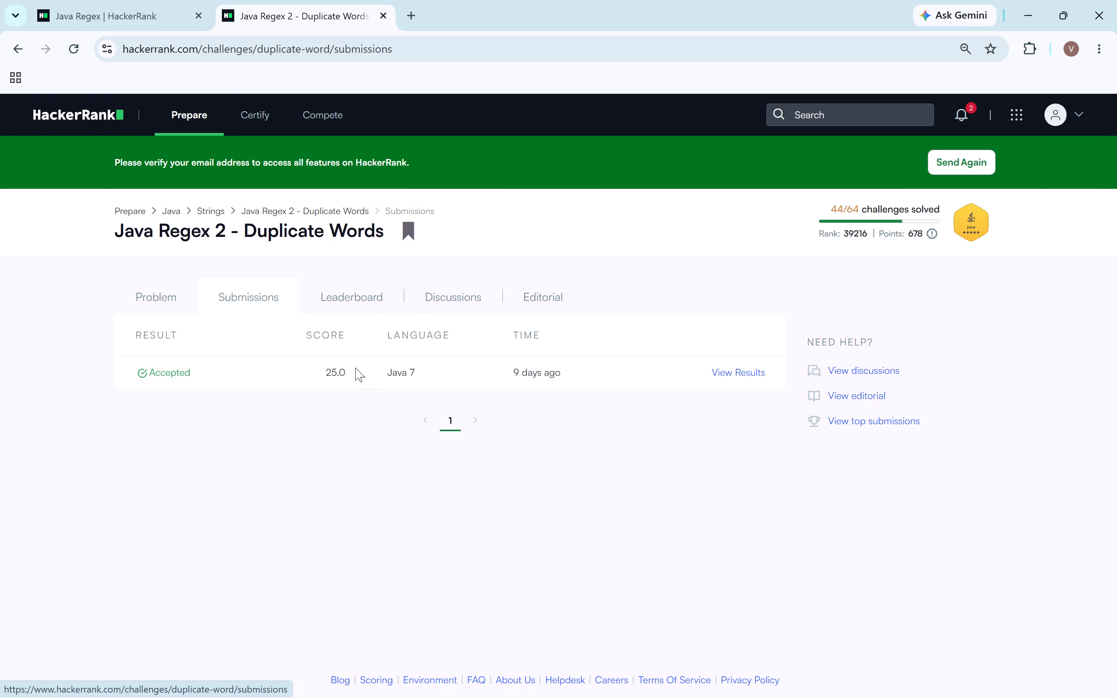
{"action": "left_click", "coordinate": [731, 371]}
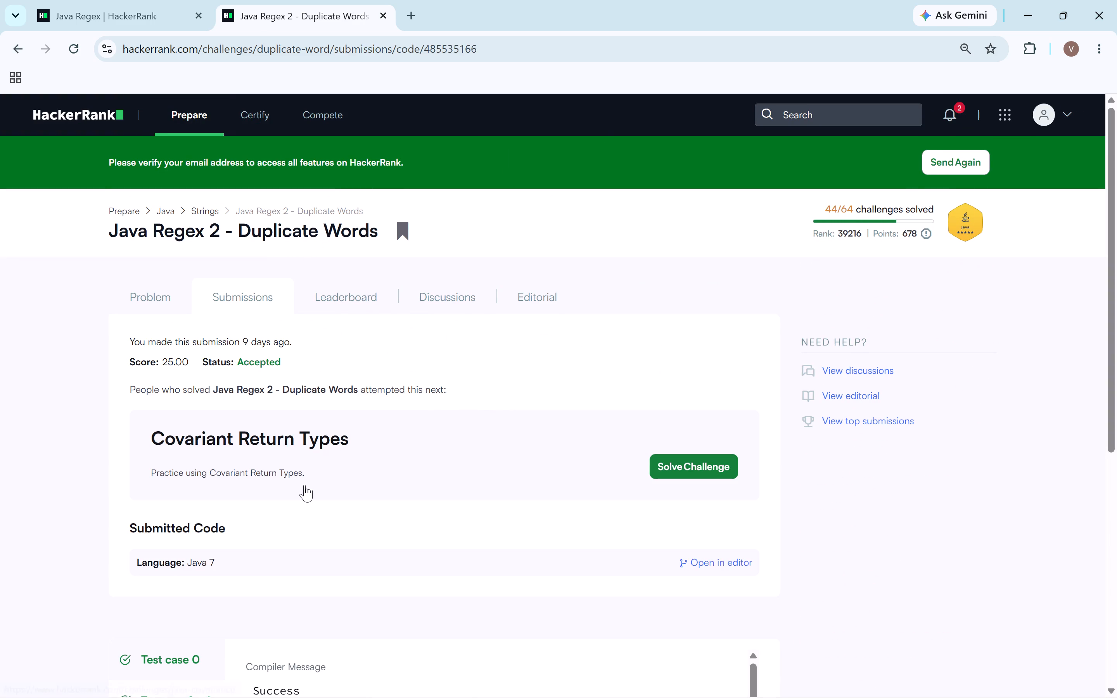
Capture a screenshot of the Java Regex 2 submission's passed test cases together with the Submitted Code section.
{"action": "scroll", "coordinate": [304, 485], "scroll_direction": "down", "scroll_amount": 5}
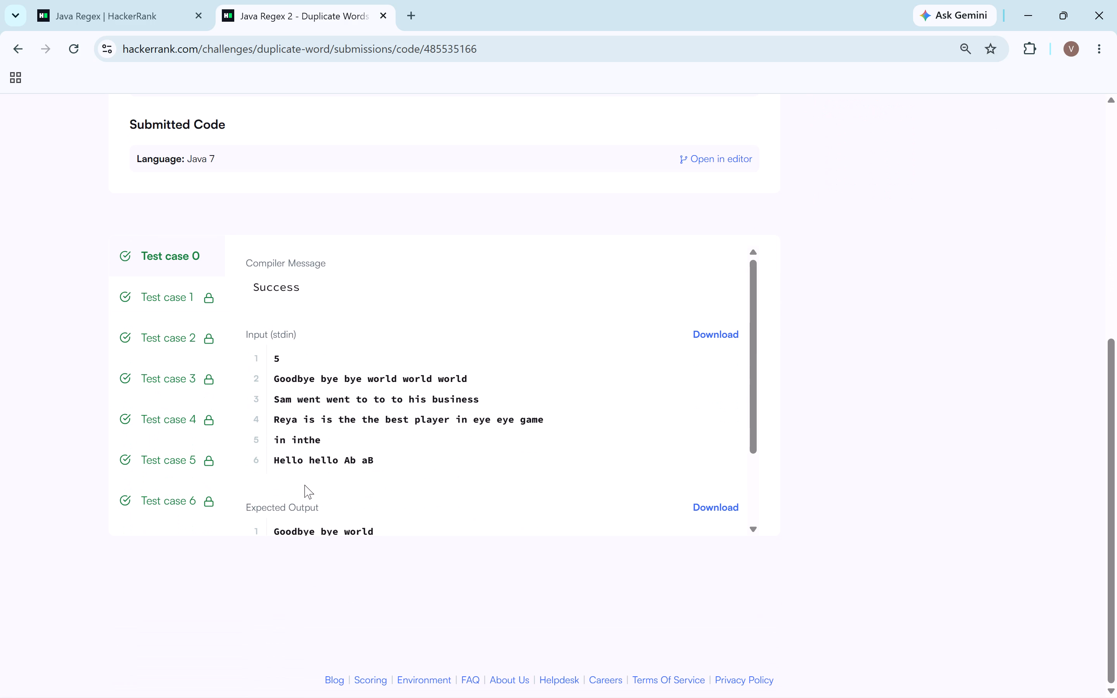
{"action": "scroll", "coordinate": [304, 485], "scroll_direction": "up", "scroll_amount": 1}
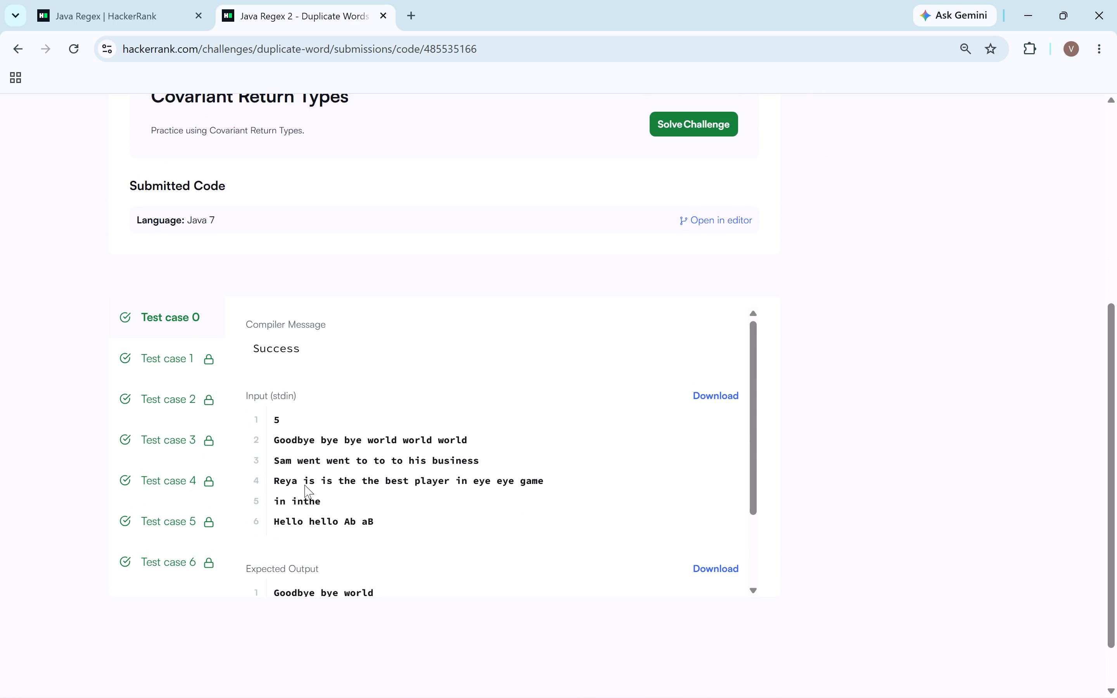
{"action": "scroll", "coordinate": [304, 485], "scroll_direction": "up", "scroll_amount": 1}
{"action": "key", "text": "shift+super+s"}
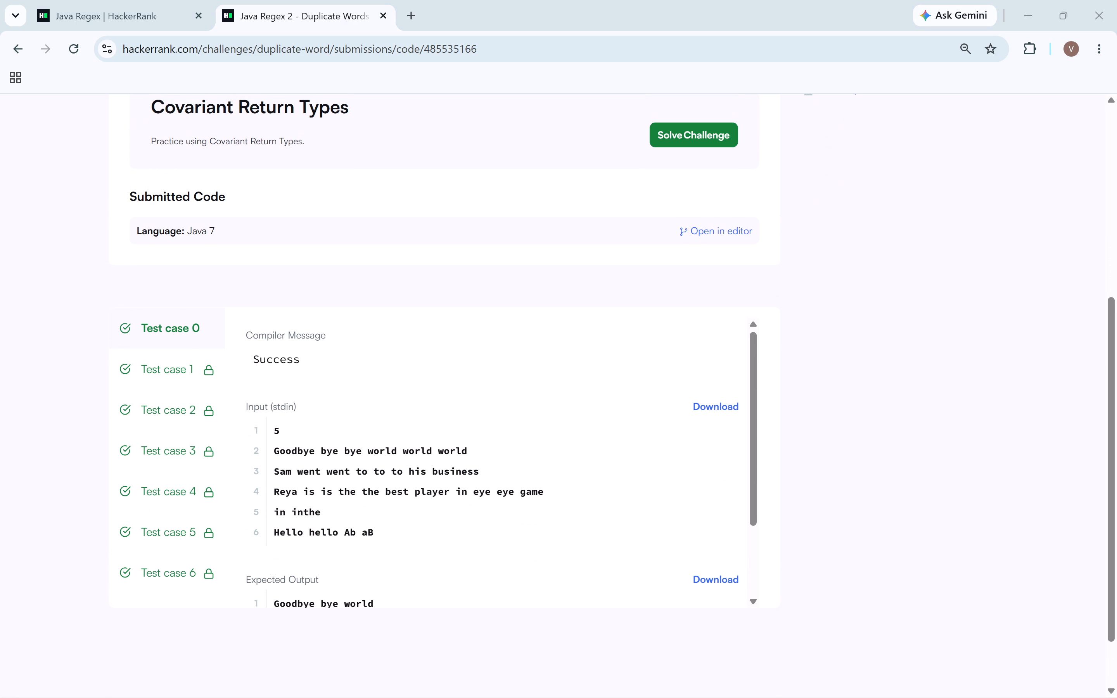
{"action": "left_click_drag", "start_coordinate": [38, 111], "coordinate": [884, 654]}
{"action": "scroll", "coordinate": [491, 393], "scroll_direction": "right", "scroll_amount": 3}
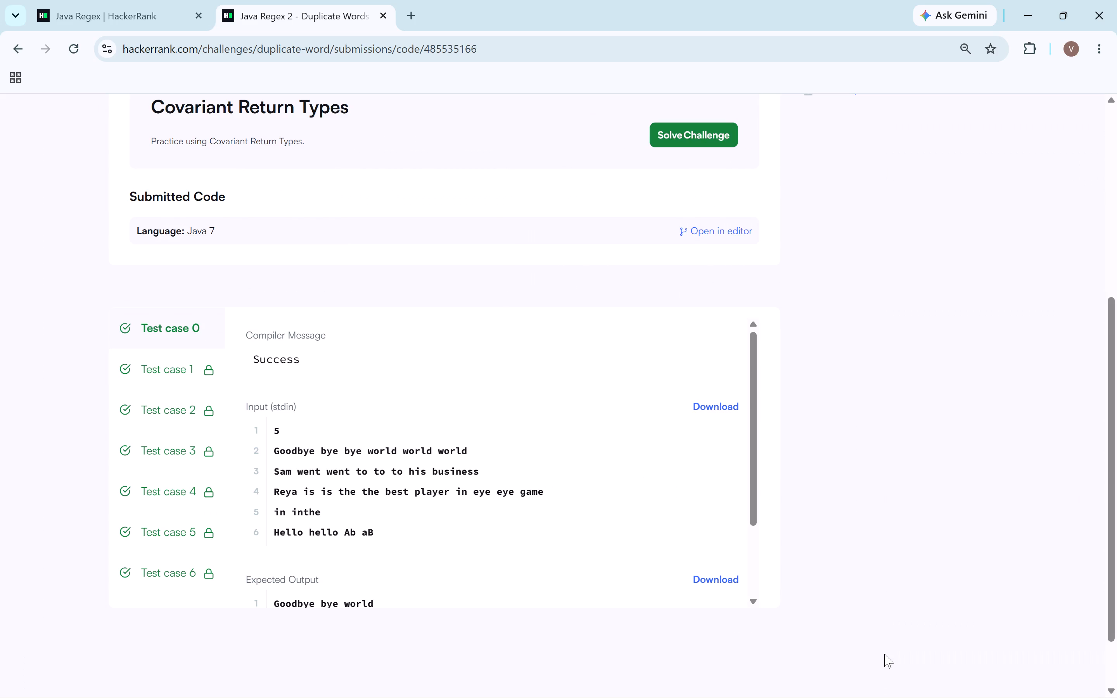
In the Word document, replace question 46's output placeholder text with the captured Java Regex 2 test case screenshot.
{"action": "key", "text": "alt+Tab"}
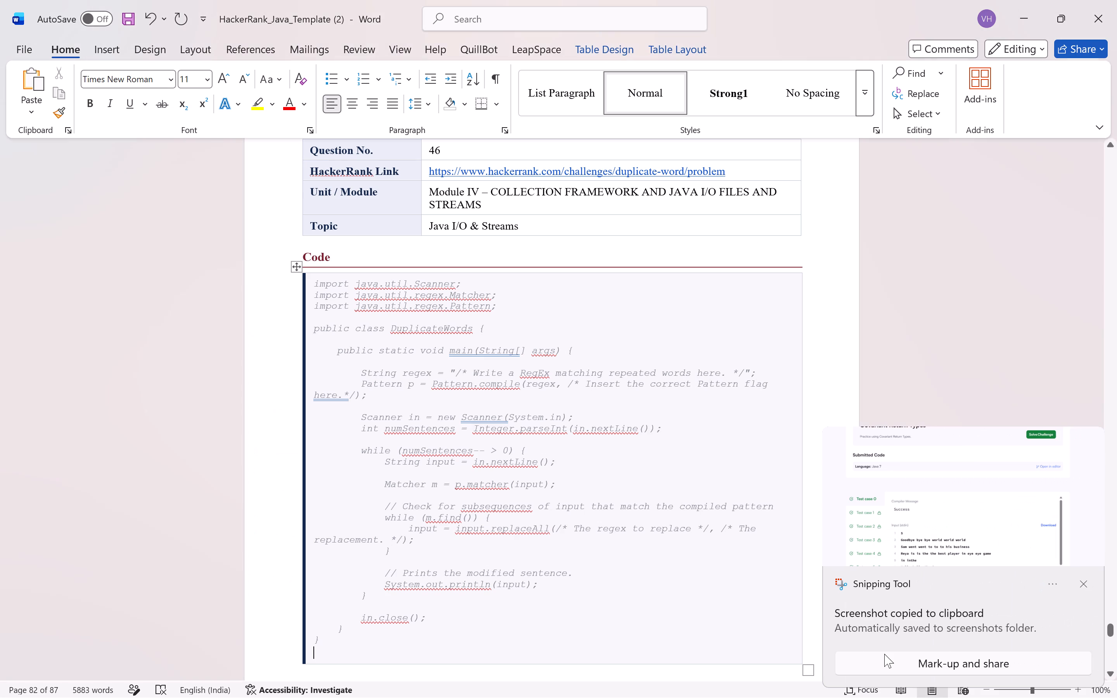
{"action": "scroll", "coordinate": [591, 532], "scroll_direction": "down", "scroll_amount": 4}
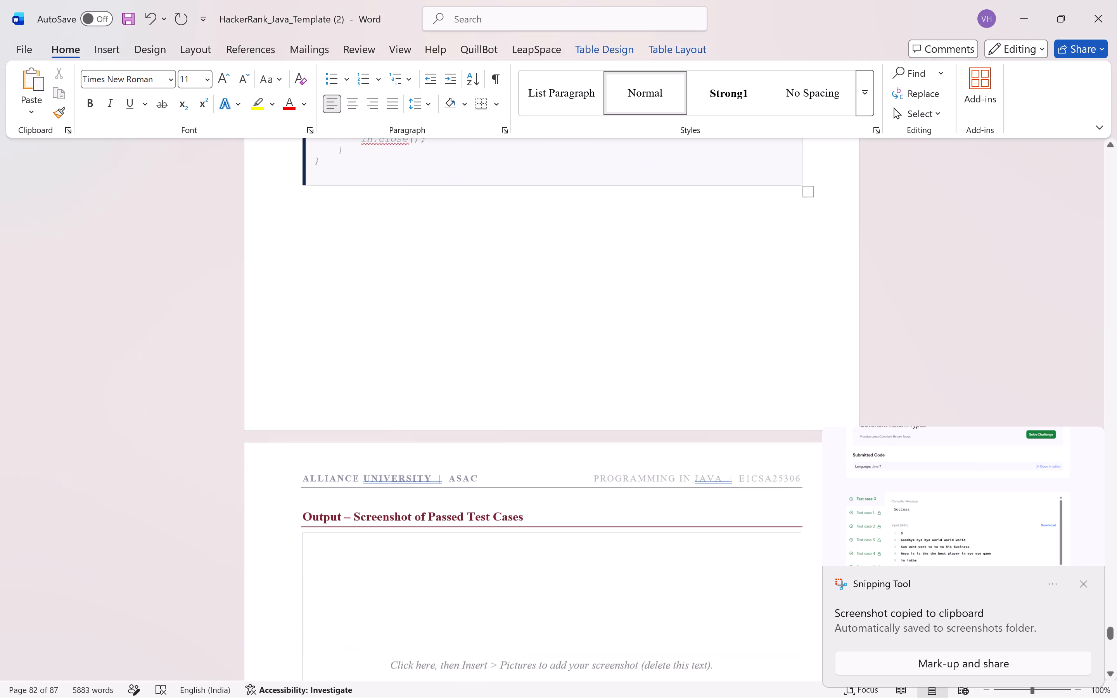
{"action": "scroll", "coordinate": [591, 532], "scroll_direction": "down", "scroll_amount": 1}
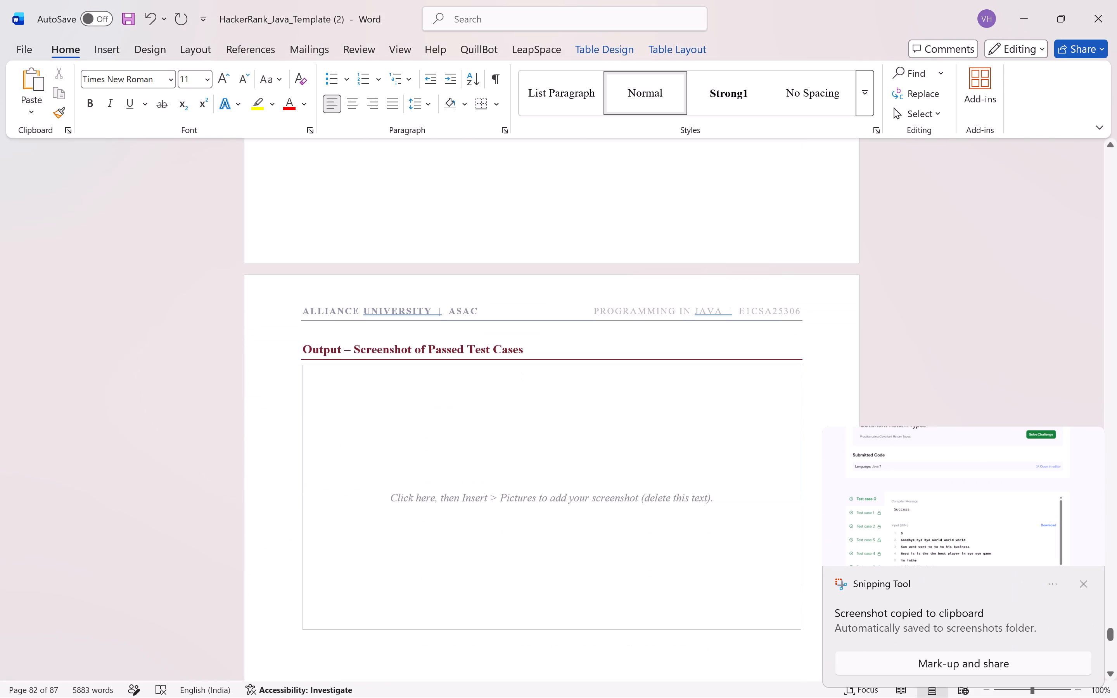
{"action": "left_click_drag", "start_coordinate": [716, 498], "coordinate": [392, 501]}
{"action": "key", "text": "ctrl+v"}
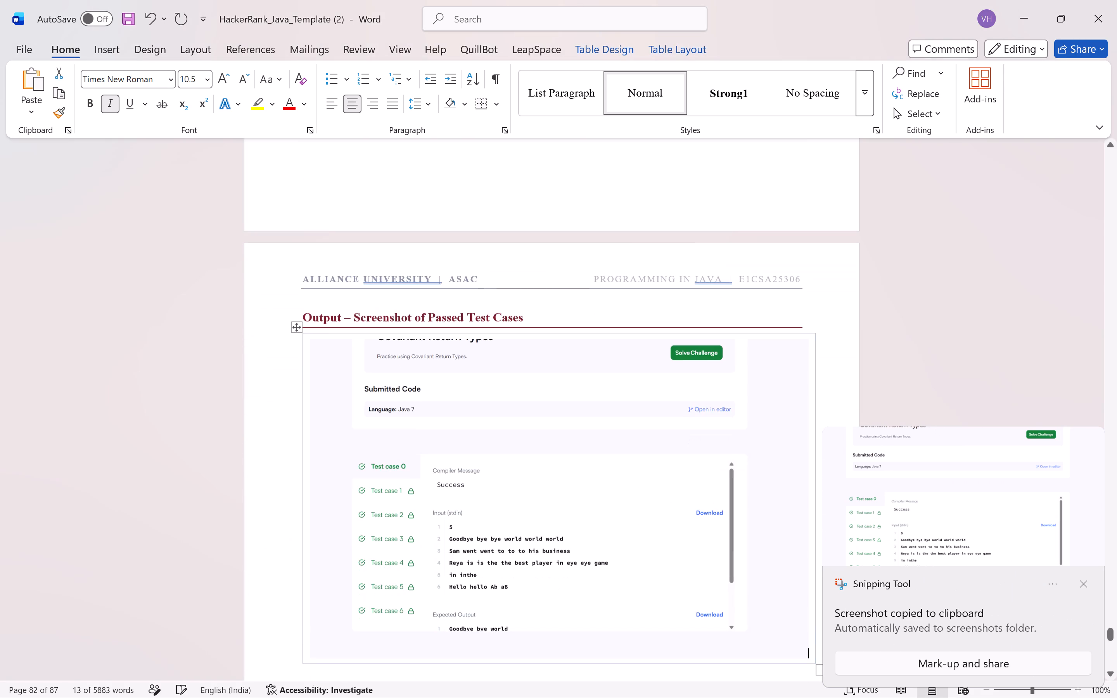
Open question 47's Valid Username Regular Expression HackerRank problem link from the document.
{"action": "scroll", "coordinate": [250, 556], "scroll_direction": "down", "scroll_amount": 6}
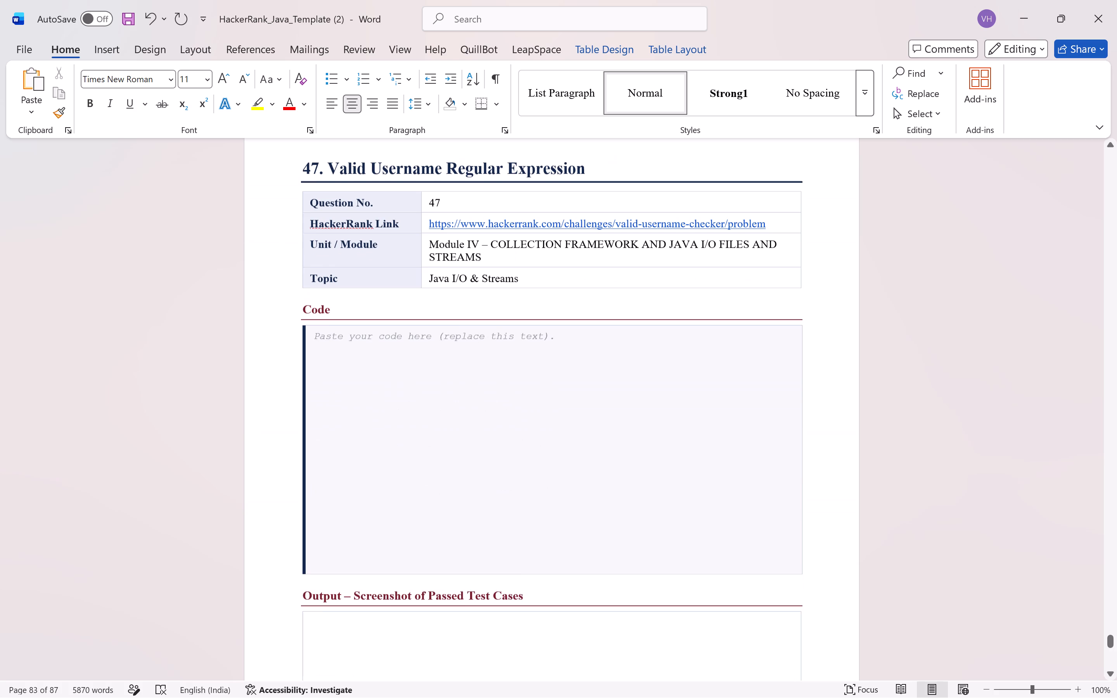
{"action": "left_click", "coordinate": [537, 214], "text": "ctrl"}
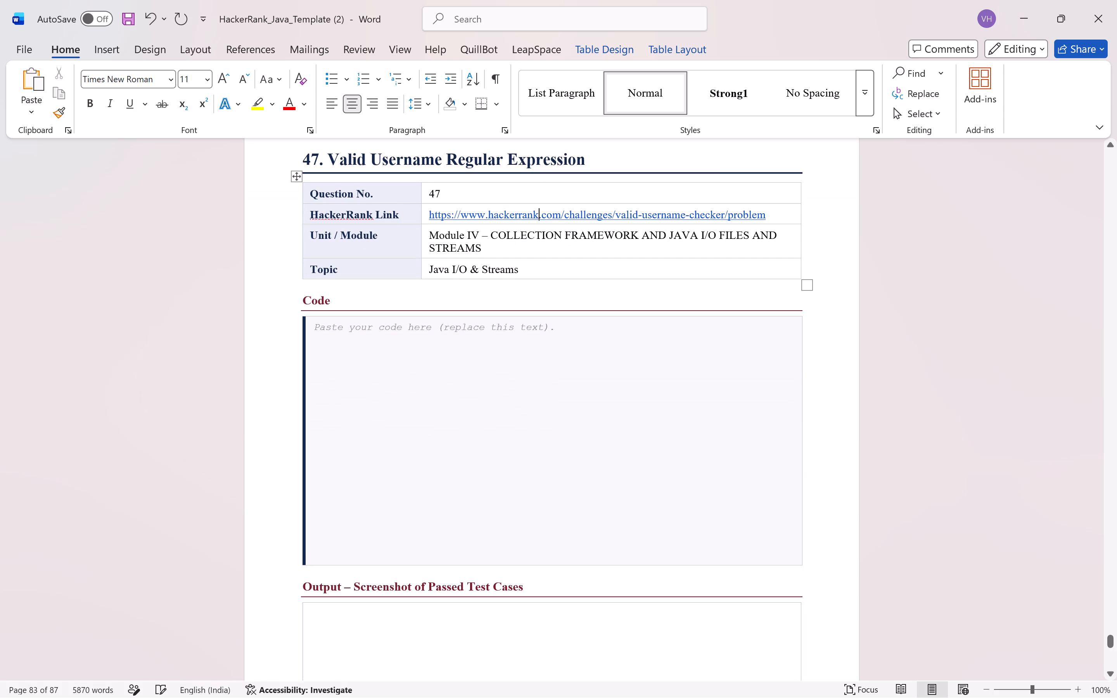
{"action": "left_click", "coordinate": [489, 213], "text": "ctrl"}
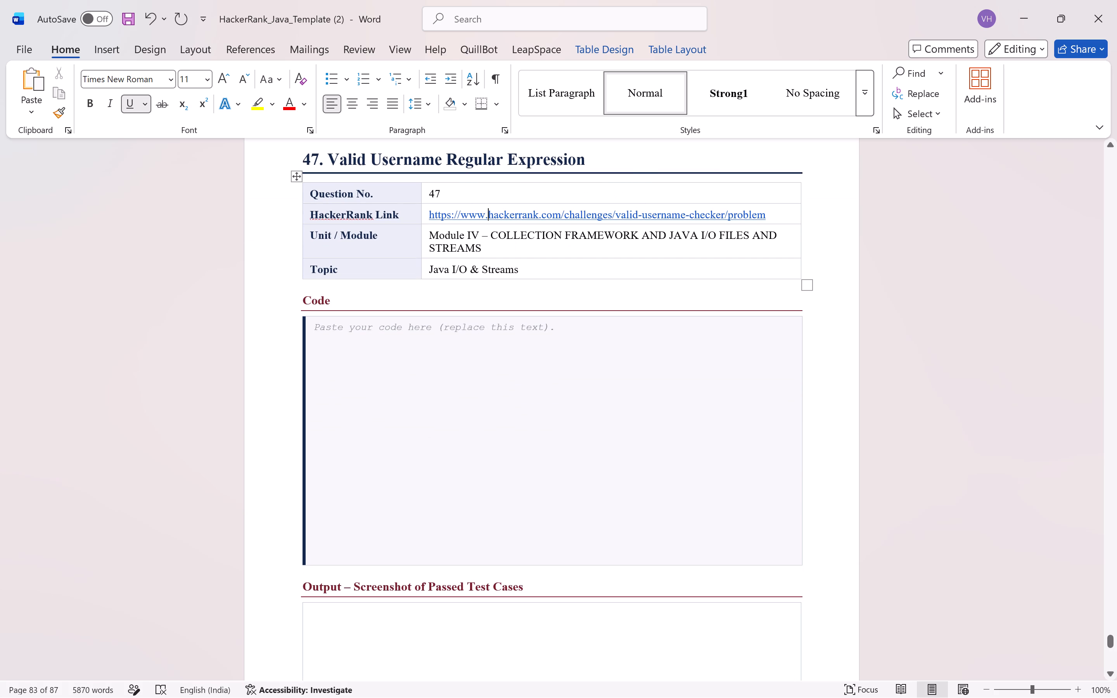
{"action": "left_click", "coordinate": [489, 213], "text": "ctrl"}
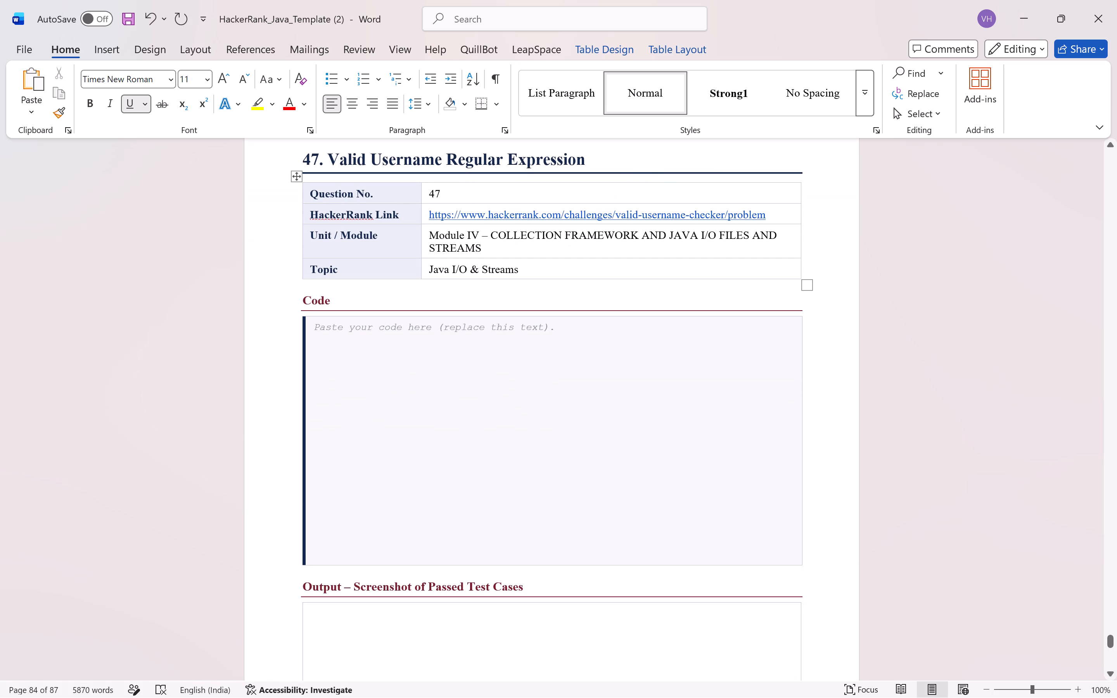
{"action": "left_click", "coordinate": [512, 213], "text": "ctrl"}
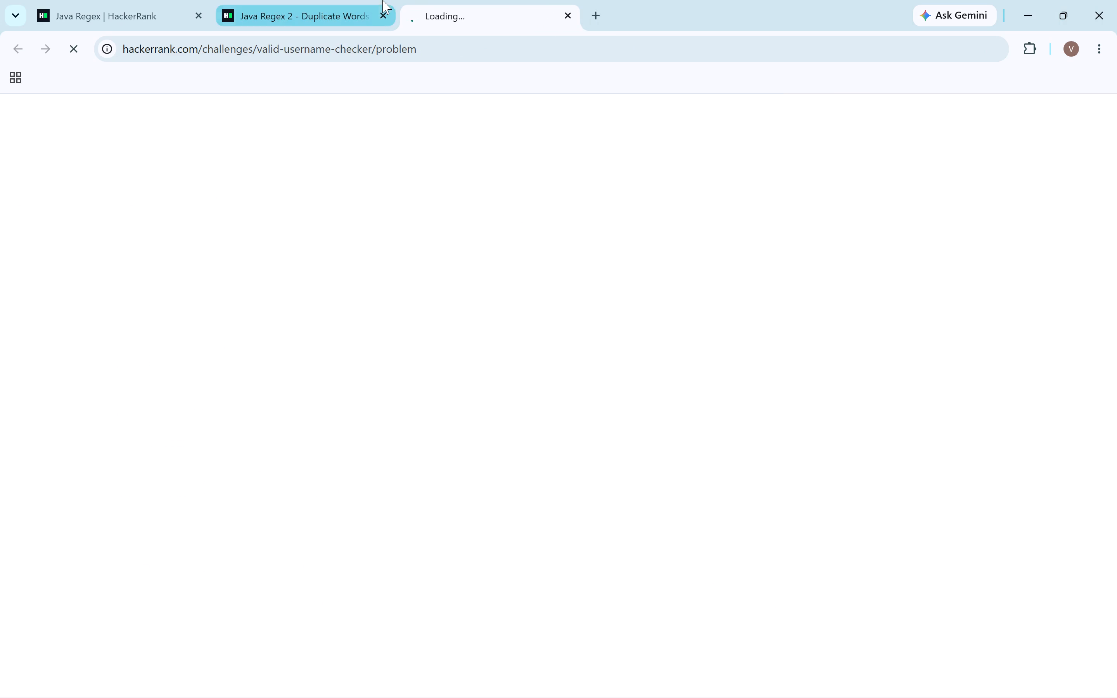
Close the browser pages for Java Regex 2 and Java Regex, keeping only the Valid Username Regular Expression page.
{"action": "left_click", "coordinate": [384, 14]}
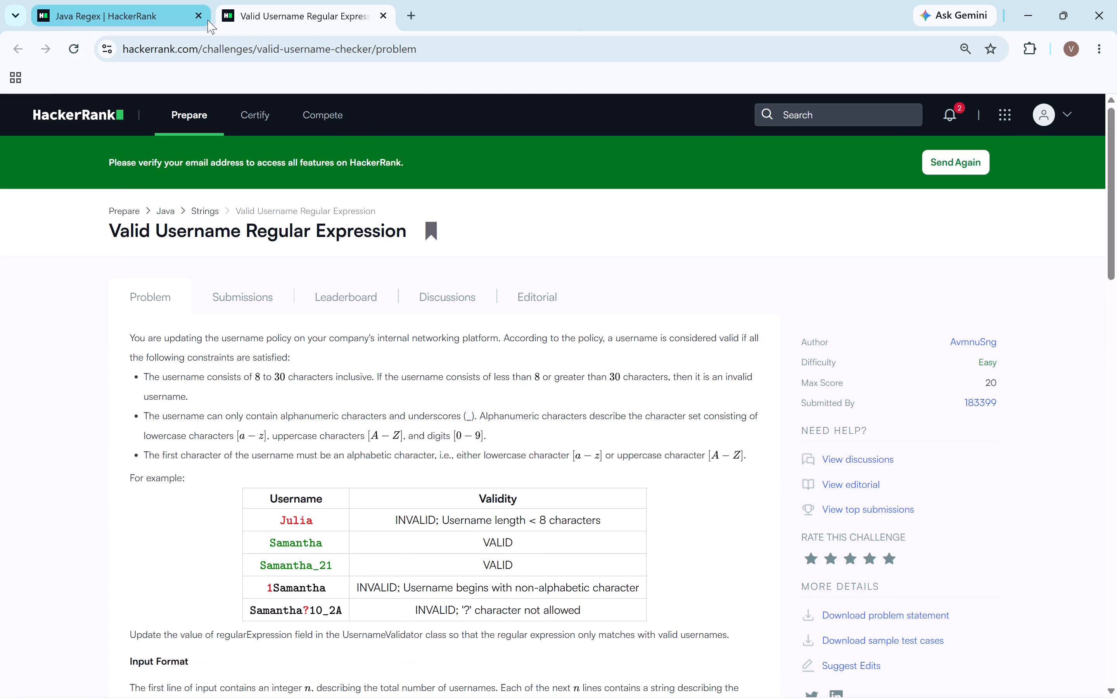
{"action": "left_click", "coordinate": [204, 17]}
Open the results of the accepted Valid Username Regular Expression submission.
{"action": "scroll", "coordinate": [264, 287], "scroll_direction": "down", "scroll_amount": 1}
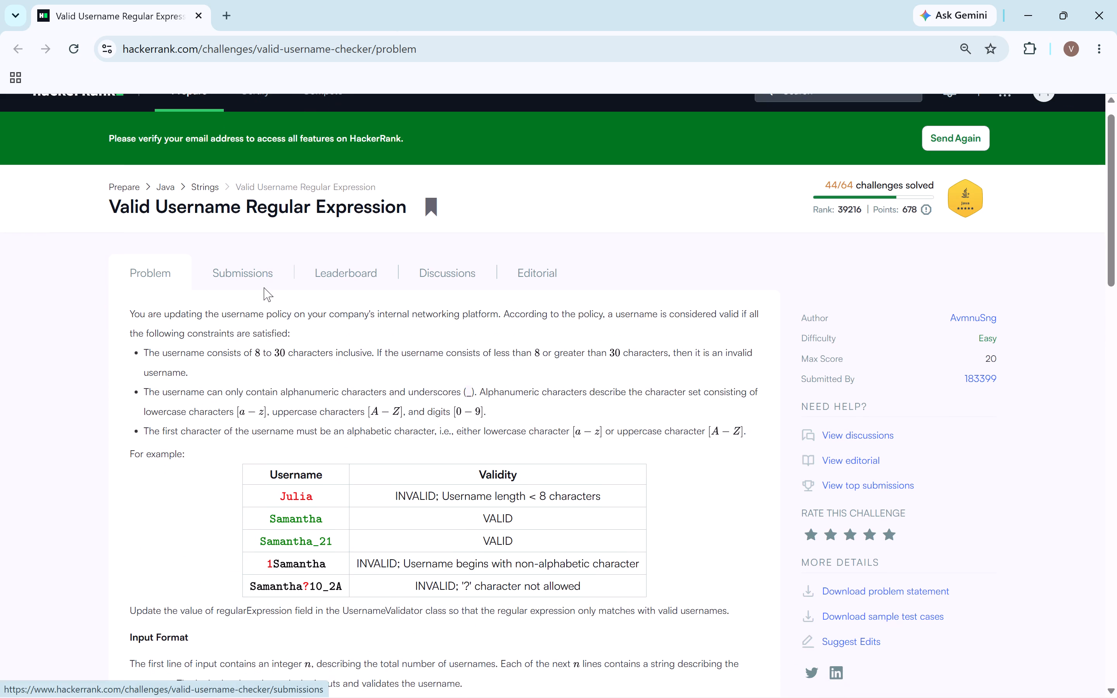
{"action": "scroll", "coordinate": [264, 287], "scroll_direction": "down", "scroll_amount": 9}
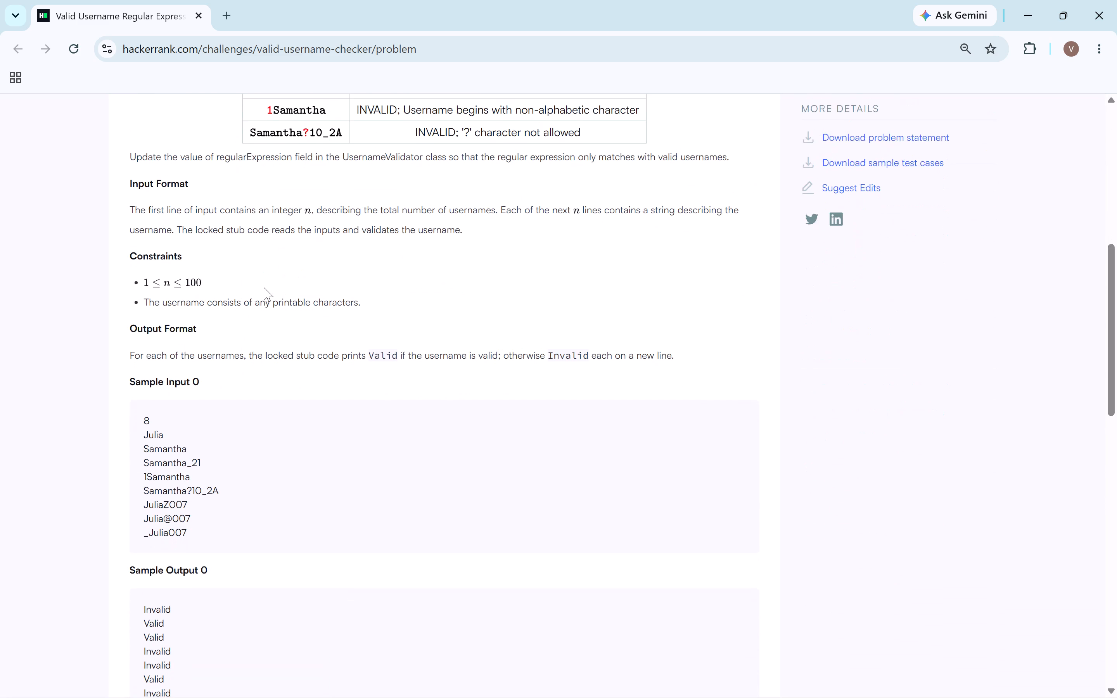
{"action": "scroll", "coordinate": [264, 287], "scroll_direction": "down", "scroll_amount": 6}
{"action": "scroll", "coordinate": [264, 287], "scroll_direction": "up", "scroll_amount": 9}
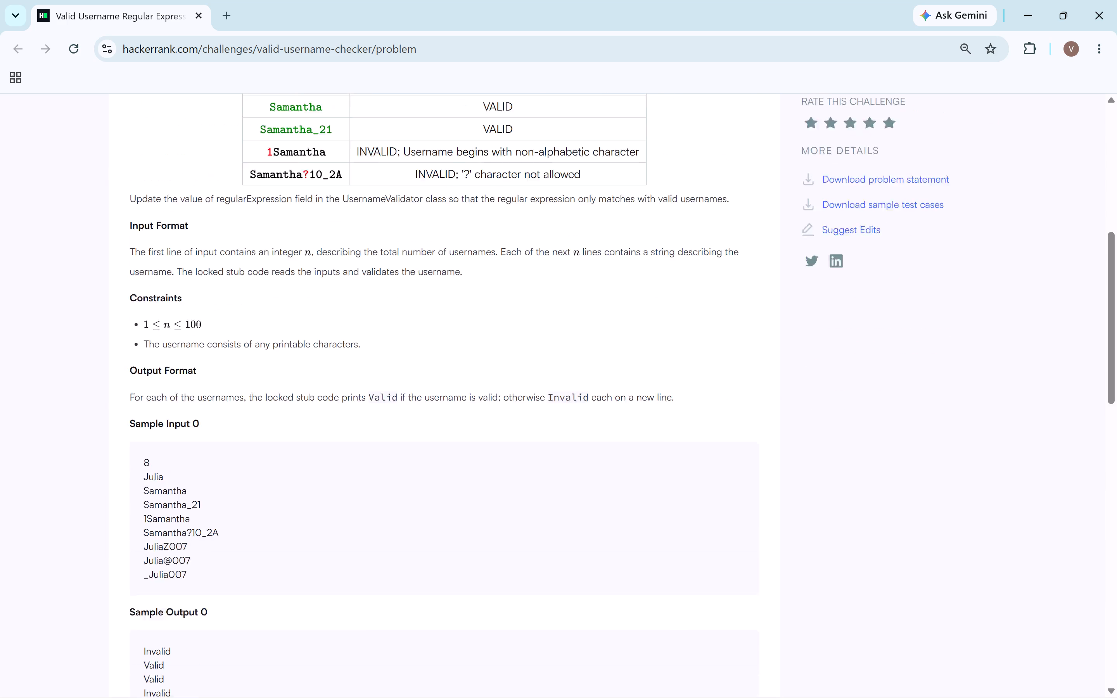
{"action": "scroll", "coordinate": [235, 220], "scroll_direction": "up", "scroll_amount": 8}
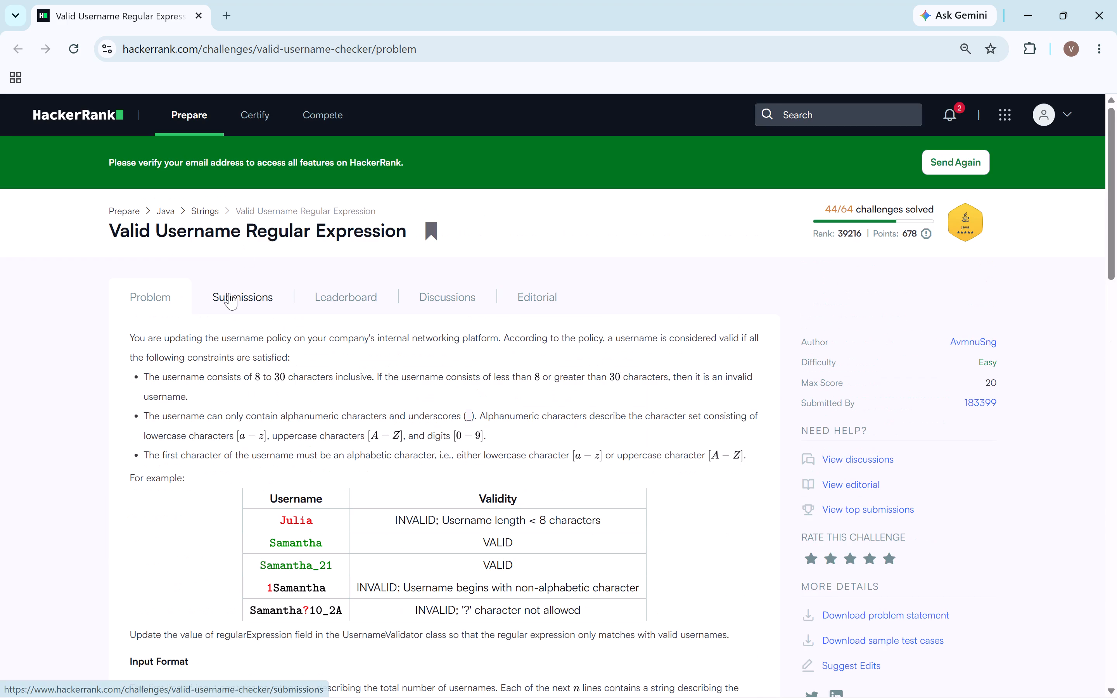
{"action": "left_click", "coordinate": [229, 293]}
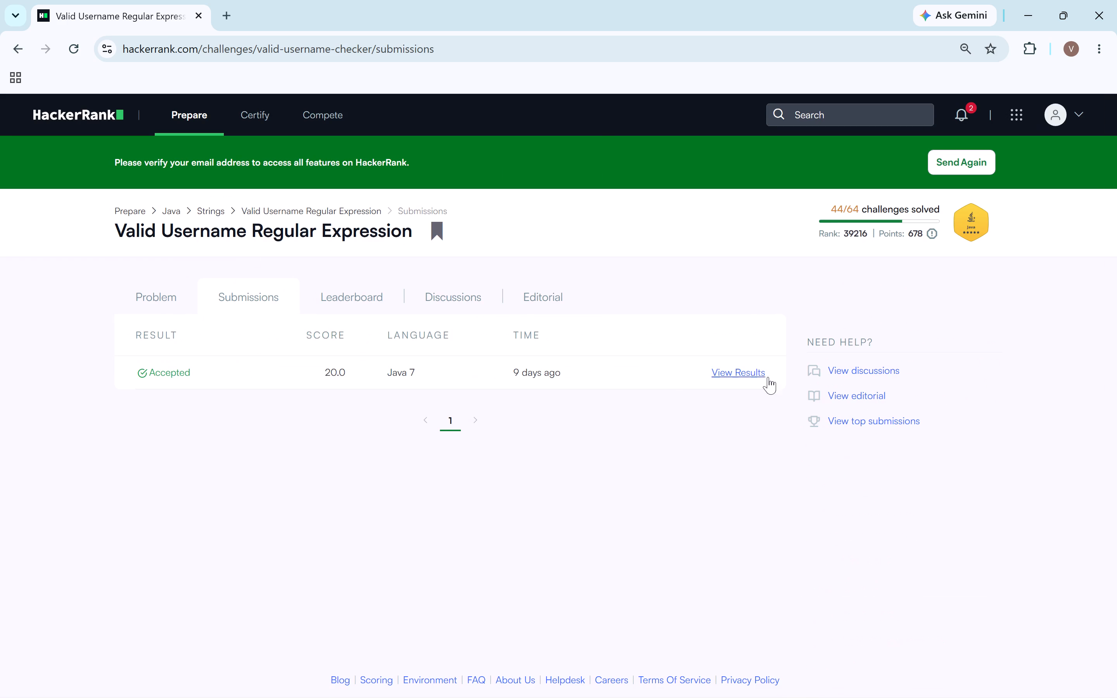
{"action": "left_click", "coordinate": [742, 374]}
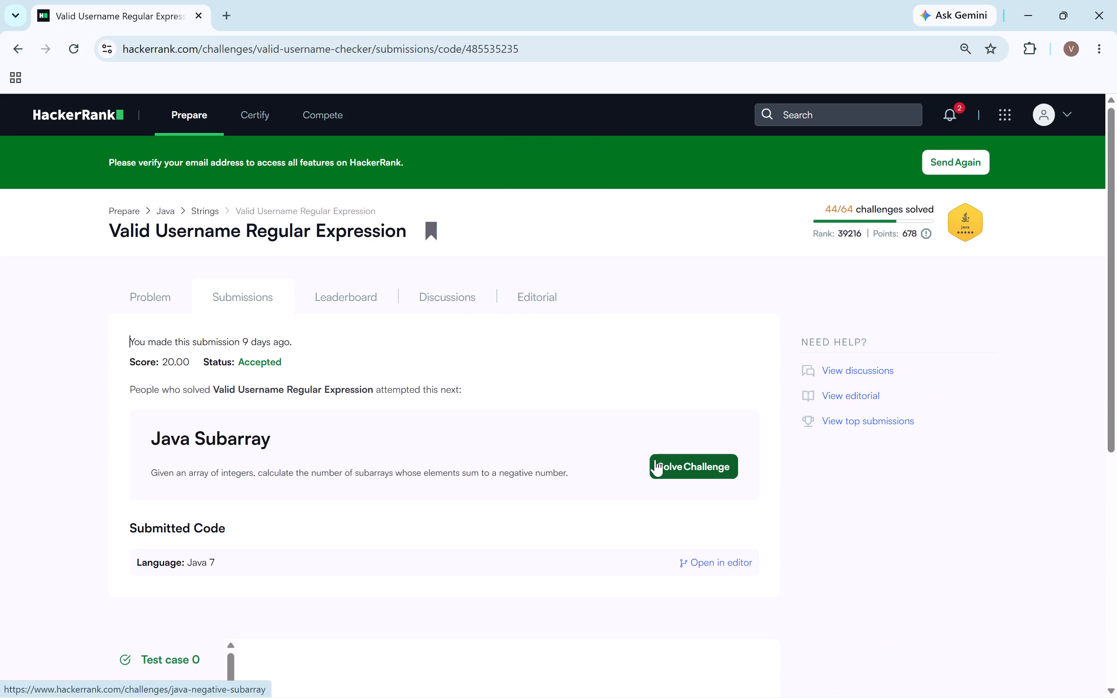
Capture a screenshot of the Valid Username Regular Expression submission's passed test cases together with the Submitted Code section.
{"action": "scroll", "coordinate": [516, 563], "scroll_direction": "down", "scroll_amount": 4}
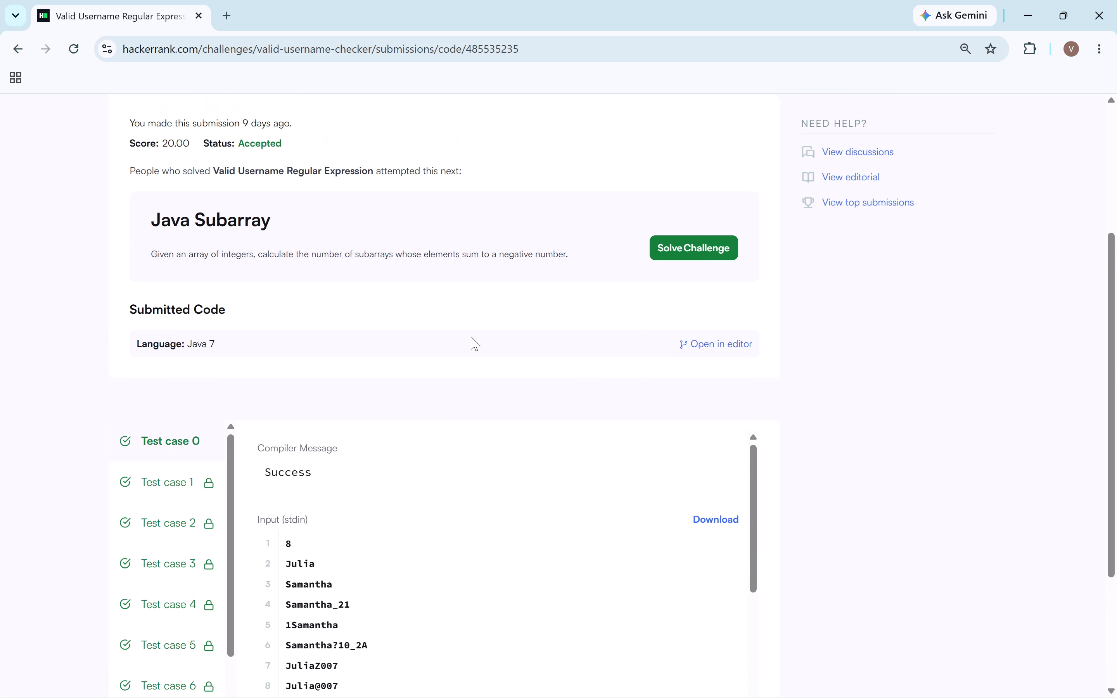
{"action": "key", "text": "shift+super+s"}
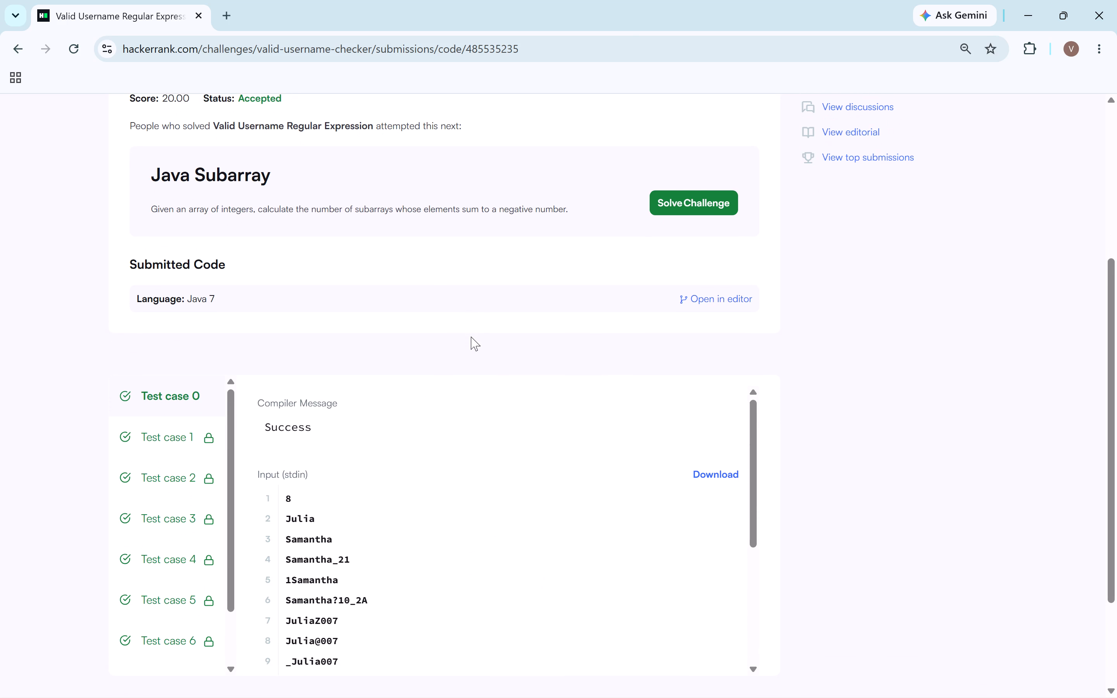
{"action": "left_click_drag", "start_coordinate": [86, 93], "coordinate": [415, 370]}
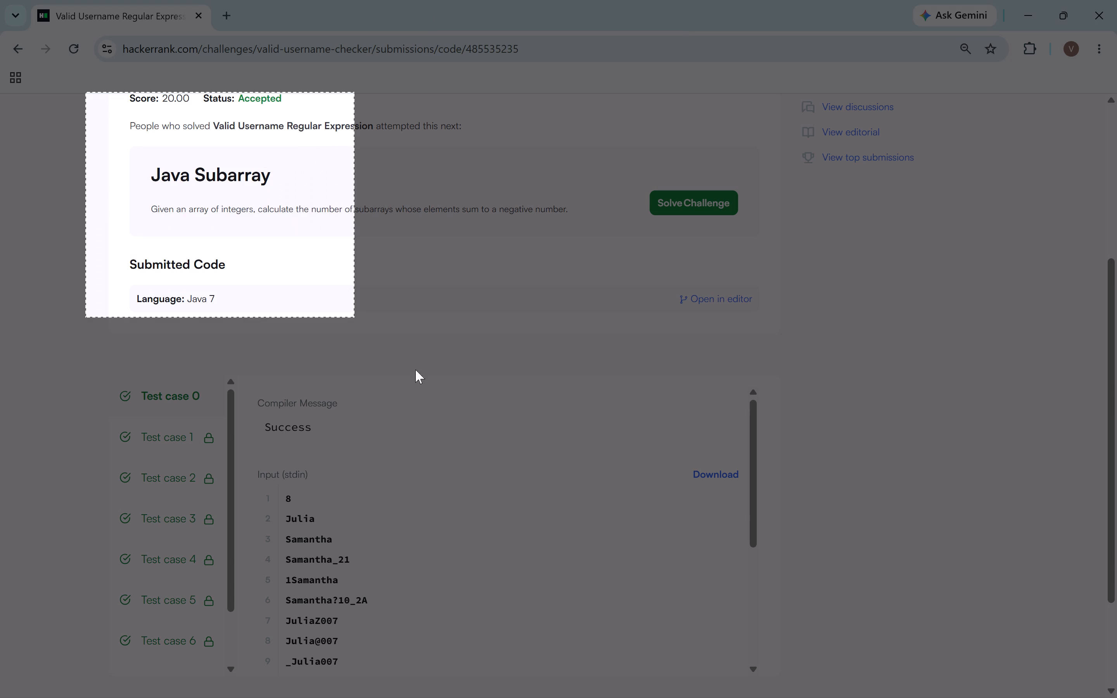
{"action": "left_click_drag", "start_coordinate": [415, 370], "coordinate": [1007, 686]}
{"action": "scroll", "coordinate": [528, 480], "scroll_direction": "right", "scroll_amount": 2}
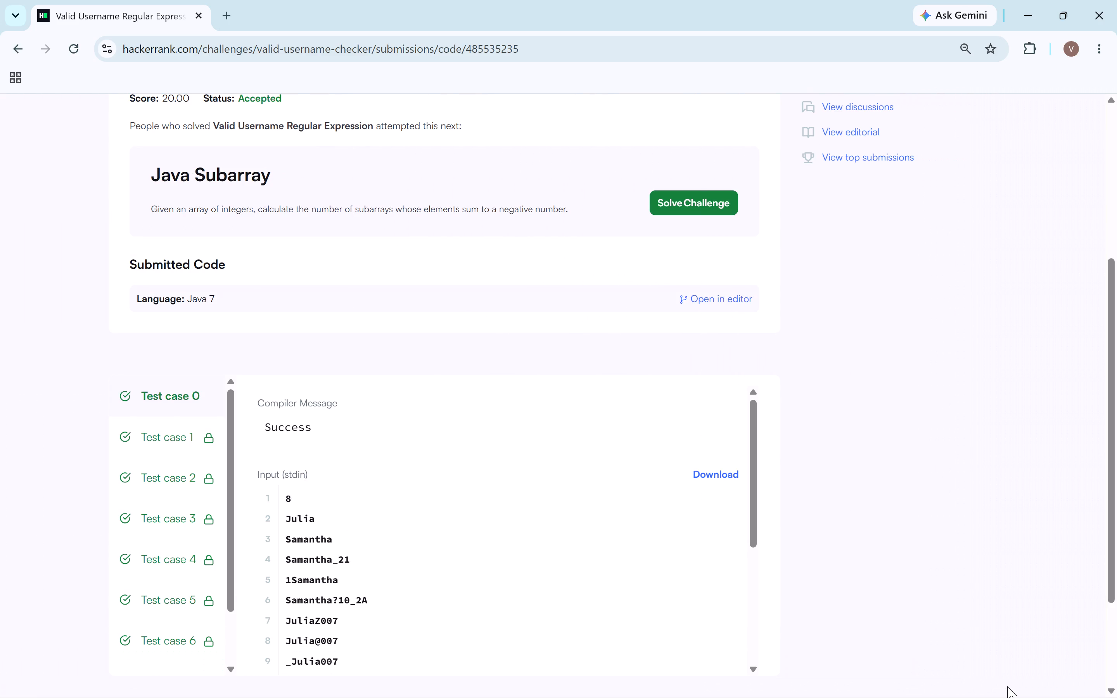
Switch to the Word document and replace question 47's output placeholder with the captured Valid Username Regular Expression test case screenshot.
{"action": "key", "text": "alt+Tab"}
{"action": "scroll", "coordinate": [584, 373], "scroll_direction": "down", "scroll_amount": 2}
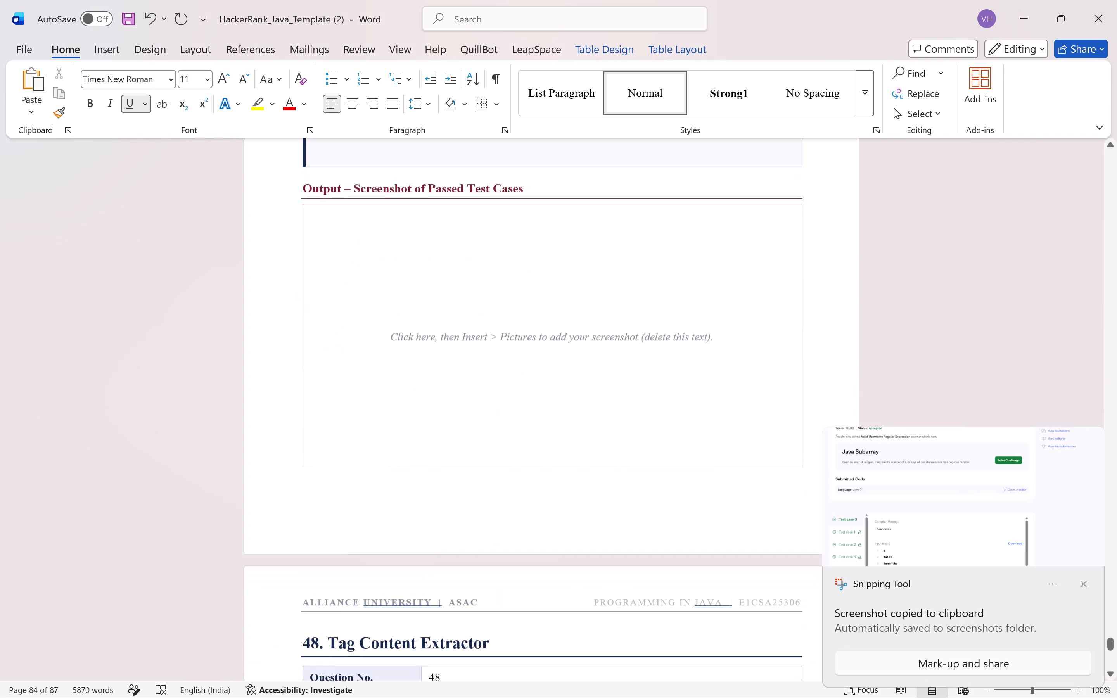
{"action": "left_click_drag", "start_coordinate": [712, 335], "coordinate": [471, 351]}
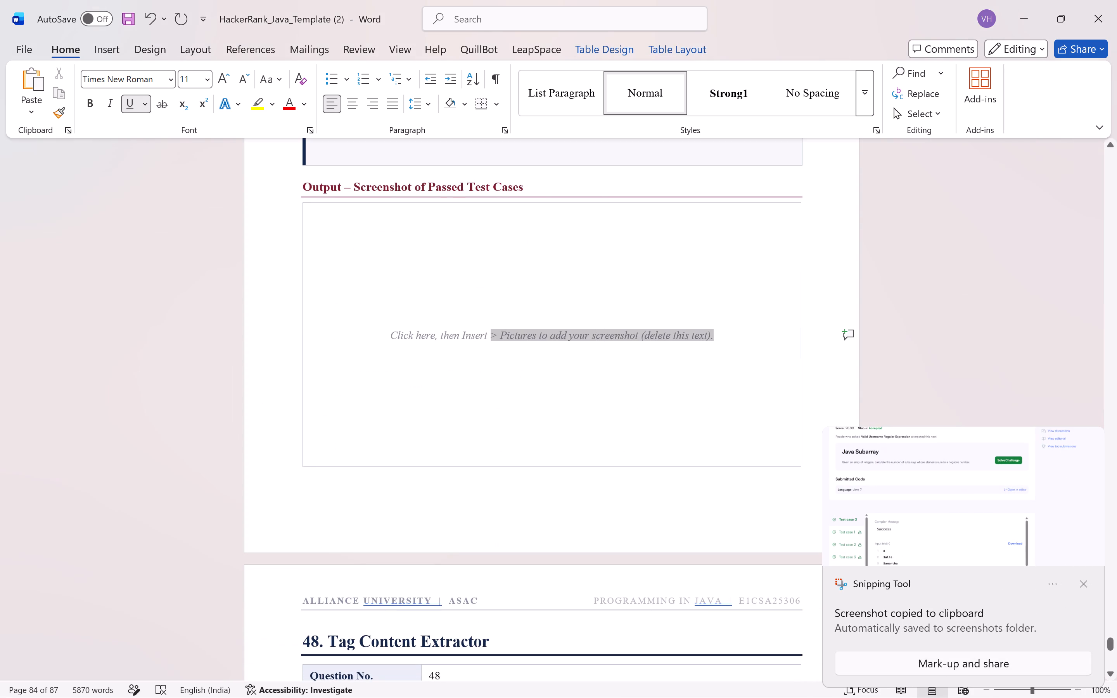
{"action": "left_click_drag", "start_coordinate": [471, 351], "coordinate": [397, 339]}
{"action": "key", "text": "ctrl+b"}
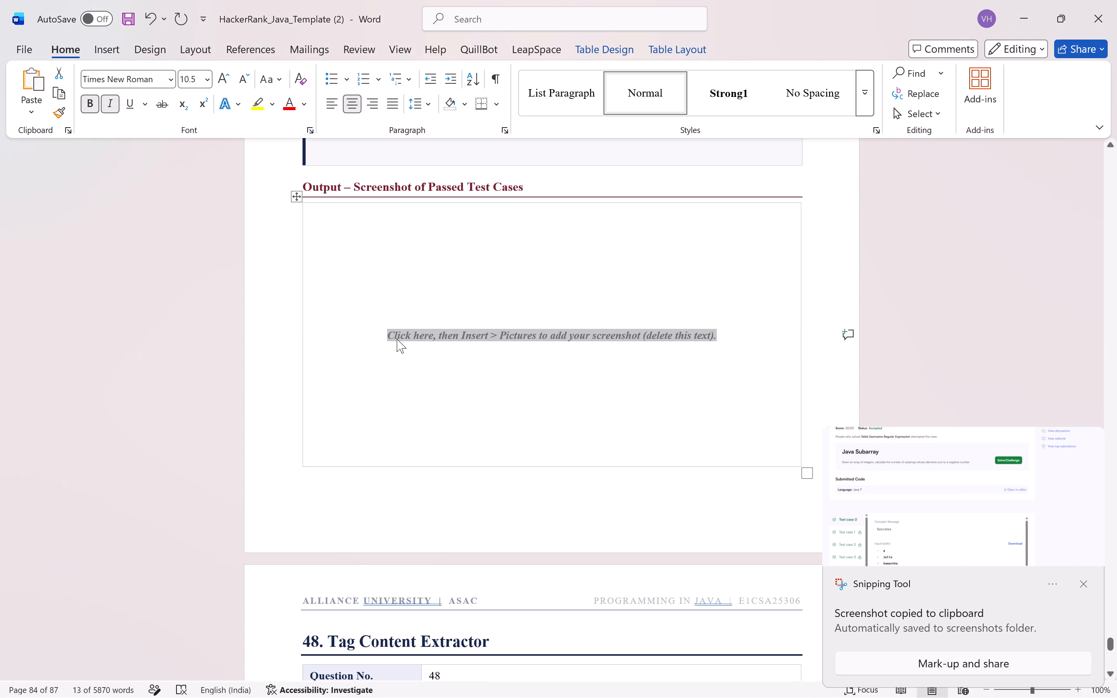
{"action": "key", "text": "ctrl+v"}
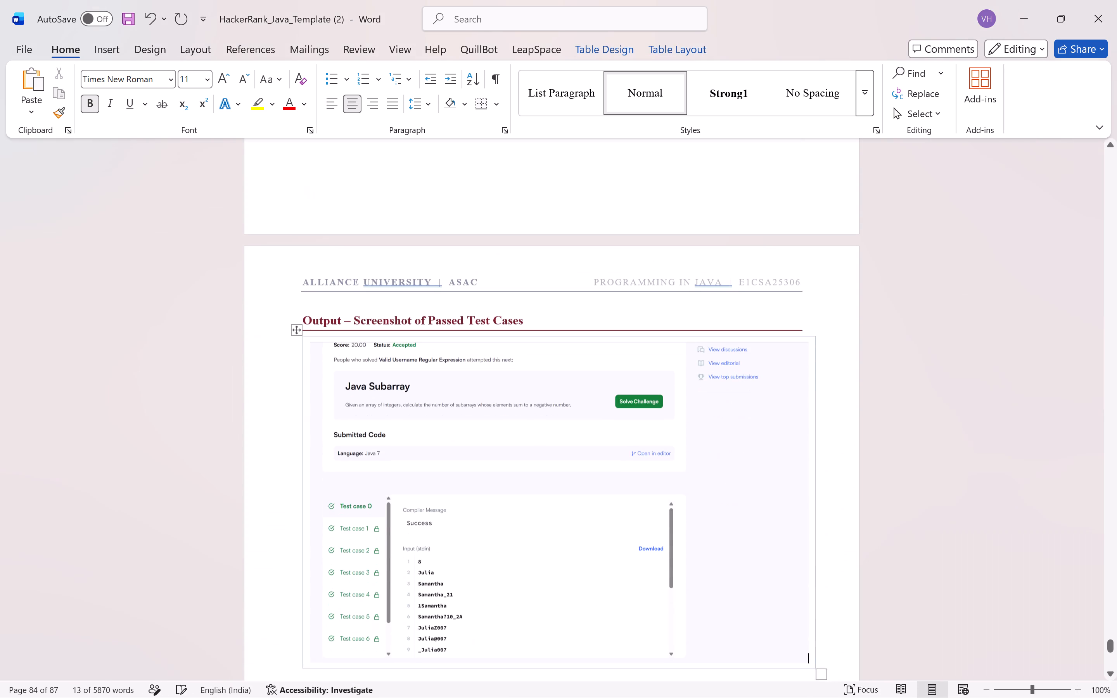
Back in the browser, open the Valid Username Regular Expression submission's code in the HackerRank editor.
{"action": "scroll", "coordinate": [412, 416], "scroll_direction": "up", "scroll_amount": 4}
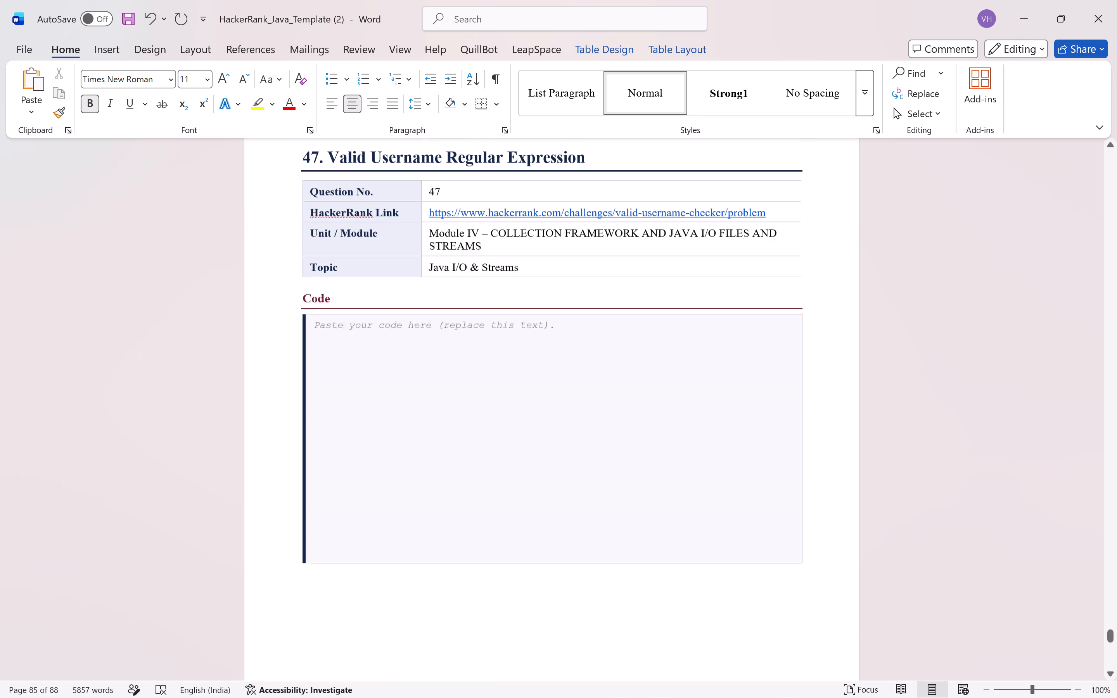
{"action": "scroll", "coordinate": [442, 410], "scroll_direction": "up", "scroll_amount": 1}
{"action": "key", "text": "alt+Tab"}
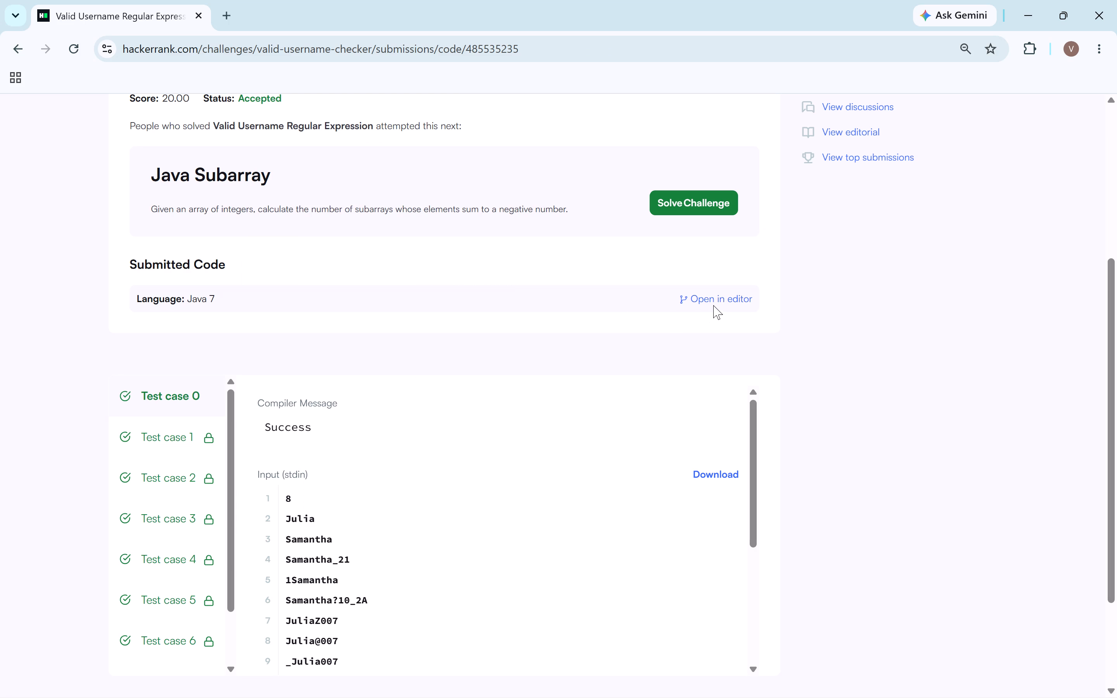
{"action": "left_click", "coordinate": [712, 299]}
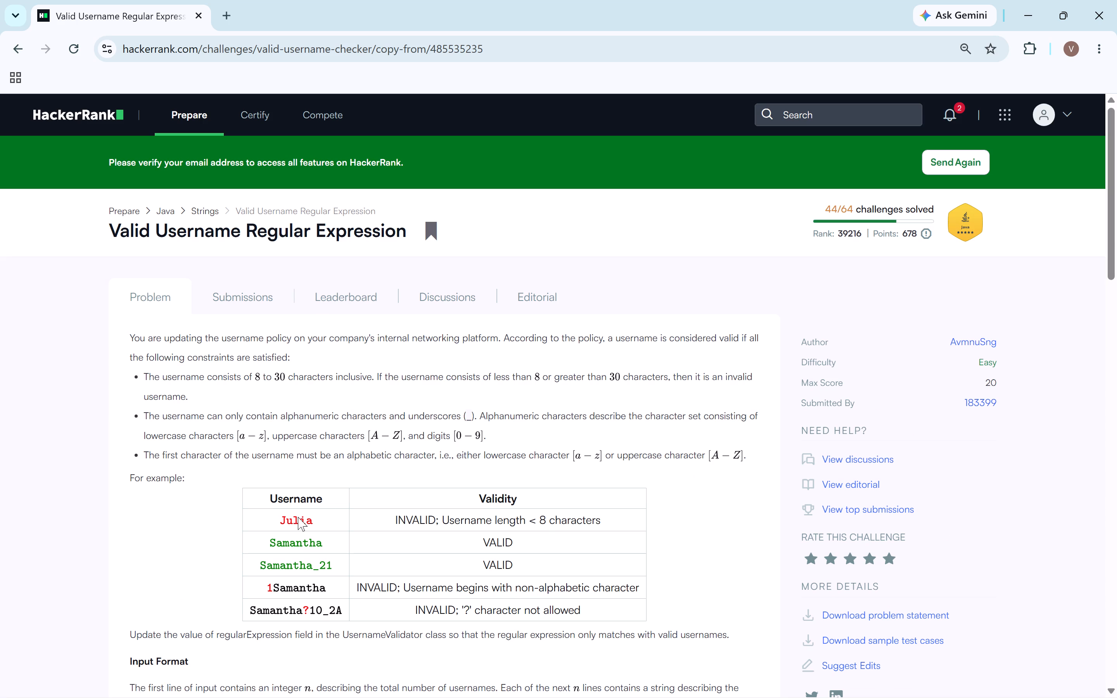
Expand the folded code at line 9 of the Valid Username Regular Expression solution.
{"action": "scroll", "coordinate": [298, 517], "scroll_direction": "down", "scroll_amount": 11}
{"action": "scroll", "coordinate": [269, 366], "scroll_direction": "up", "scroll_amount": 3}
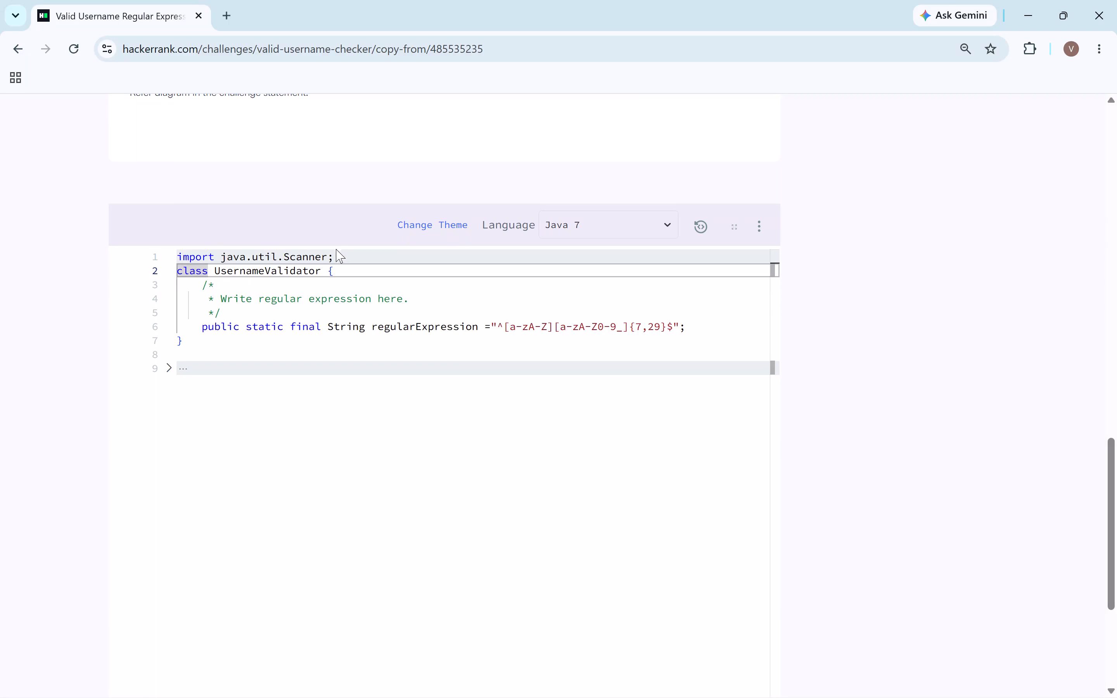
{"action": "left_click", "coordinate": [183, 368]}
{"action": "left_click", "coordinate": [185, 368]}
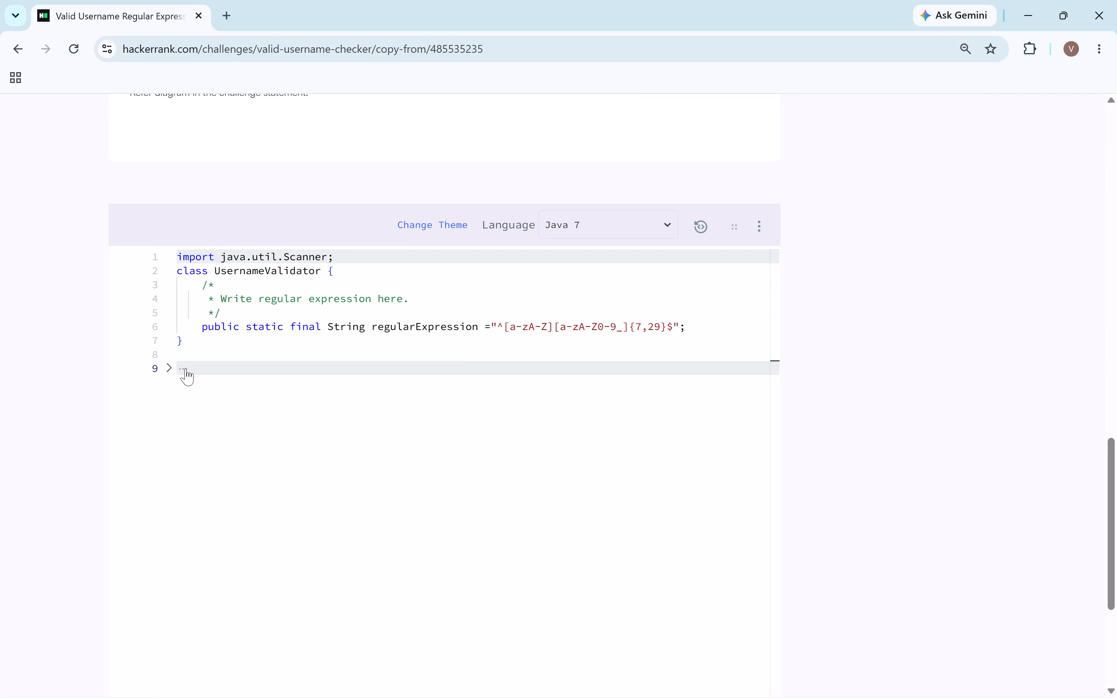
{"action": "left_click", "coordinate": [180, 366]}
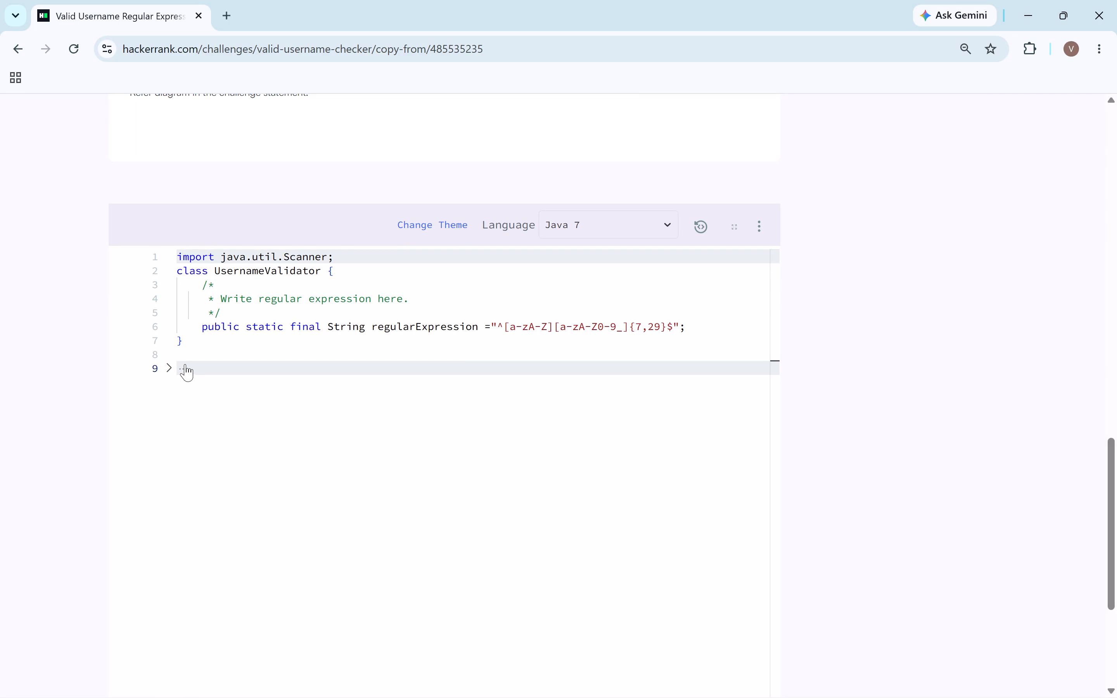
{"action": "left_click", "coordinate": [186, 370]}
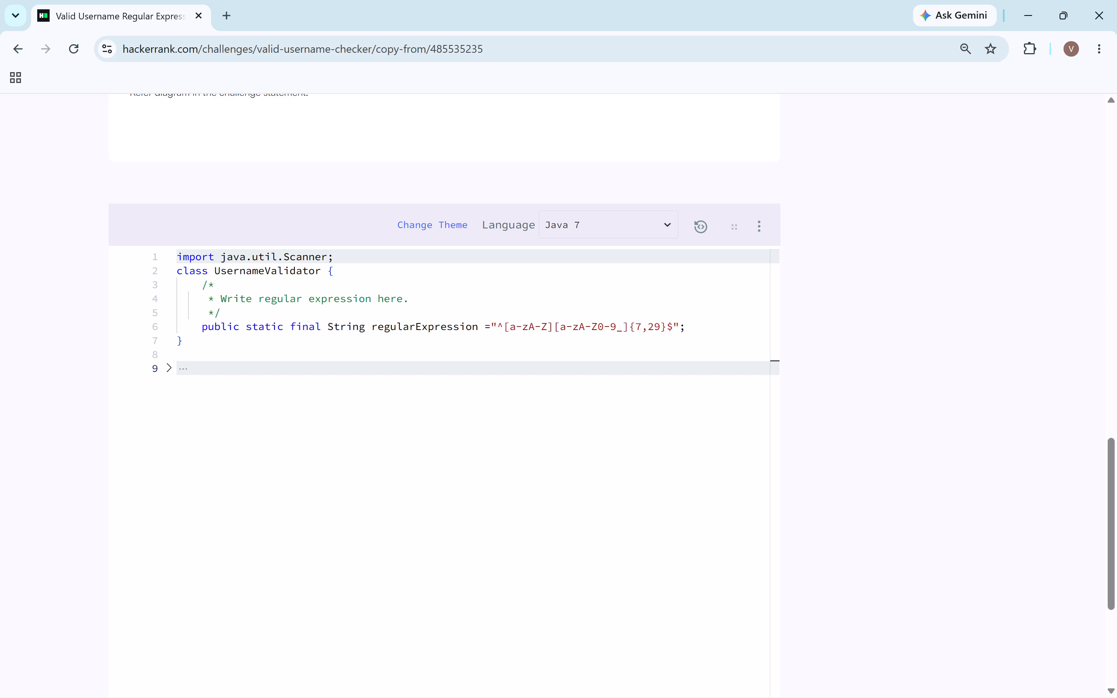
{"action": "left_click", "coordinate": [188, 363]}
{"action": "left_click", "coordinate": [178, 365]}
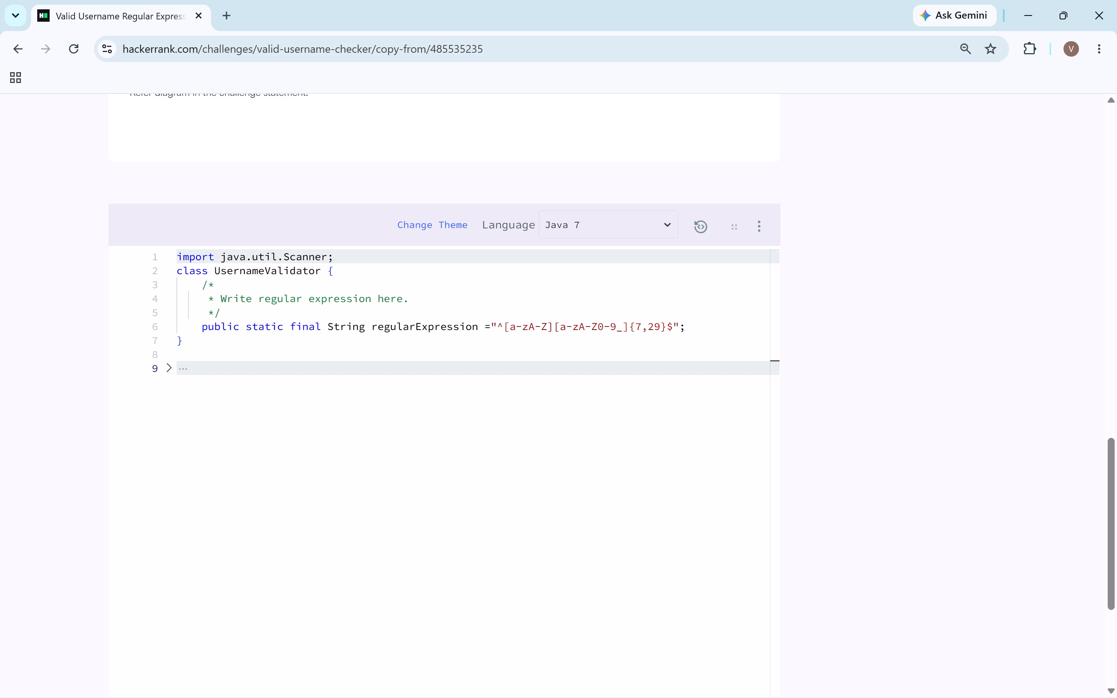
{"action": "left_click", "coordinate": [178, 365]}
{"action": "left_click", "coordinate": [193, 361]}
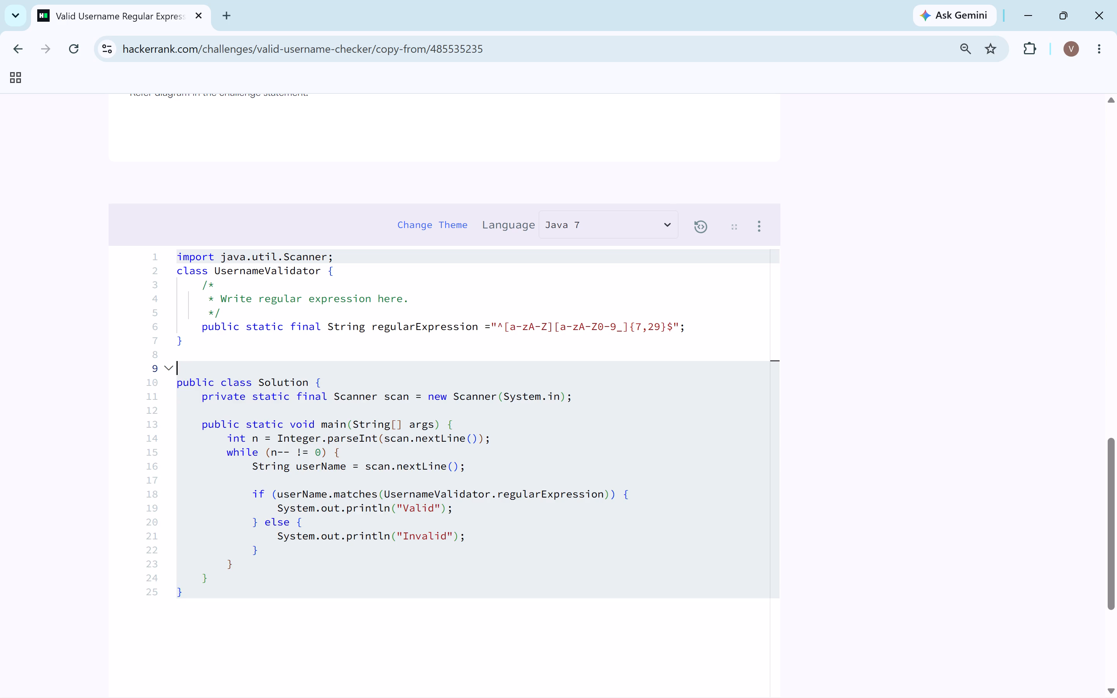
Copy the entire Valid Username Regular Expression code and replace question 47's Code placeholder in the Word document with it.
{"action": "key", "text": "ctrl+a"}
{"action": "key", "text": "ctrl+c"}
{"action": "key", "text": "alt+Tab"}
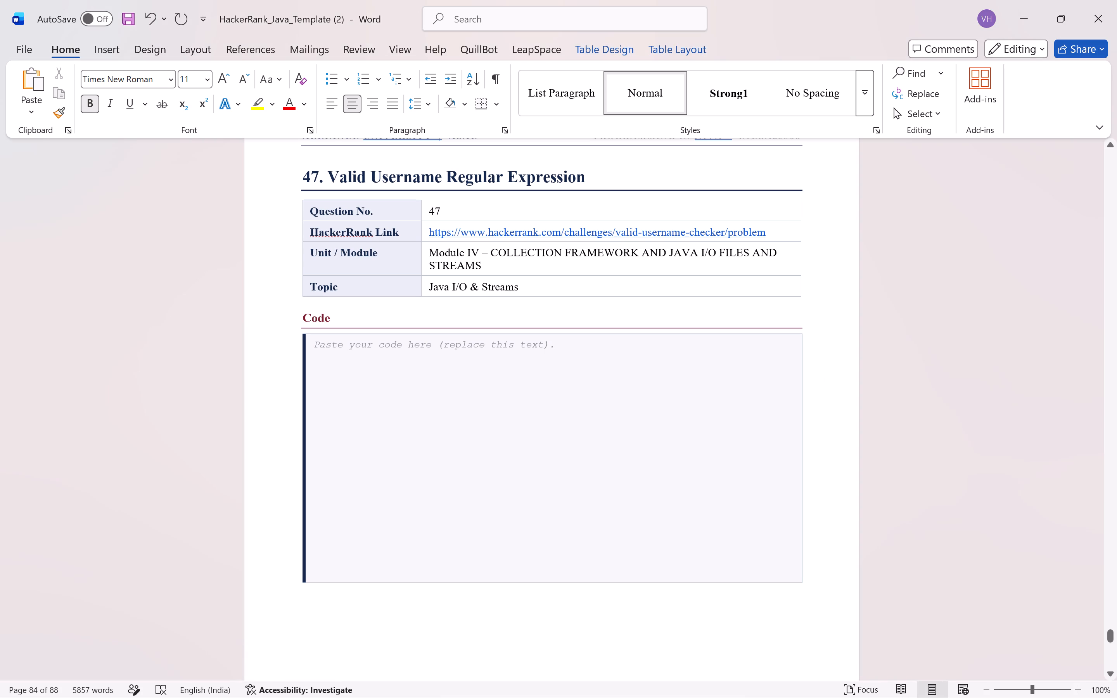
{"action": "left_click_drag", "start_coordinate": [557, 344], "coordinate": [327, 344]}
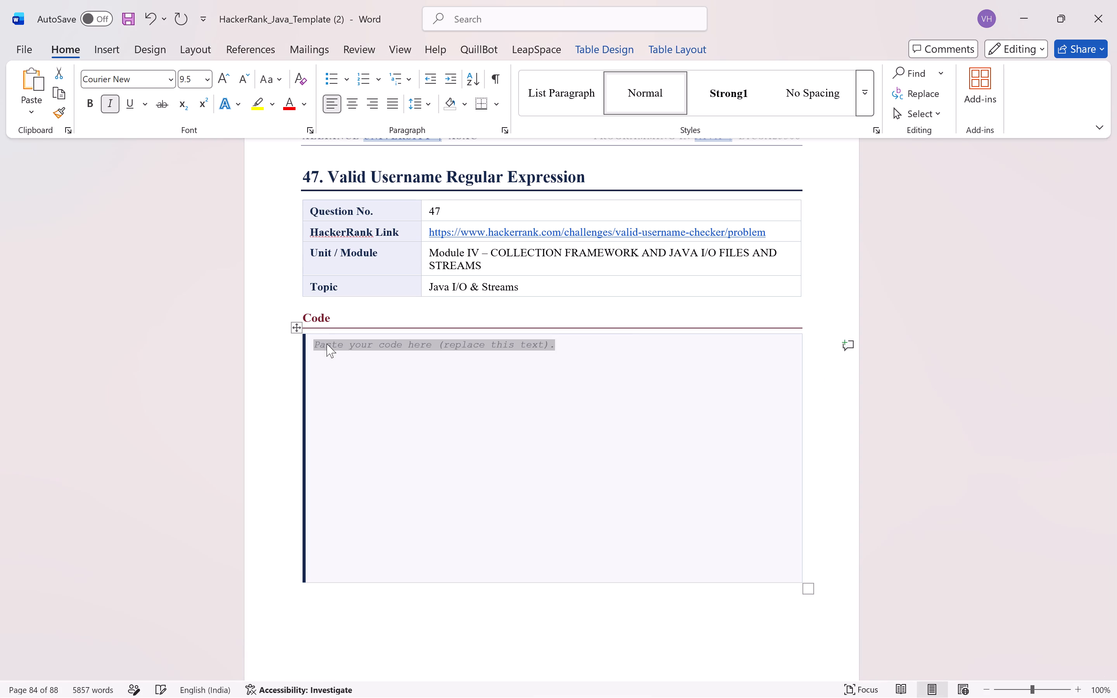
{"action": "key", "text": "ctrl+v"}
Open the results of the accepted Tag Content Extractor submission on HackerRank, starting from question 48's link in the document.
{"action": "scroll", "coordinate": [286, 480], "scroll_direction": "down", "scroll_amount": 3}
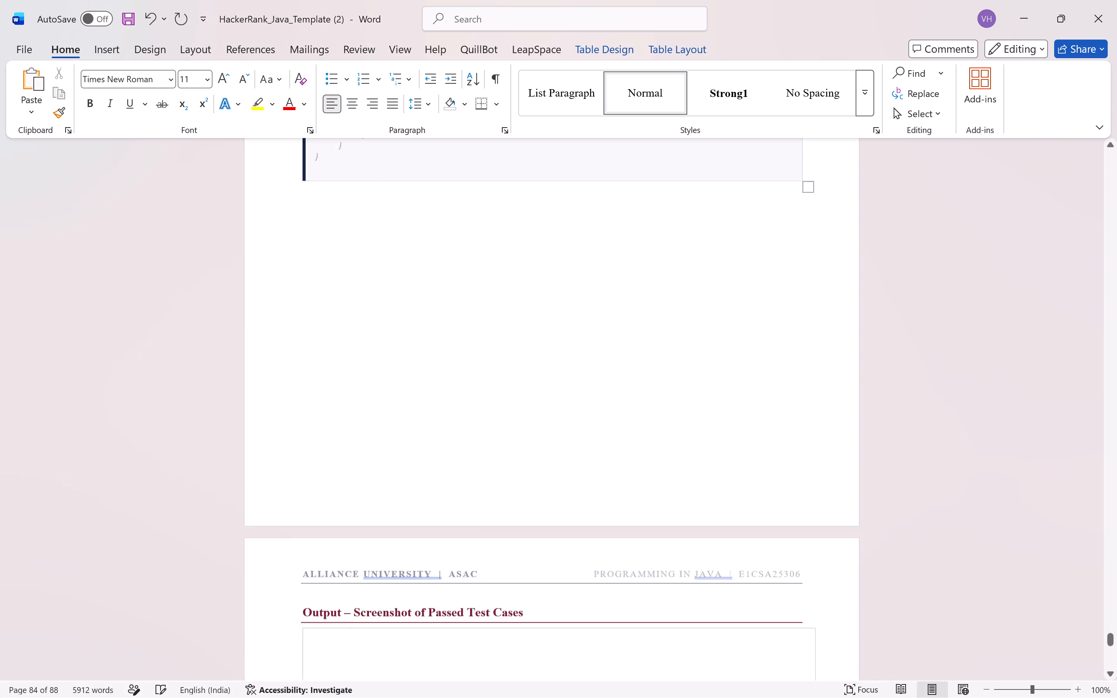
{"action": "scroll", "coordinate": [286, 480], "scroll_direction": "down", "scroll_amount": 4}
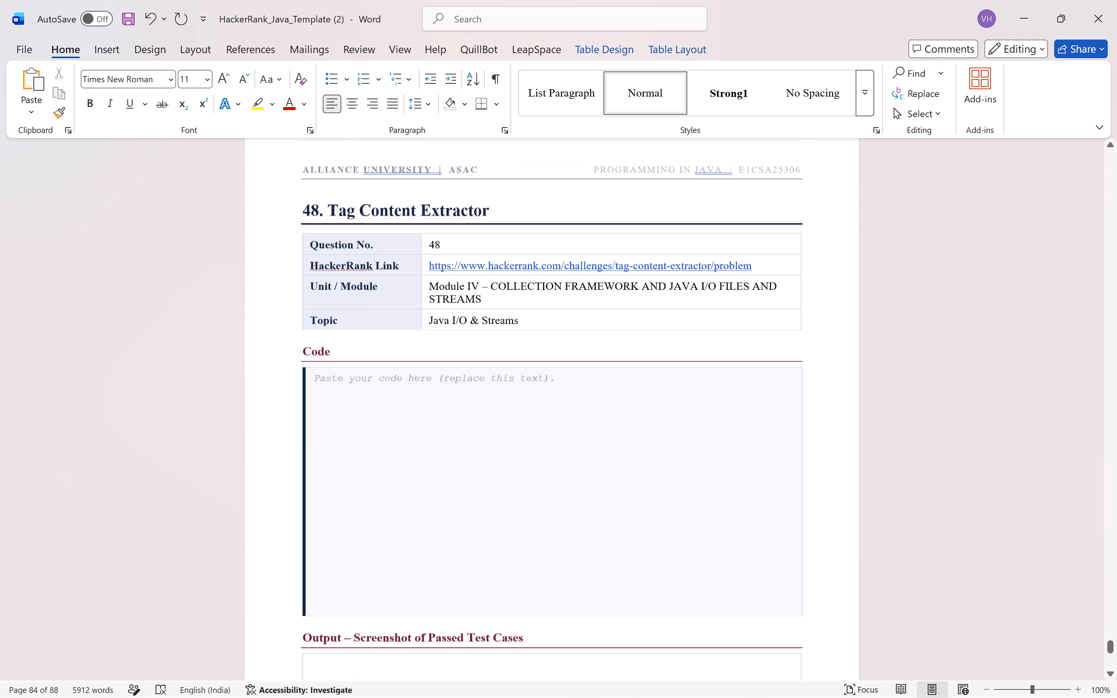
{"action": "scroll", "coordinate": [286, 480], "scroll_direction": "down", "scroll_amount": 1}
{"action": "left_click", "coordinate": [495, 316], "text": "ctrl"}
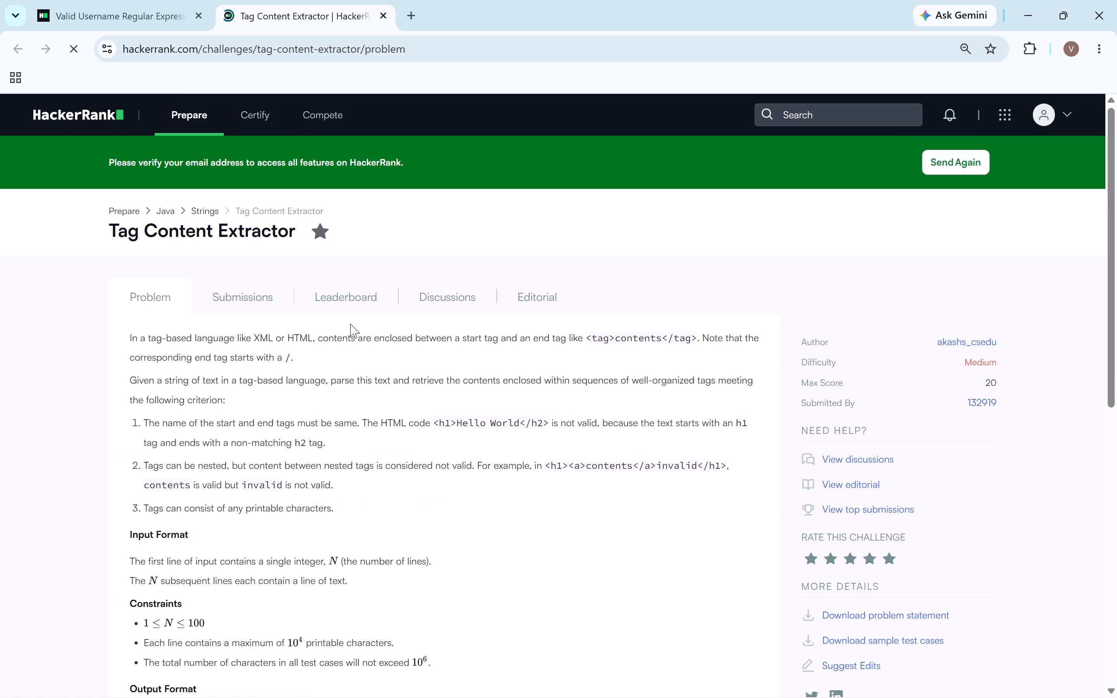
{"action": "left_click", "coordinate": [261, 292]}
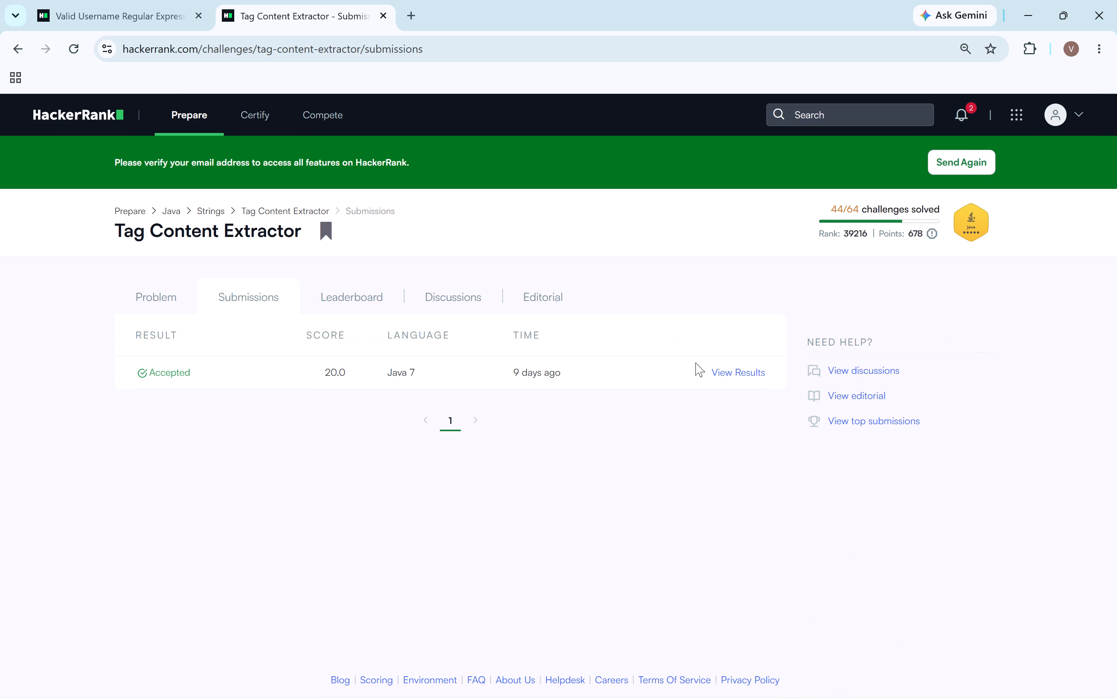
{"action": "left_click", "coordinate": [724, 371]}
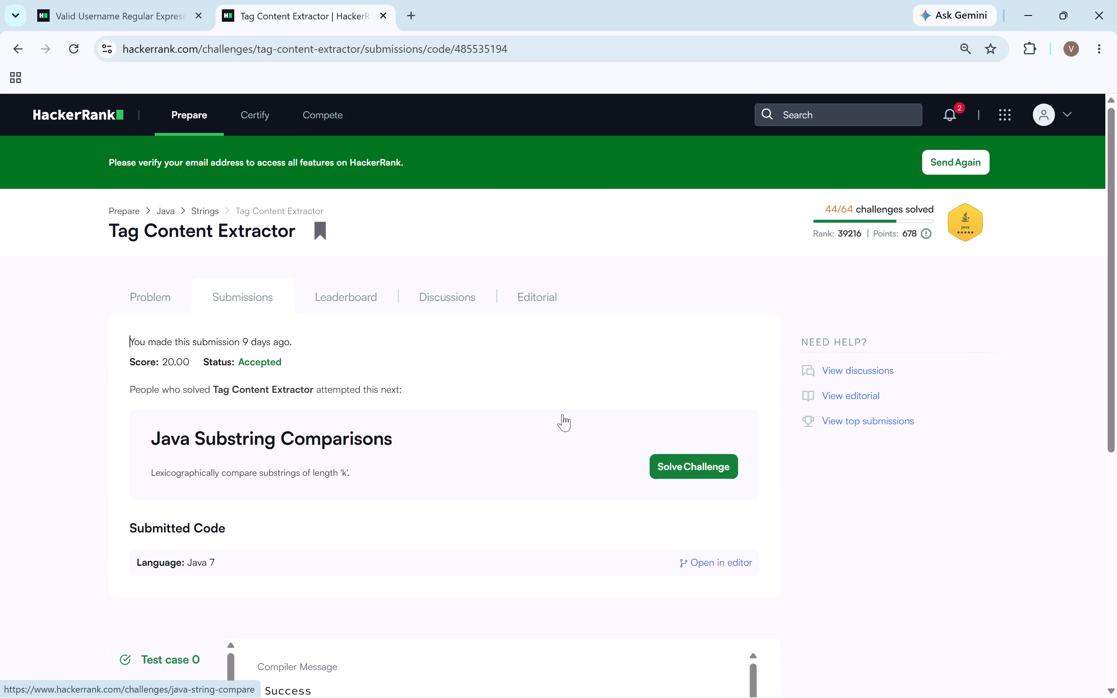
Capture a screenshot of the Tag Content Extractor submission's passed test cases together with the Submitted Code section.
{"action": "scroll", "coordinate": [562, 414], "scroll_direction": "down", "scroll_amount": 4}
{"action": "scroll", "coordinate": [562, 414], "scroll_direction": "up", "scroll_amount": 1}
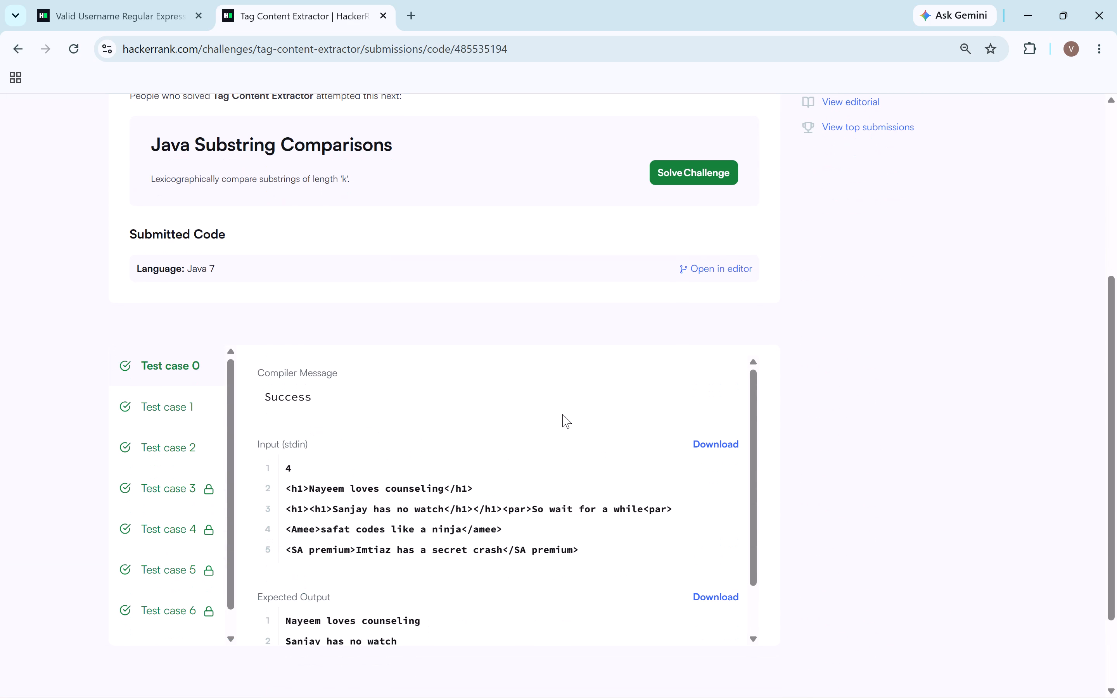
{"action": "key", "text": "shift+super+s"}
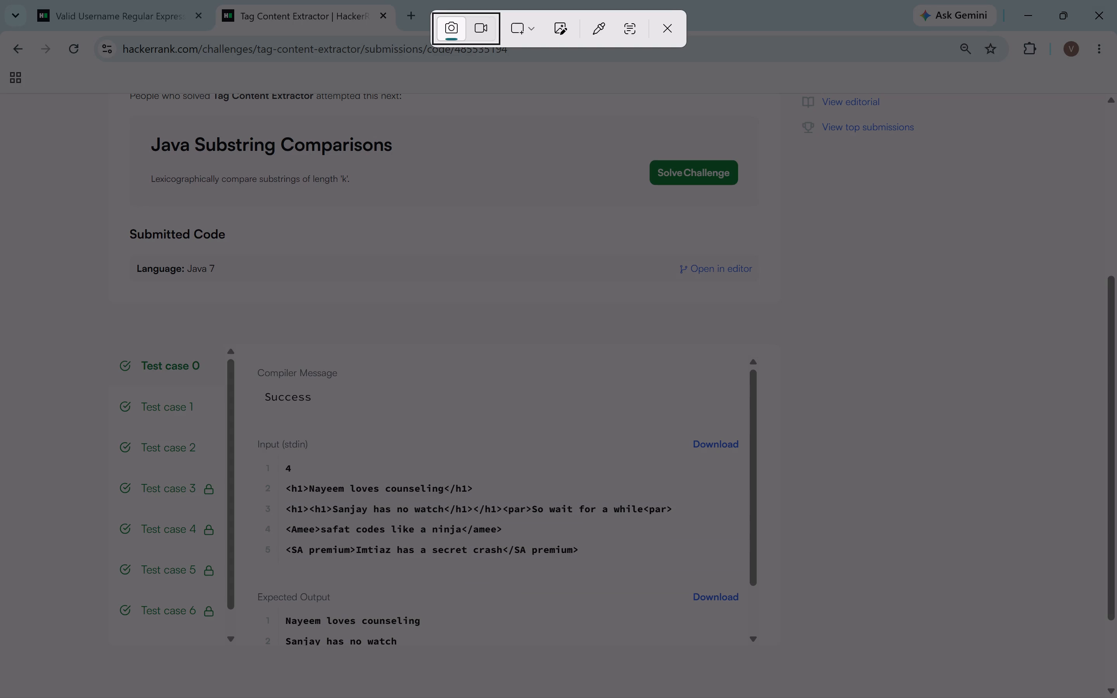
{"action": "left_click_drag", "start_coordinate": [21, 107], "coordinate": [964, 693]}
{"action": "scroll", "coordinate": [483, 371], "scroll_direction": "right", "scroll_amount": 3}
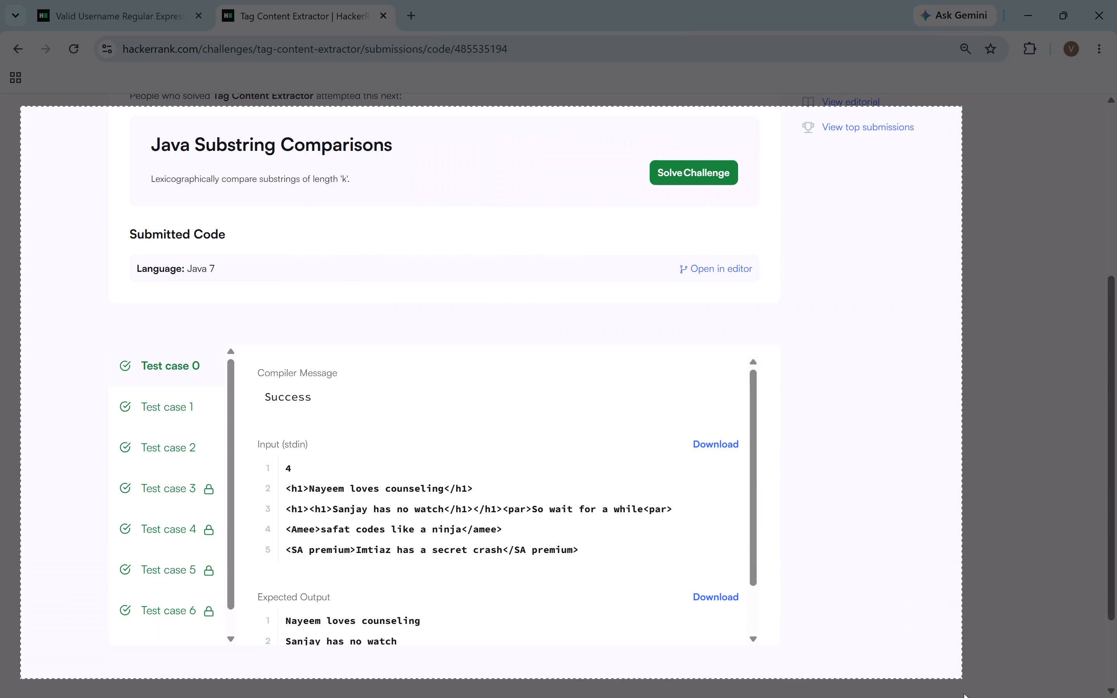
{"action": "left_click_drag", "start_coordinate": [964, 693], "coordinate": [958, 696]}
Replace question 48's output placeholder in the Word document with the captured Tag Content Extractor test case screenshot.
{"action": "key", "text": "alt+Tab"}
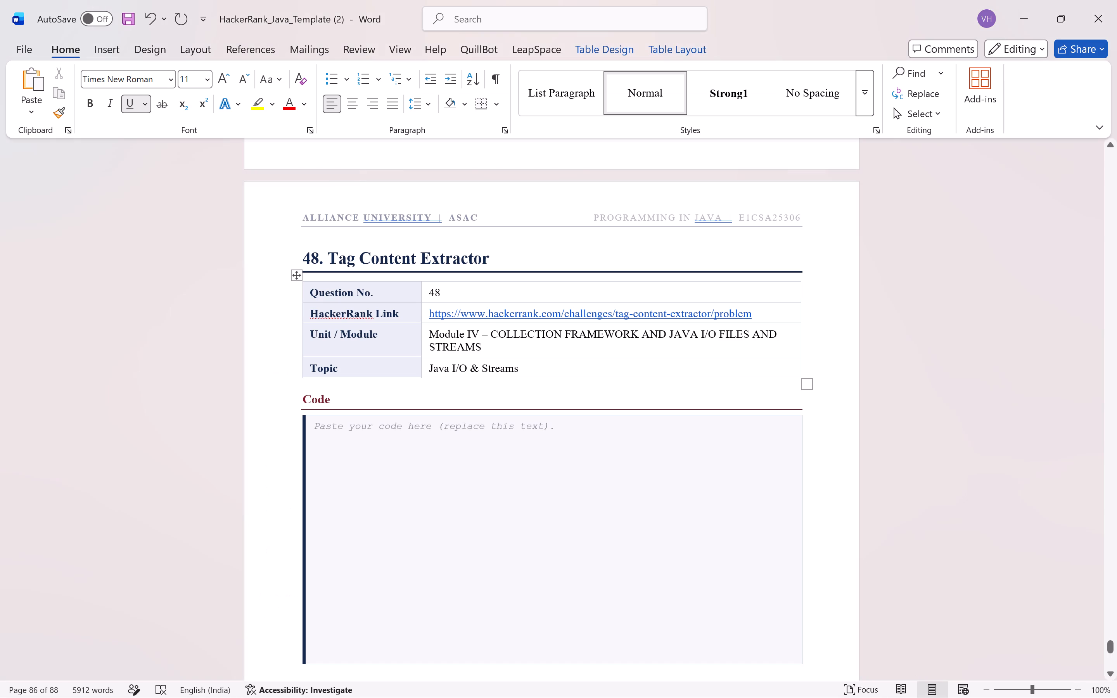
{"action": "scroll", "coordinate": [664, 530], "scroll_direction": "down", "scroll_amount": 4}
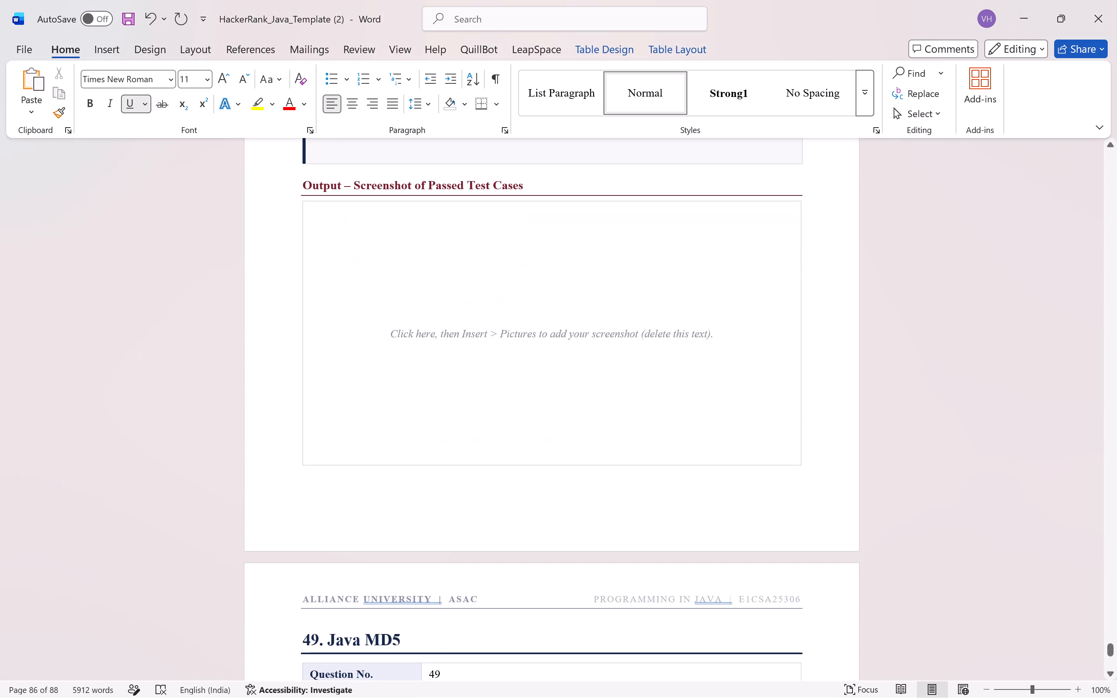
{"action": "left_click_drag", "start_coordinate": [714, 333], "coordinate": [391, 339]}
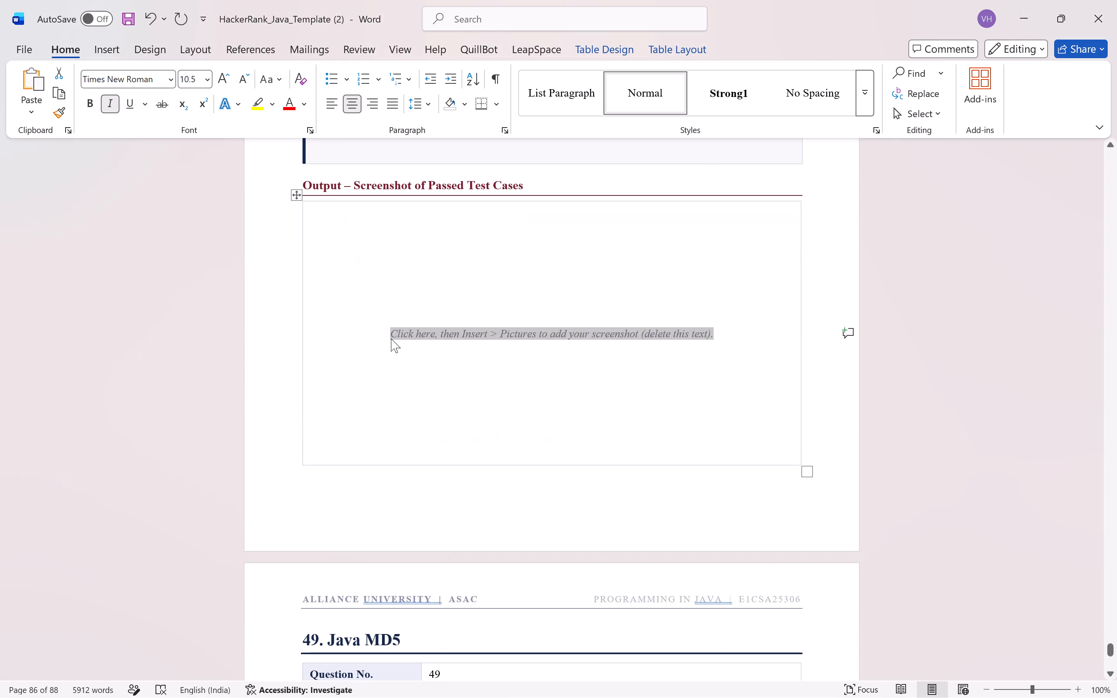
{"action": "key", "text": "ctrl+v"}
Back in the browser, open the Tag Content Extractor submission's code in the HackerRank editor.
{"action": "scroll", "coordinate": [476, 347], "scroll_direction": "up", "scroll_amount": 5}
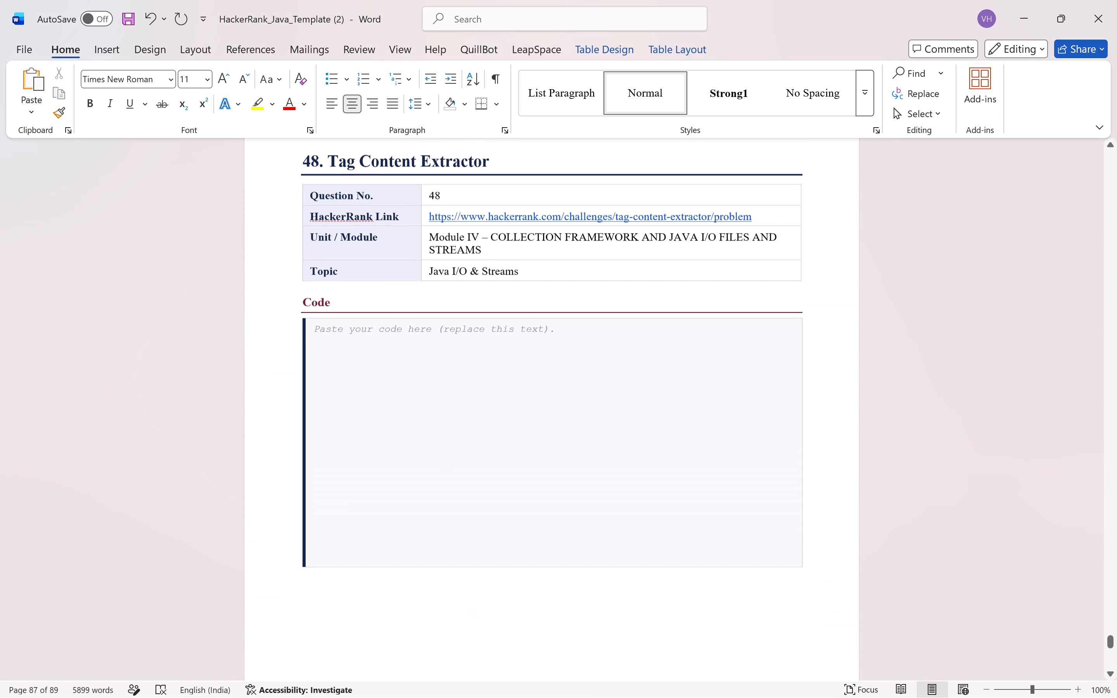
{"action": "key", "text": "alt+Tab"}
{"action": "scroll", "coordinate": [429, 330], "scroll_direction": "up", "scroll_amount": 5}
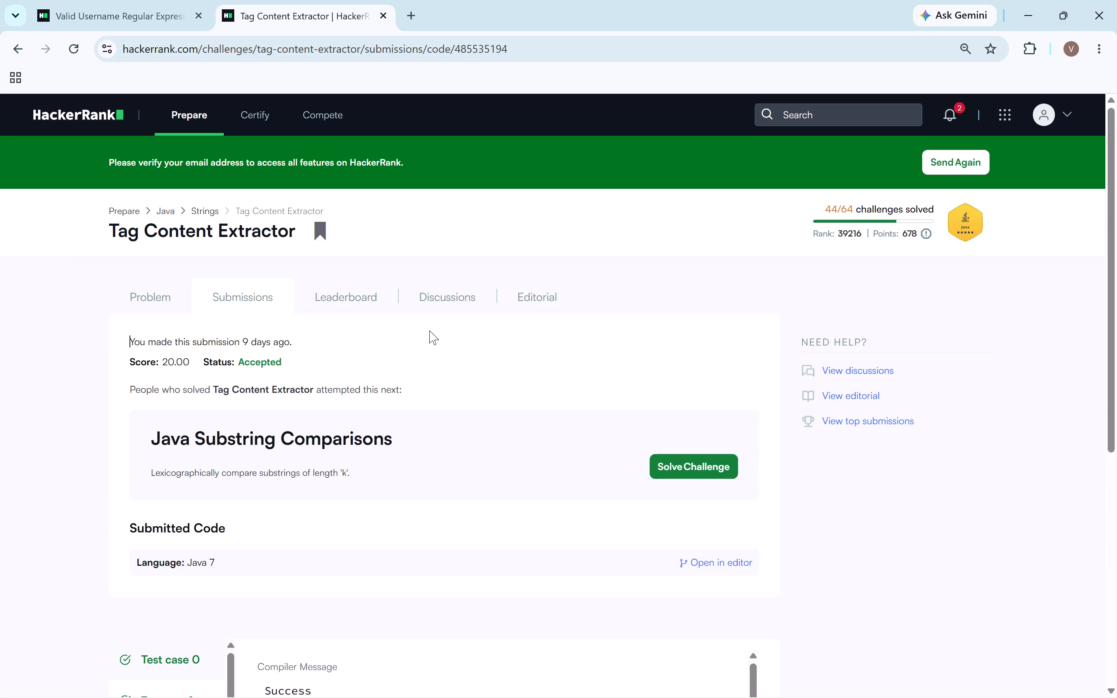
{"action": "left_click", "coordinate": [704, 556]}
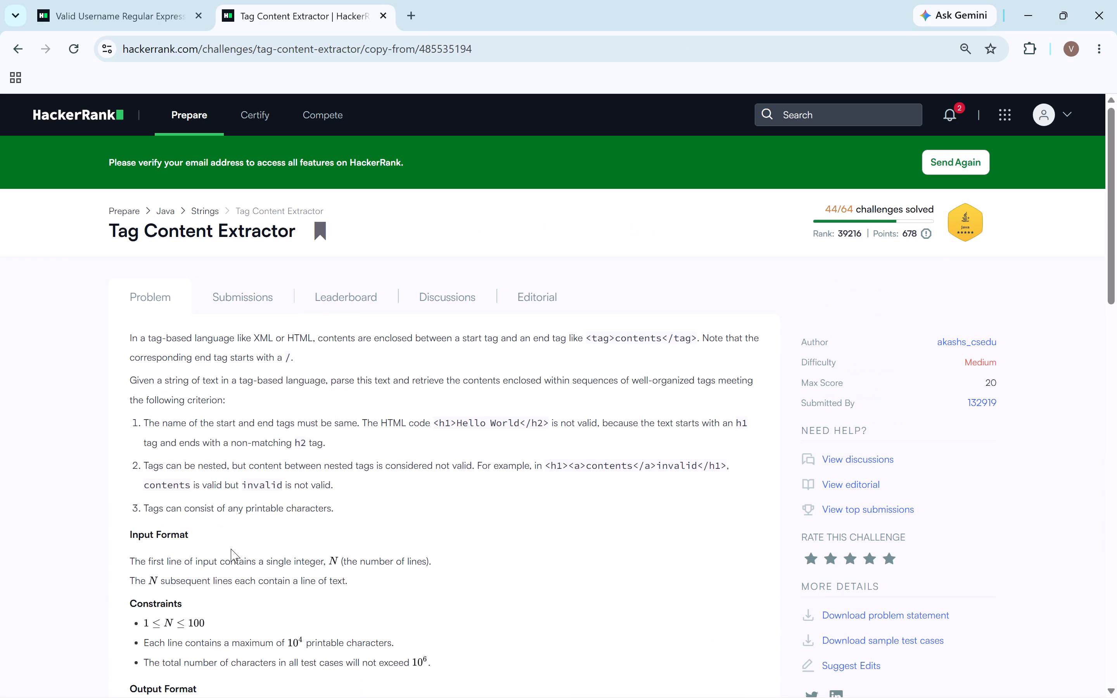
Copy the entire Tag Content Extractor code and replace question 48's Code placeholder in the Word document with it.
{"action": "scroll", "coordinate": [231, 549], "scroll_direction": "down", "scroll_amount": 10}
{"action": "left_click", "coordinate": [322, 319]}
{"action": "key", "text": "ctrl+a"}
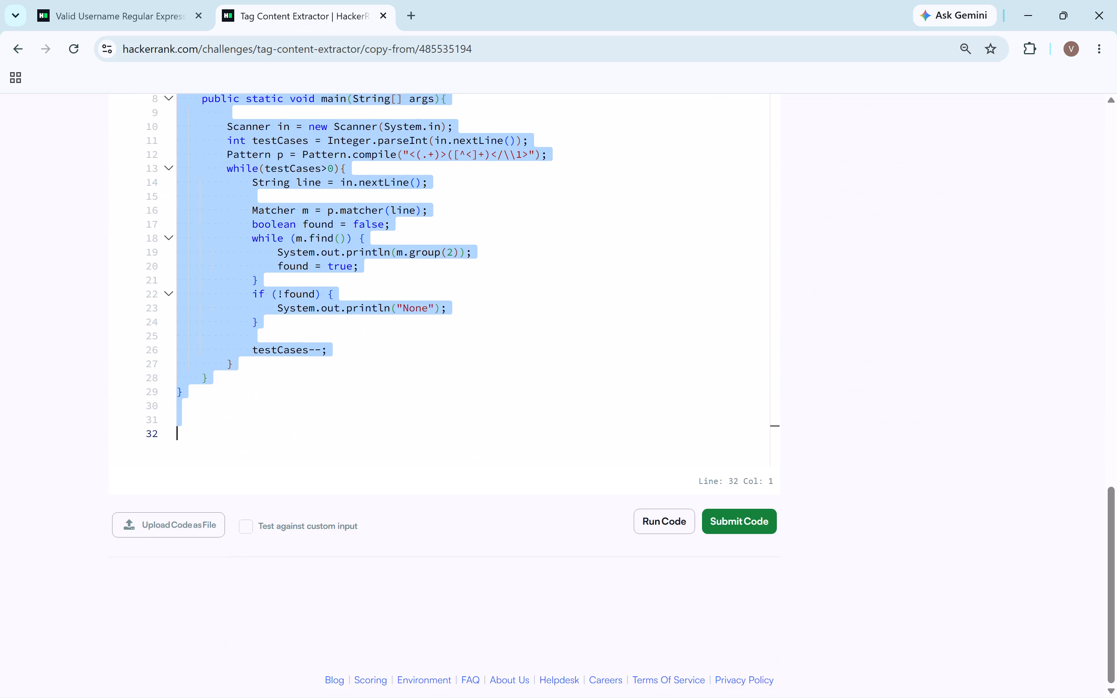
{"action": "key", "text": "ctrl+c"}
{"action": "key", "text": "alt+Tab"}
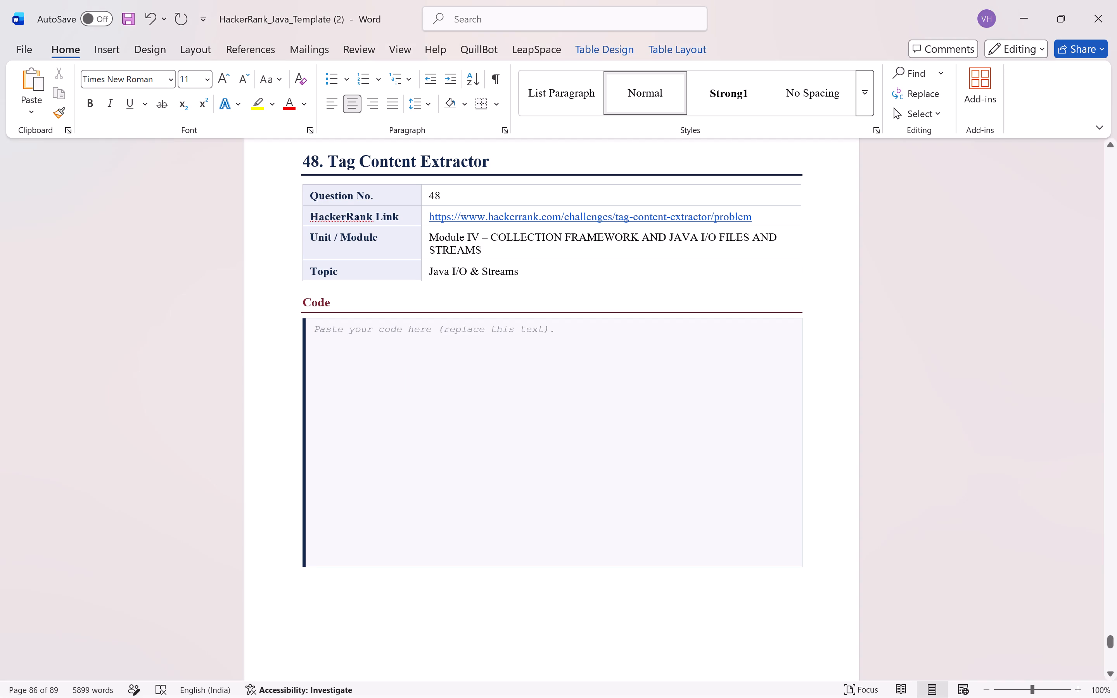
{"action": "left_click_drag", "start_coordinate": [554, 331], "coordinate": [295, 347]}
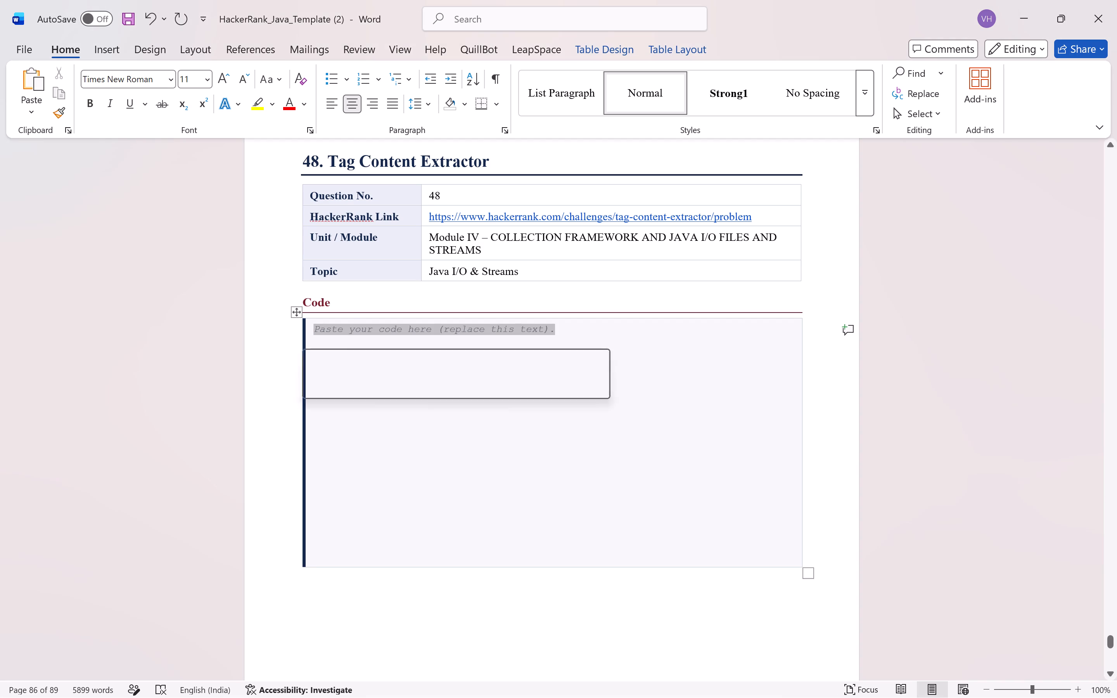
{"action": "key", "text": "ctrl+v"}
Open question 49's HackerRank link from the document, close the old challenge tabs, and view the accepted Java MD5 submission's results.
{"action": "scroll", "coordinate": [427, 474], "scroll_direction": "down", "scroll_amount": 6}
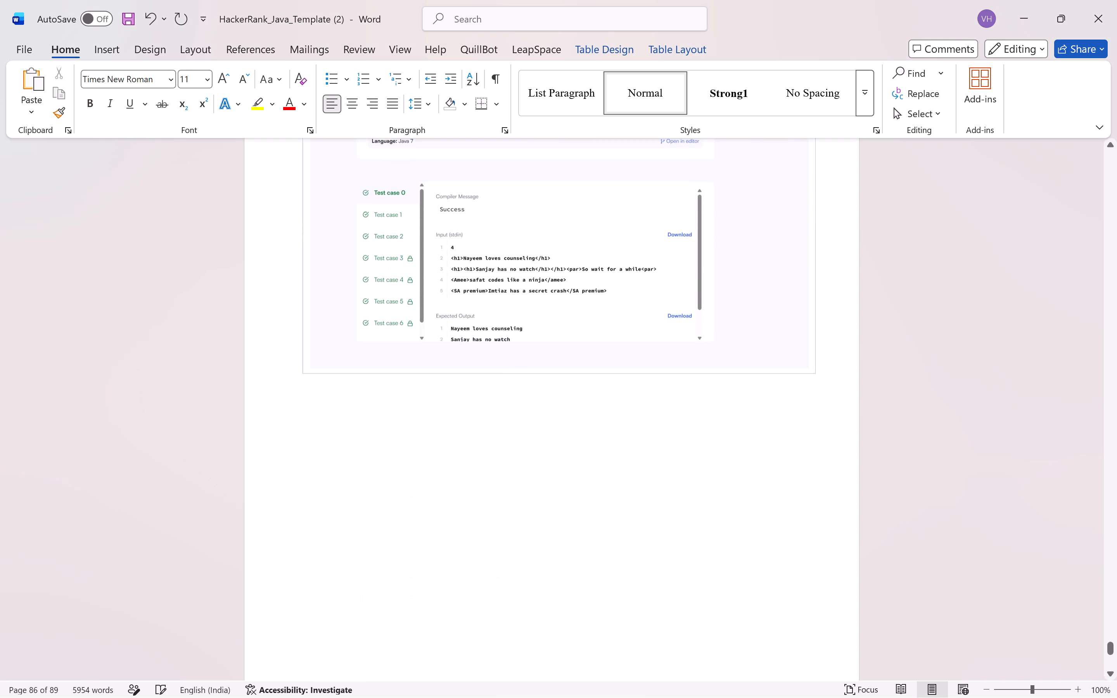
{"action": "scroll", "coordinate": [427, 474], "scroll_direction": "down", "scroll_amount": 3}
{"action": "scroll", "coordinate": [427, 474], "scroll_direction": "up", "scroll_amount": 1}
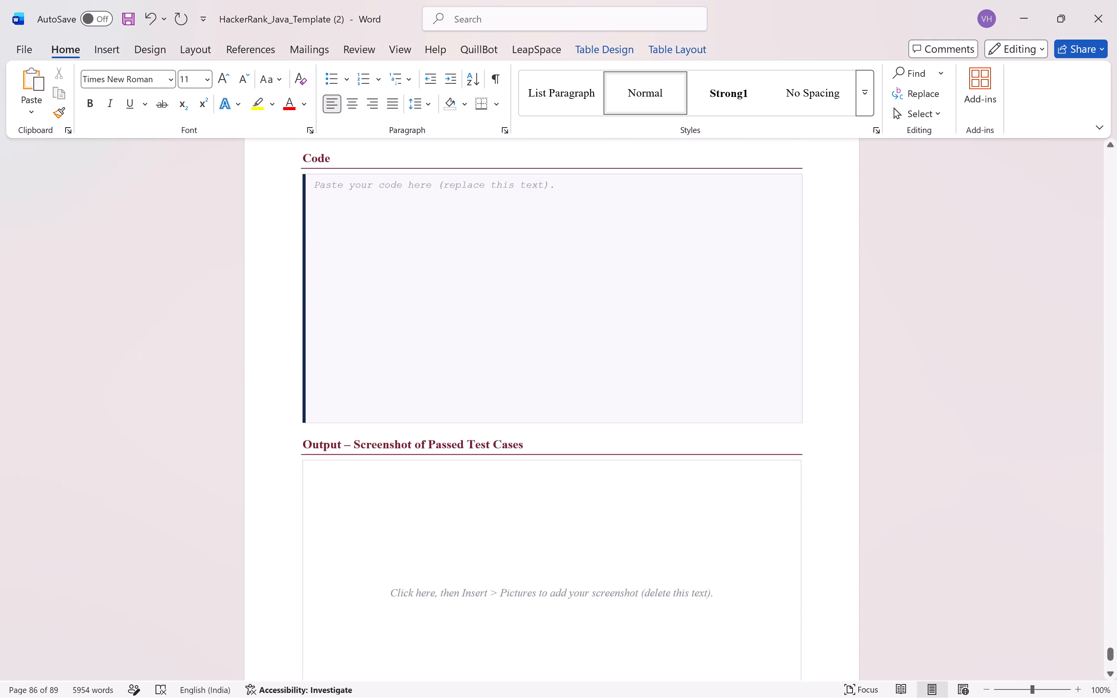
{"action": "scroll", "coordinate": [427, 474], "scroll_direction": "up", "scroll_amount": 1}
{"action": "scroll", "coordinate": [427, 474], "scroll_direction": "down", "scroll_amount": 1}
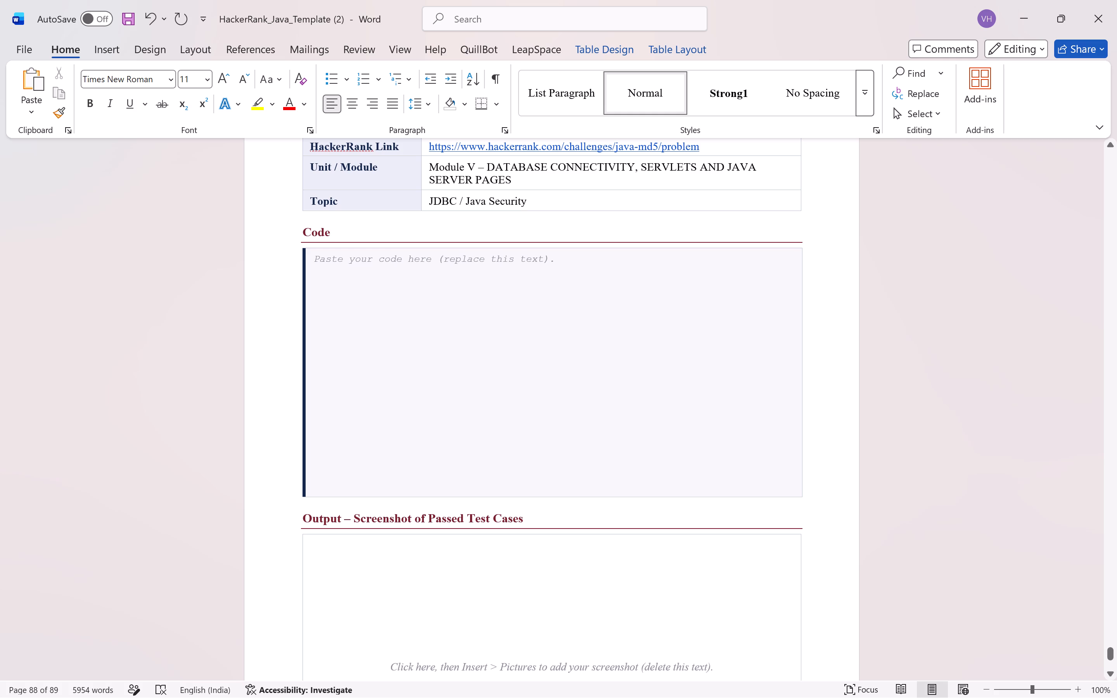
{"action": "left_click", "coordinate": [508, 150], "text": "ctrl"}
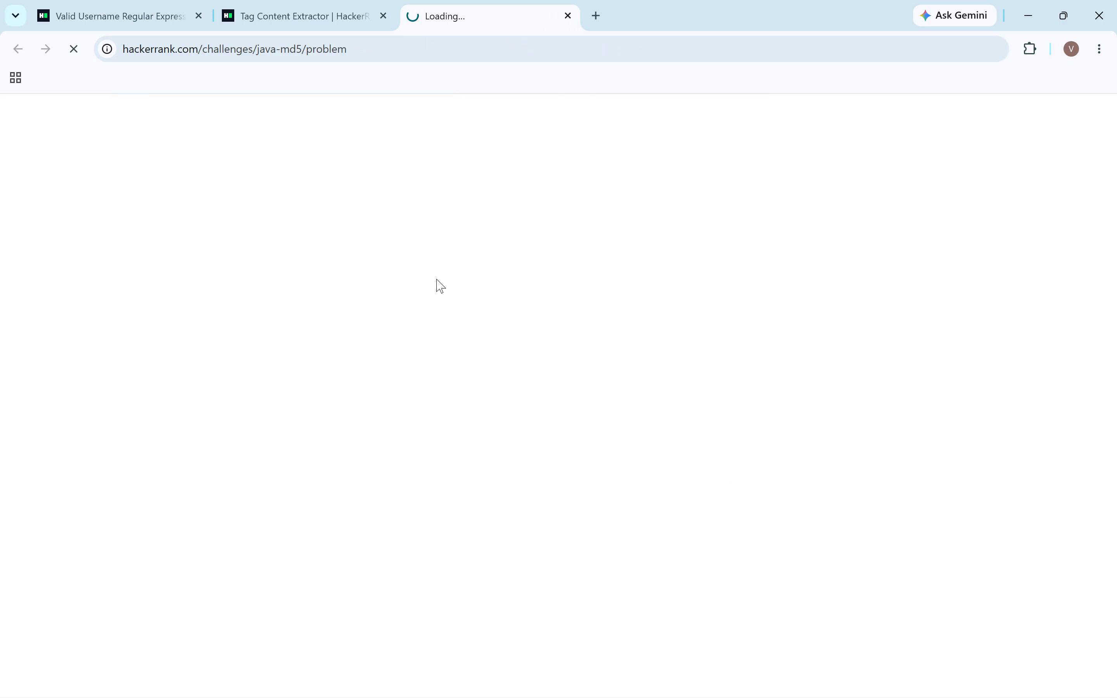
{"action": "left_click", "coordinate": [384, 20]}
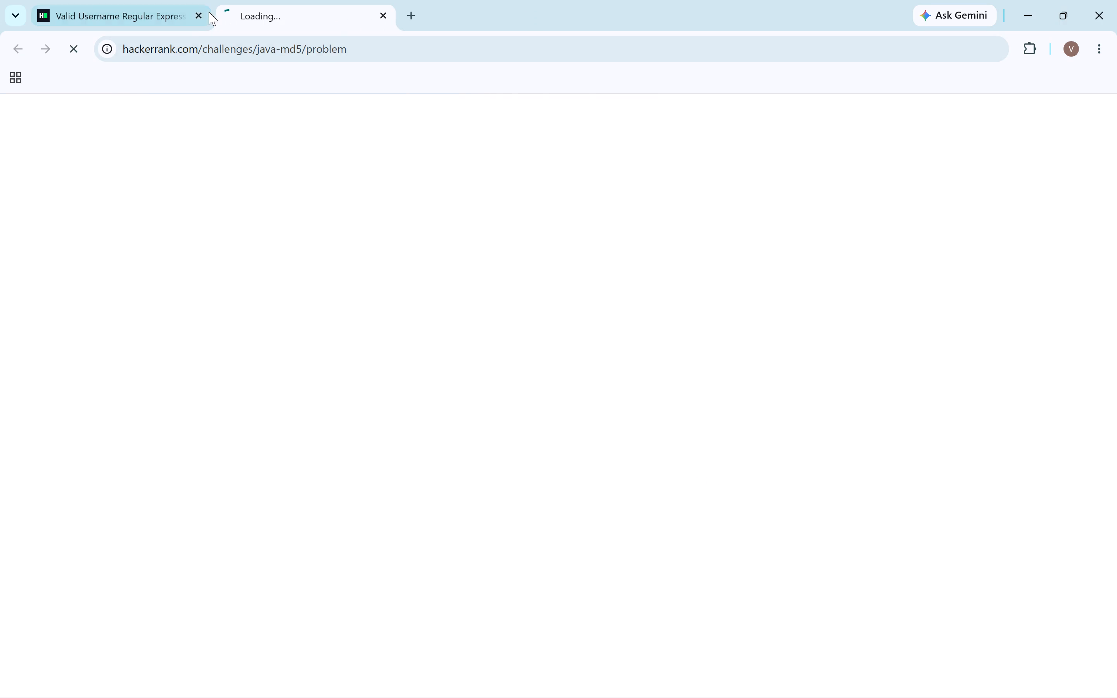
{"action": "left_click", "coordinate": [197, 16]}
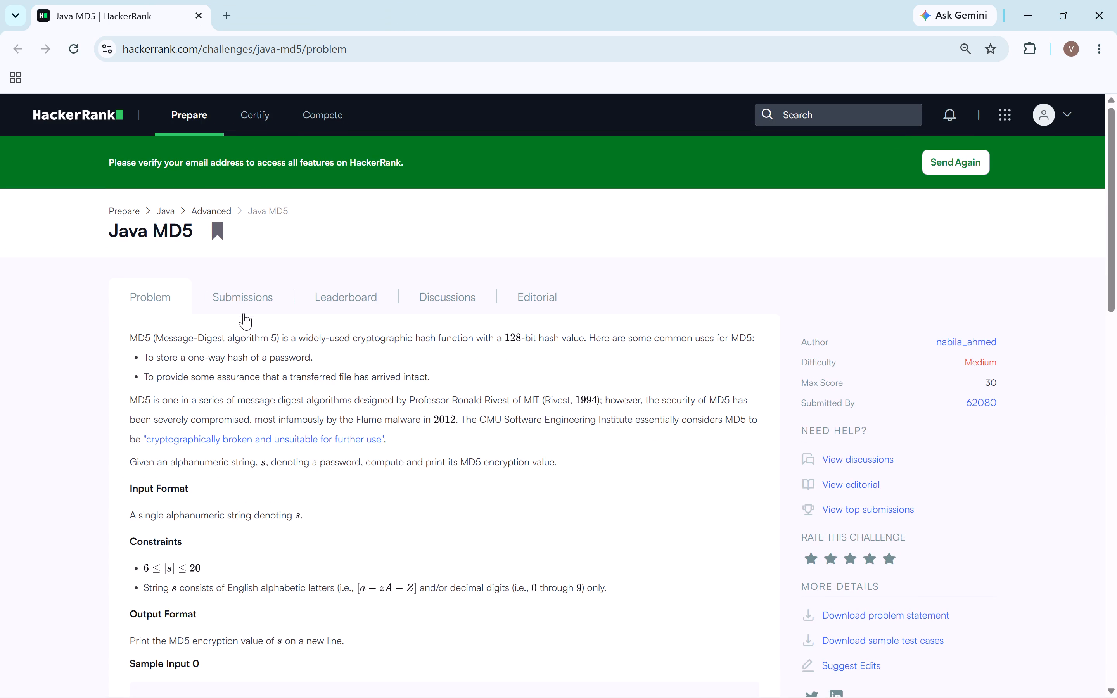
{"action": "left_click", "coordinate": [242, 305]}
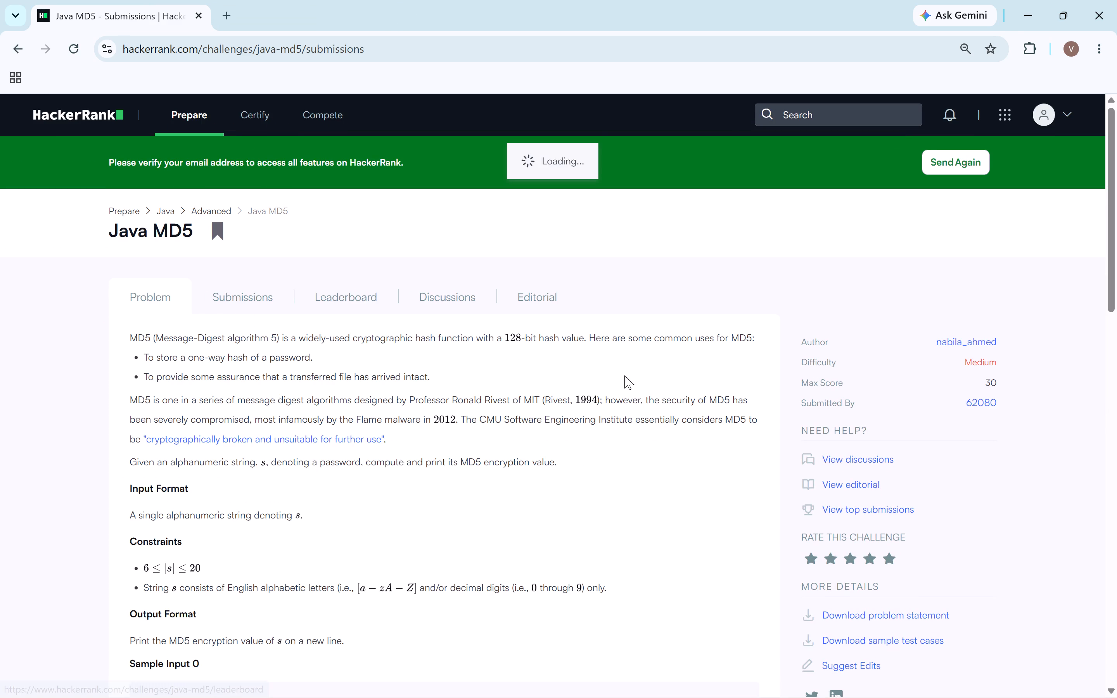
{"action": "left_click", "coordinate": [748, 369]}
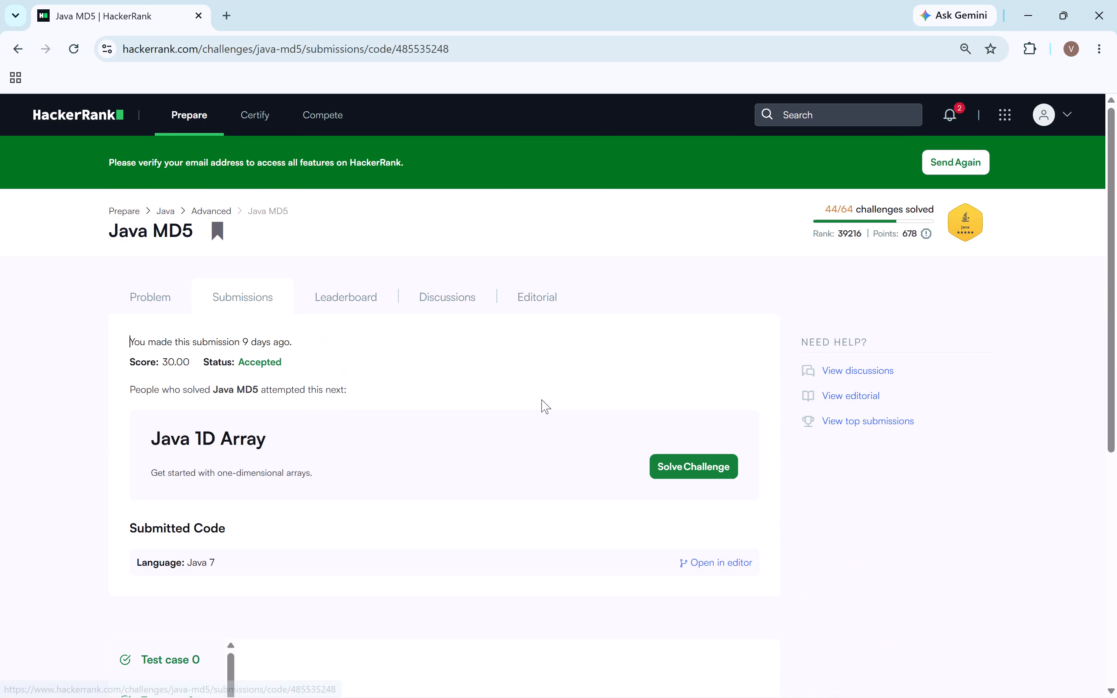
Capture a screenshot of the Java MD5 submission's passed test cases together with the Submitted Code section.
{"action": "scroll", "coordinate": [509, 543], "scroll_direction": "down", "scroll_amount": 1}
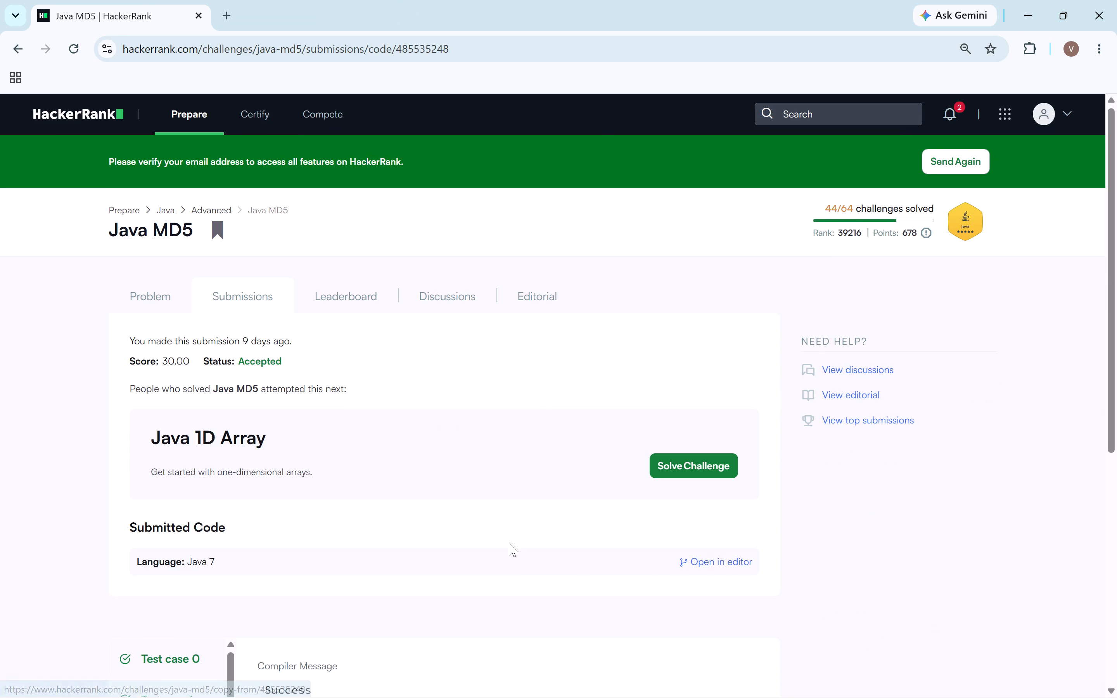
{"action": "scroll", "coordinate": [509, 543], "scroll_direction": "down", "scroll_amount": 3}
{"action": "key", "text": "shift+super+s"}
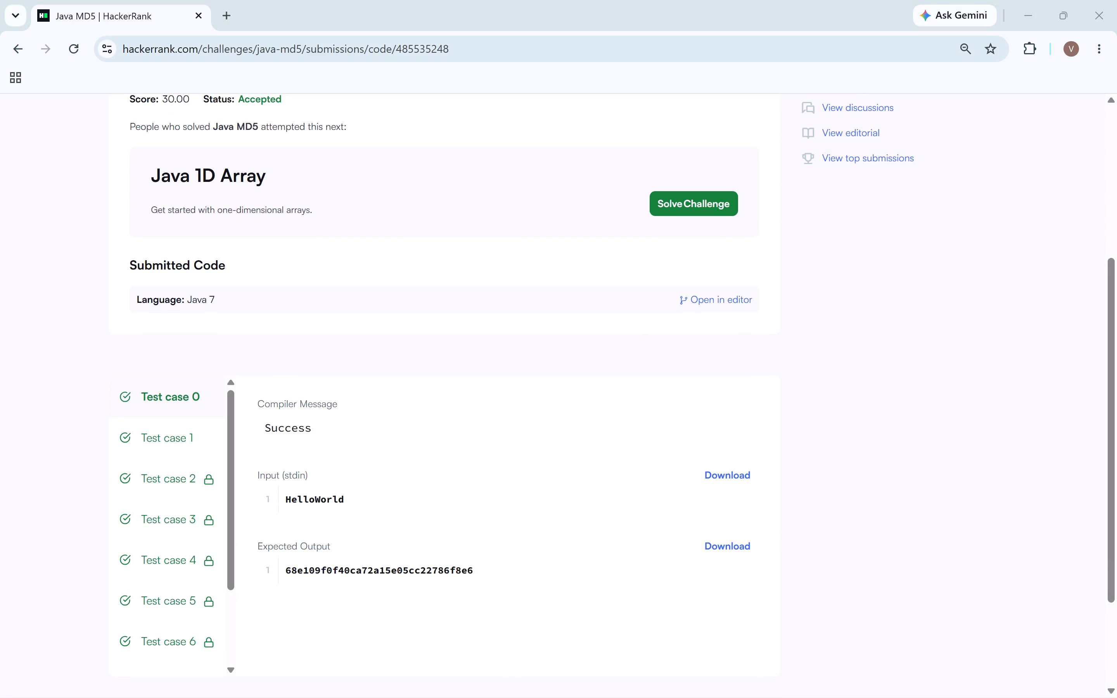
{"action": "left_click_drag", "start_coordinate": [34, 131], "coordinate": [634, 573]}
{"action": "scroll", "coordinate": [529, 469], "scroll_direction": "right", "scroll_amount": 1}
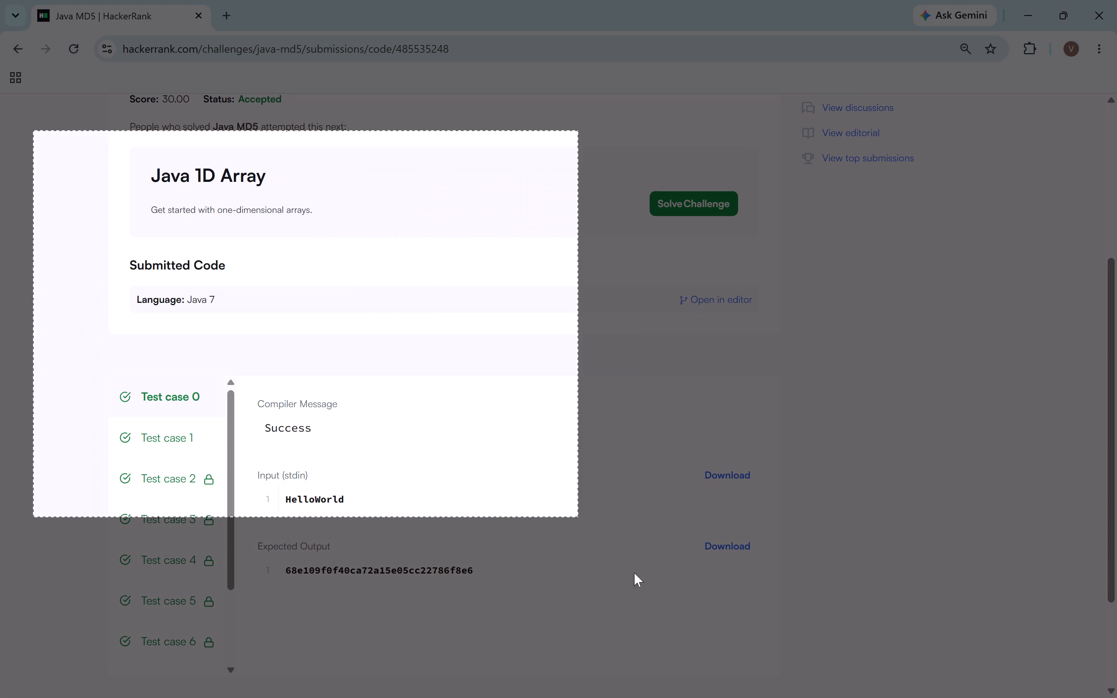
{"action": "scroll", "coordinate": [634, 573], "scroll_direction": "right", "scroll_amount": 2}
{"action": "left_click_drag", "start_coordinate": [634, 573], "coordinate": [898, 677]}
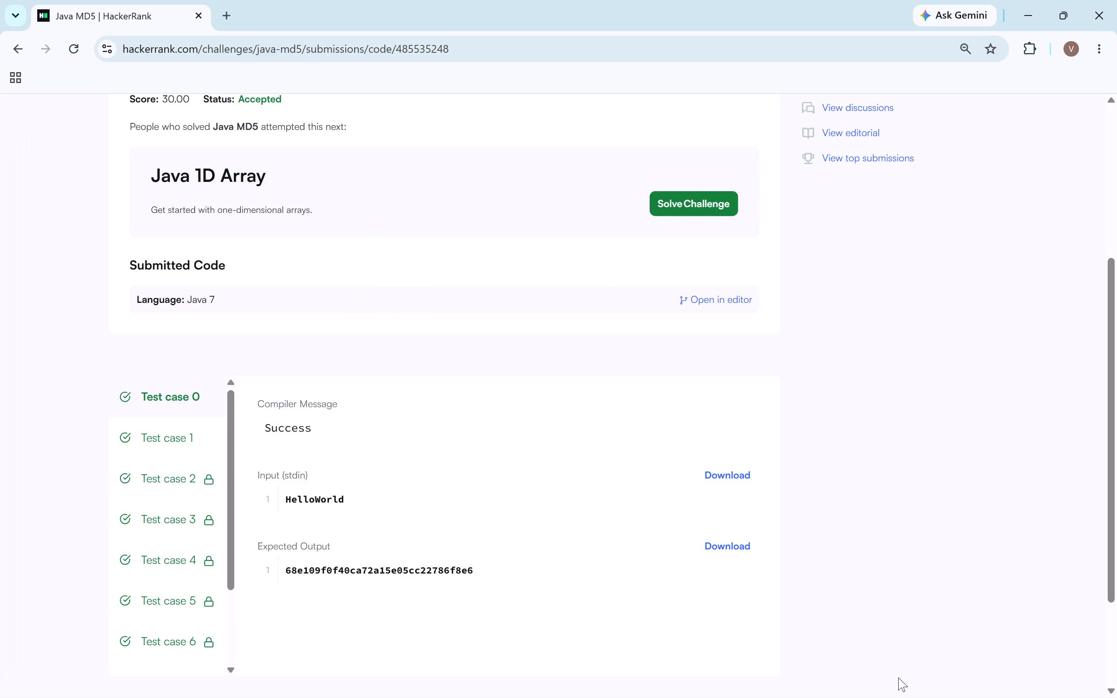
Replace question 49's output placeholder in the Word document with the captured Java MD5 test case screenshot.
{"action": "key", "text": "alt+Tab"}
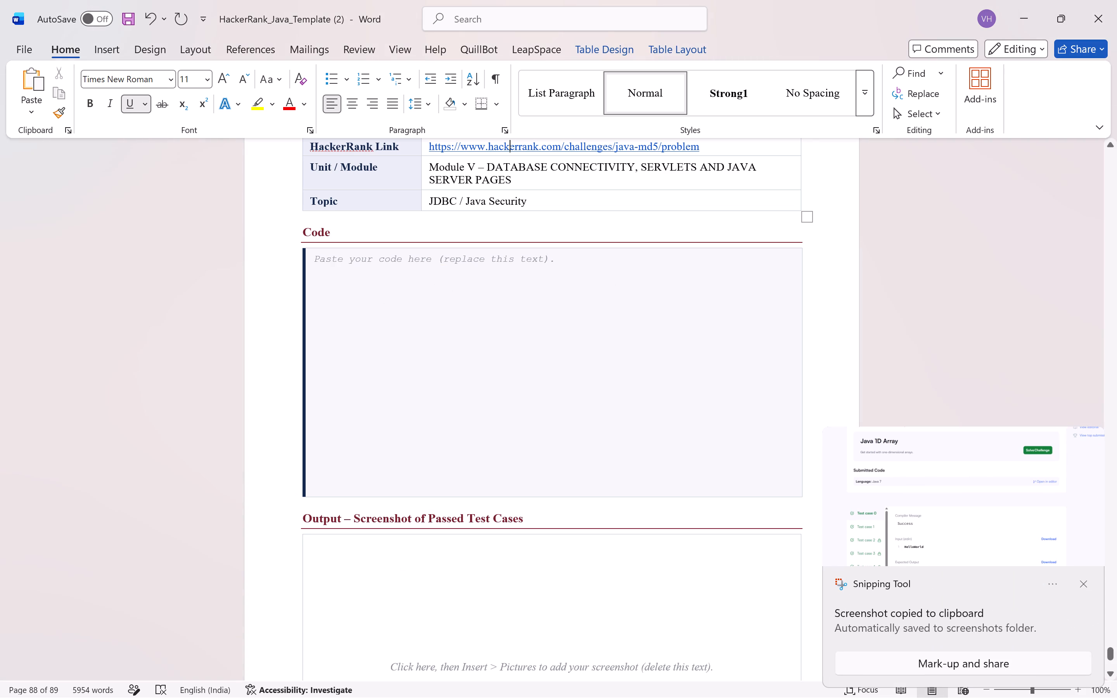
{"action": "scroll", "coordinate": [553, 597], "scroll_direction": "down", "scroll_amount": 1}
{"action": "left_click_drag", "start_coordinate": [713, 470], "coordinate": [690, 470]}
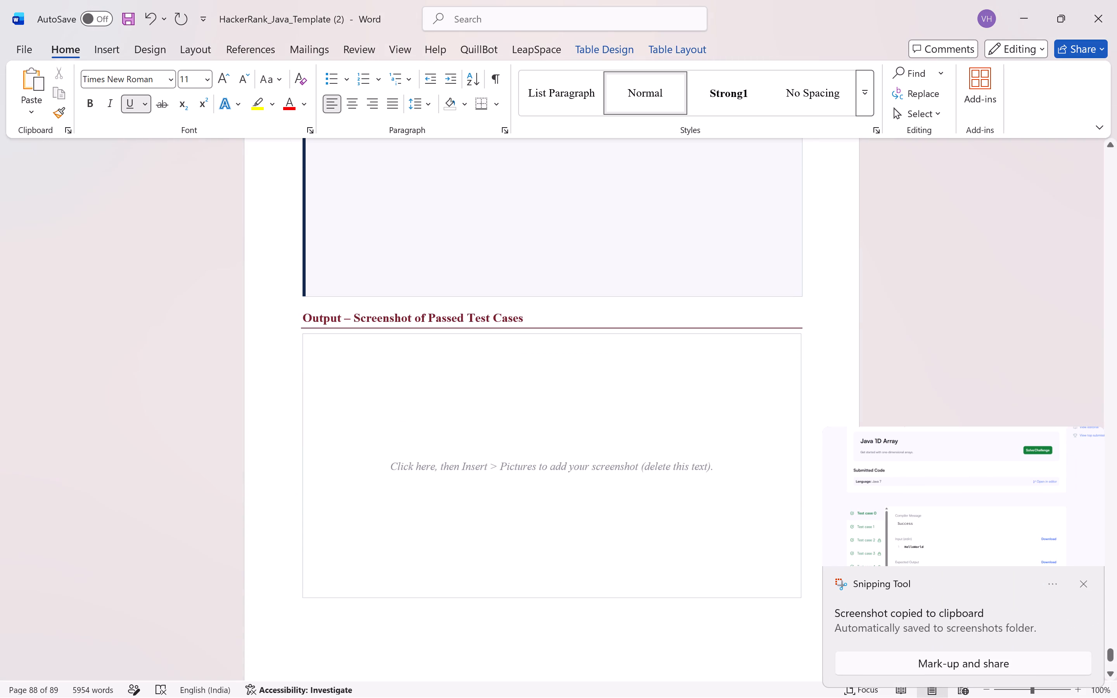
{"action": "left_click_drag", "start_coordinate": [690, 470], "coordinate": [393, 471]}
{"action": "key", "text": "ctrl+v"}
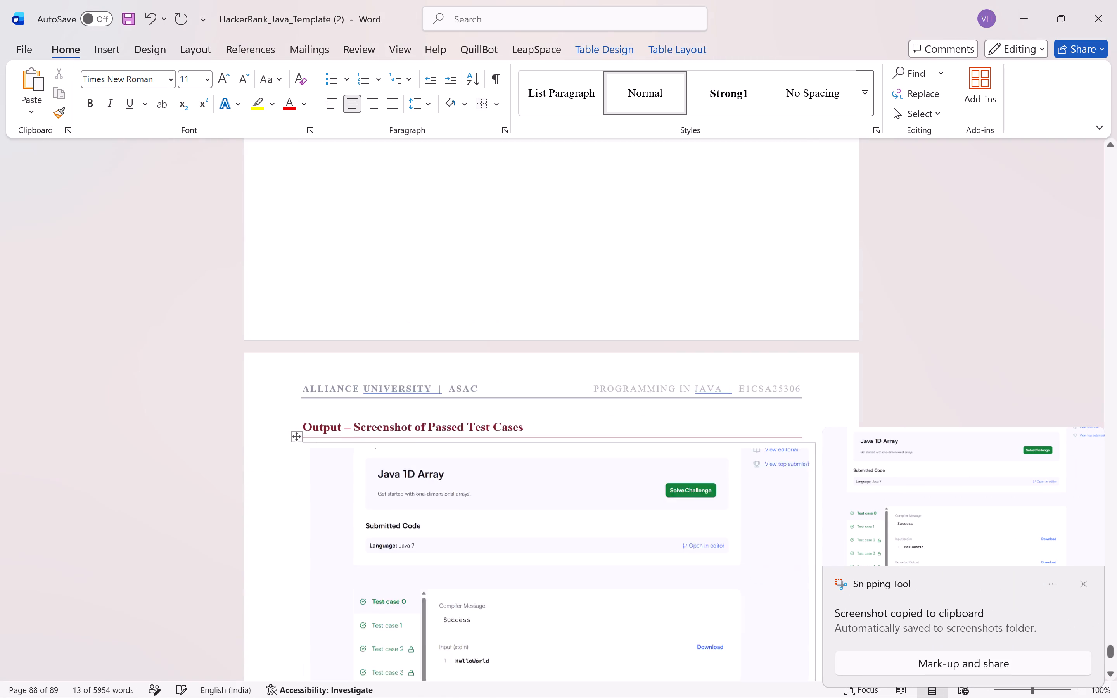
Back in the browser, open the Java MD5 submission's code in the HackerRank editor.
{"action": "scroll", "coordinate": [384, 437], "scroll_direction": "up", "scroll_amount": 6}
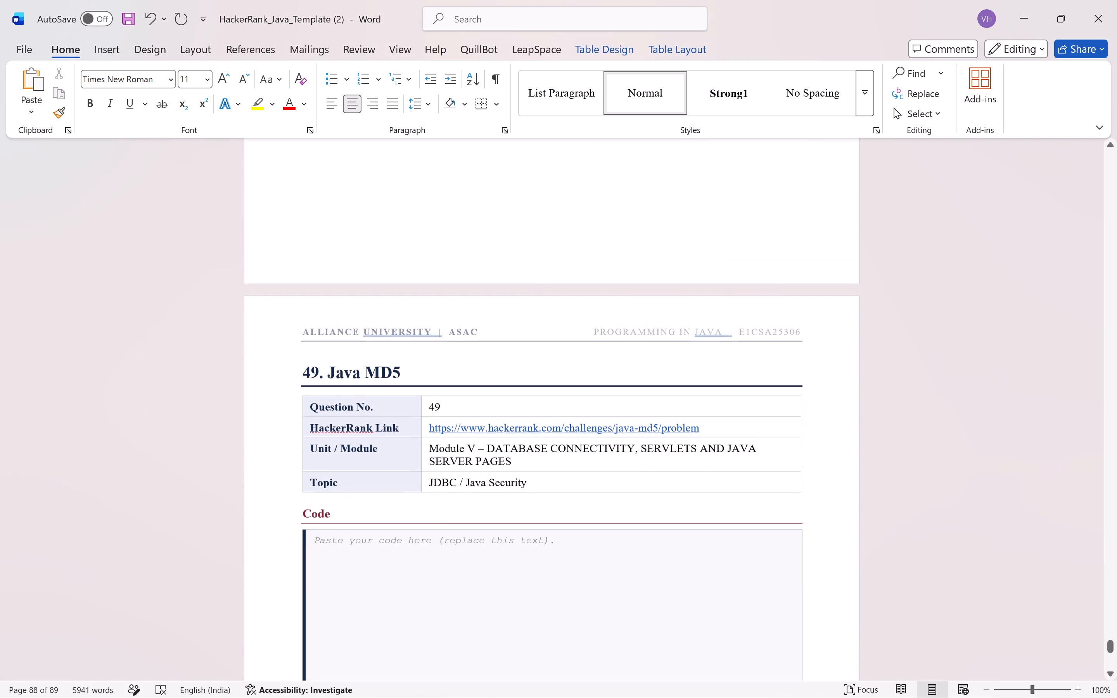
{"action": "scroll", "coordinate": [437, 552], "scroll_direction": "down", "scroll_amount": 1}
{"action": "key", "text": "alt+Tab"}
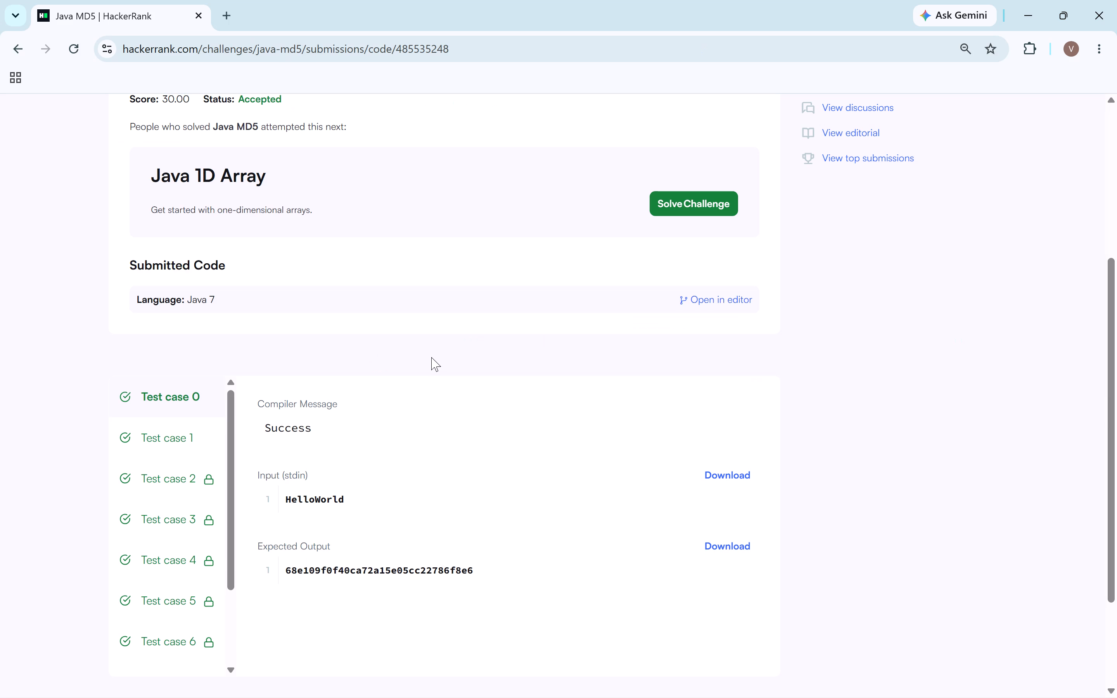
{"action": "scroll", "coordinate": [431, 357], "scroll_direction": "up", "scroll_amount": 4}
{"action": "left_click", "coordinate": [707, 556]}
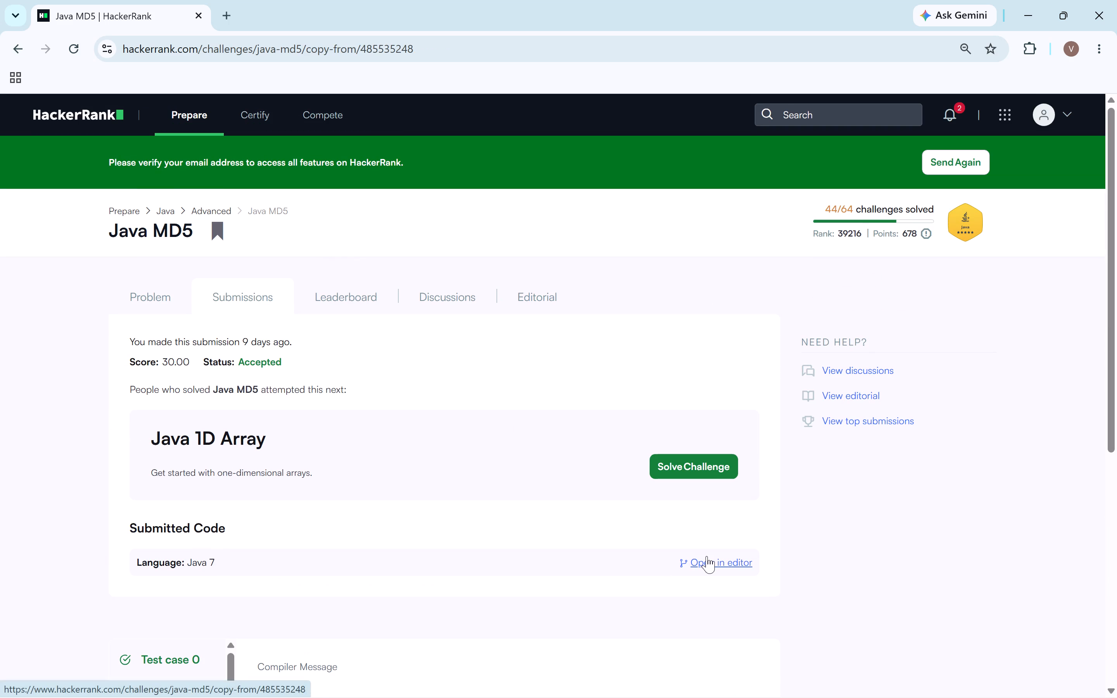
Copy the entire Java MD5 code and replace question 49's Code placeholder in the Word document with it.
{"action": "scroll", "coordinate": [246, 379], "scroll_direction": "down", "scroll_amount": 5}
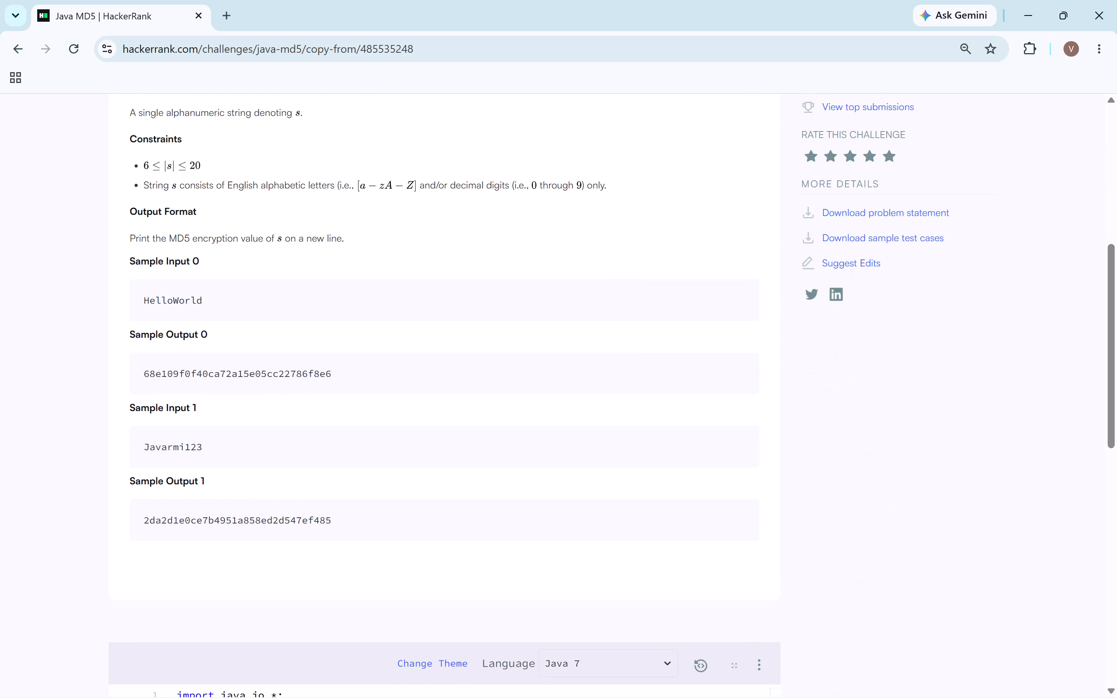
{"action": "scroll", "coordinate": [246, 379], "scroll_direction": "down", "scroll_amount": 3}
{"action": "left_click", "coordinate": [262, 454]}
{"action": "key", "text": "ctrl+a"}
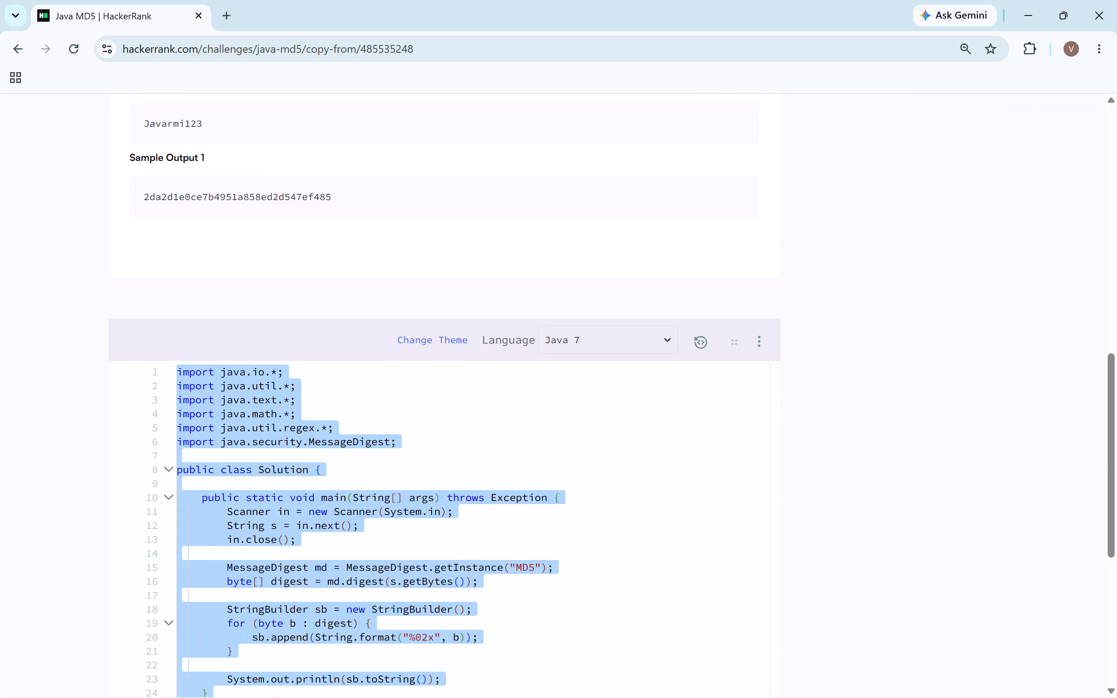
{"action": "key", "text": "ctrl+c"}
{"action": "key", "text": "alt+Tab"}
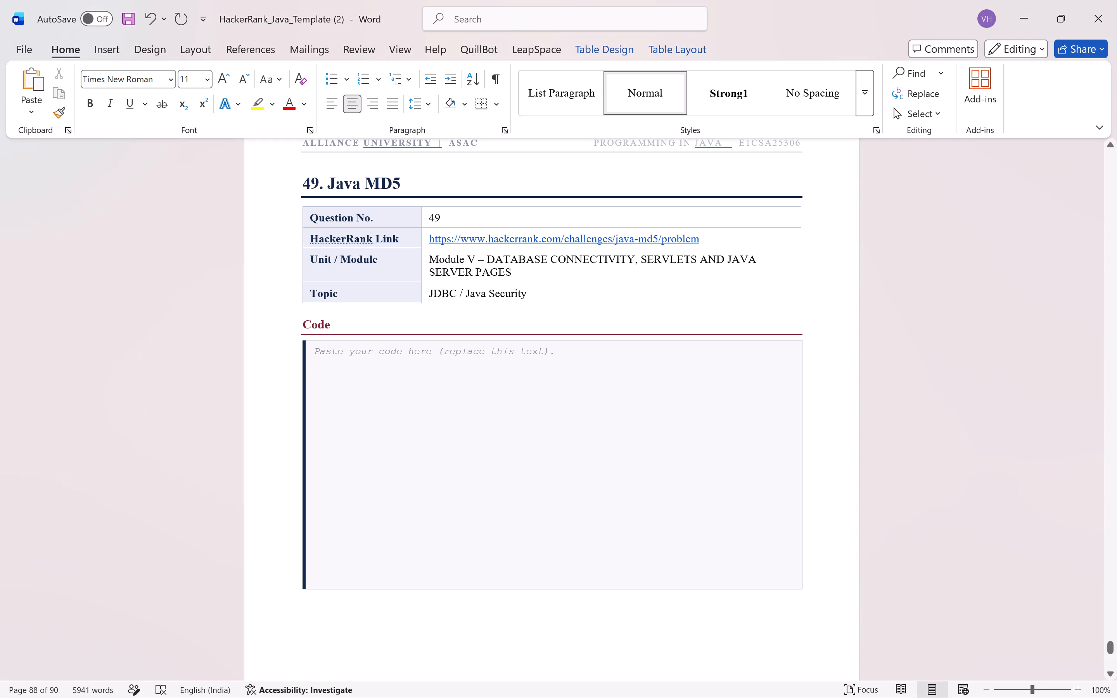
{"action": "left_click_drag", "start_coordinate": [553, 352], "coordinate": [319, 361]}
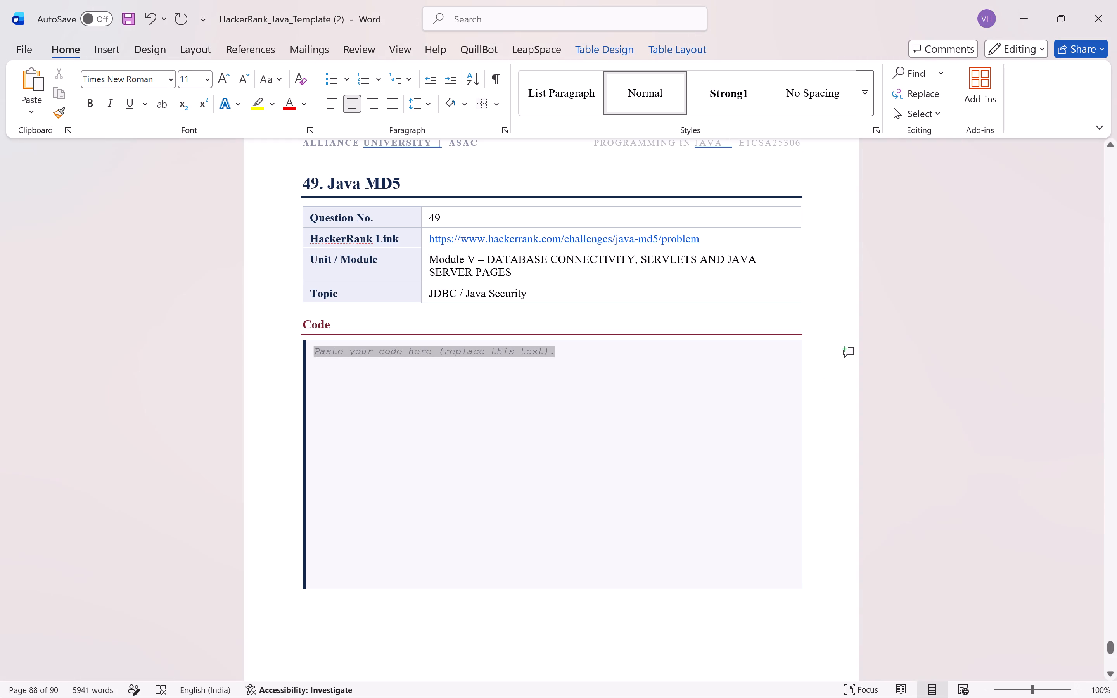
{"action": "left_click_drag", "start_coordinate": [319, 361], "coordinate": [317, 359]}
{"action": "key", "text": "ctrl+v"}
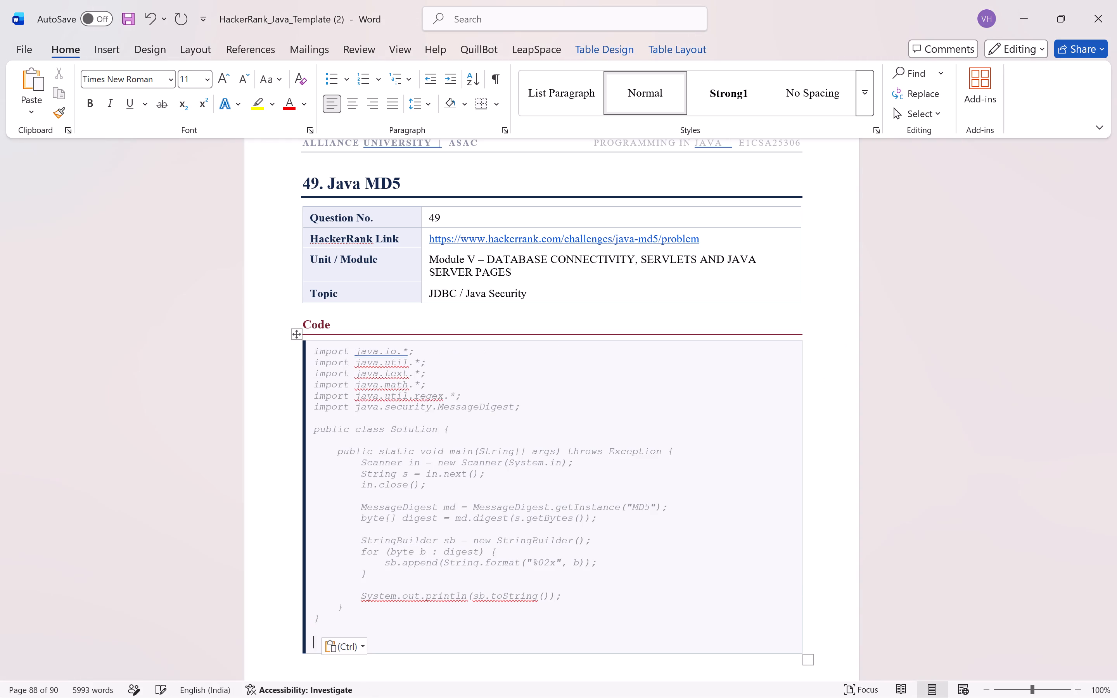
Open question 50's HackerRank link from the document, close the Java MD5 tab, and view the accepted Java SHA-256 submission's results.
{"action": "scroll", "coordinate": [341, 388], "scroll_direction": "down", "scroll_amount": 3}
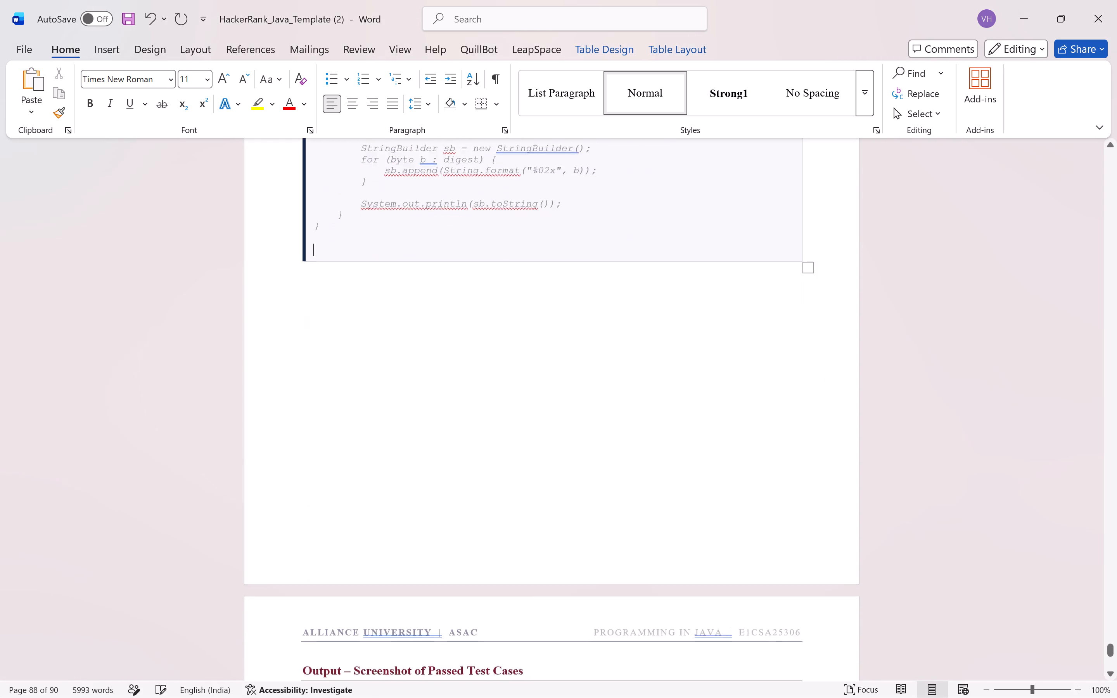
{"action": "scroll", "coordinate": [341, 388], "scroll_direction": "down", "scroll_amount": 6}
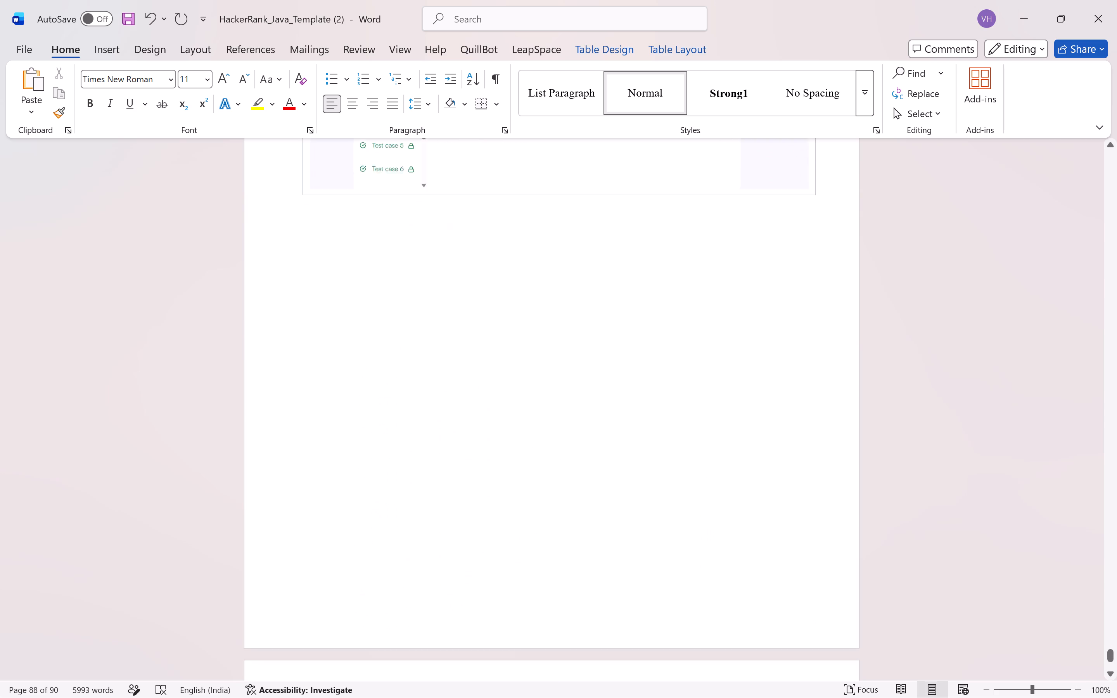
{"action": "scroll", "coordinate": [341, 388], "scroll_direction": "down", "scroll_amount": 3}
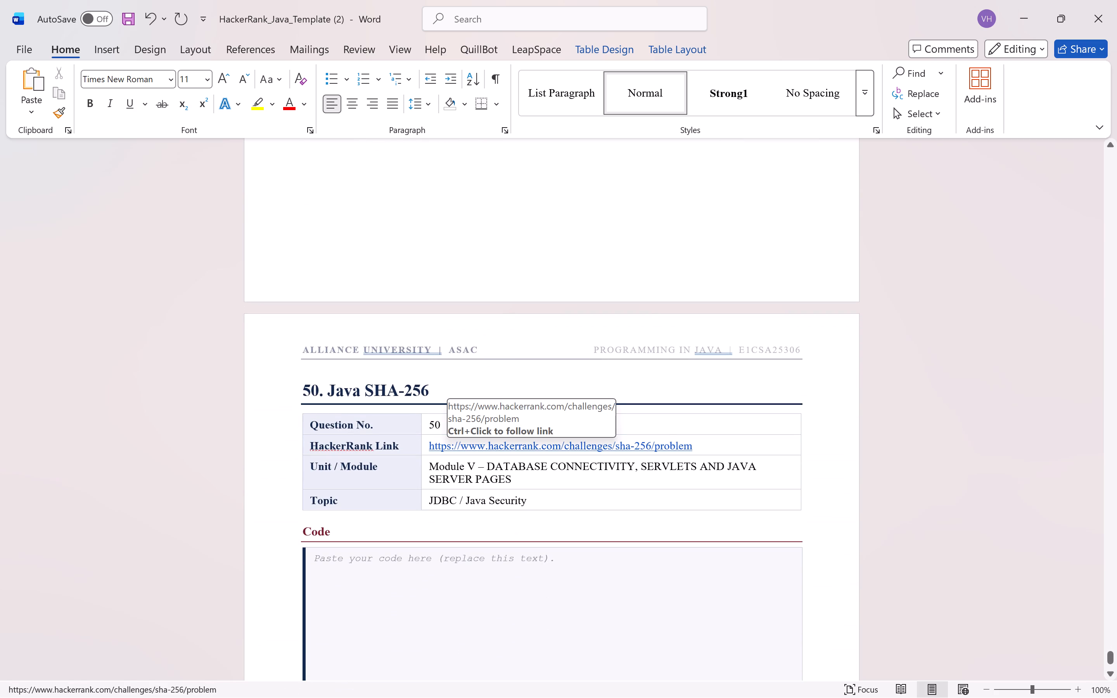
{"action": "left_click", "coordinate": [493, 451], "text": "ctrl"}
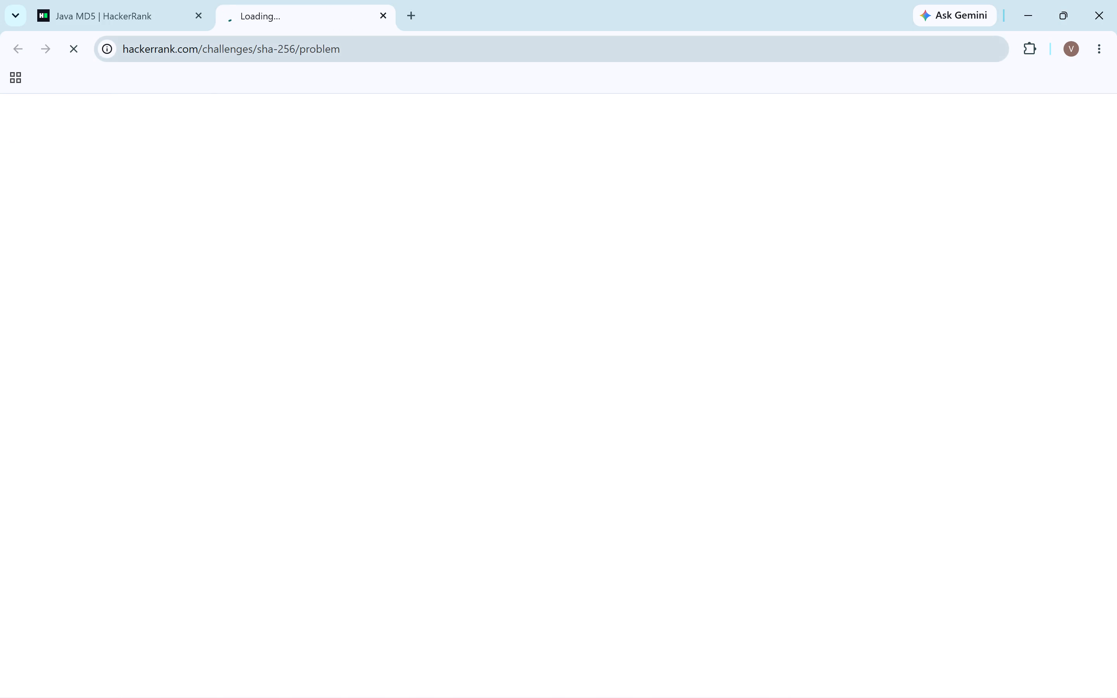
{"action": "left_click", "coordinate": [197, 16]}
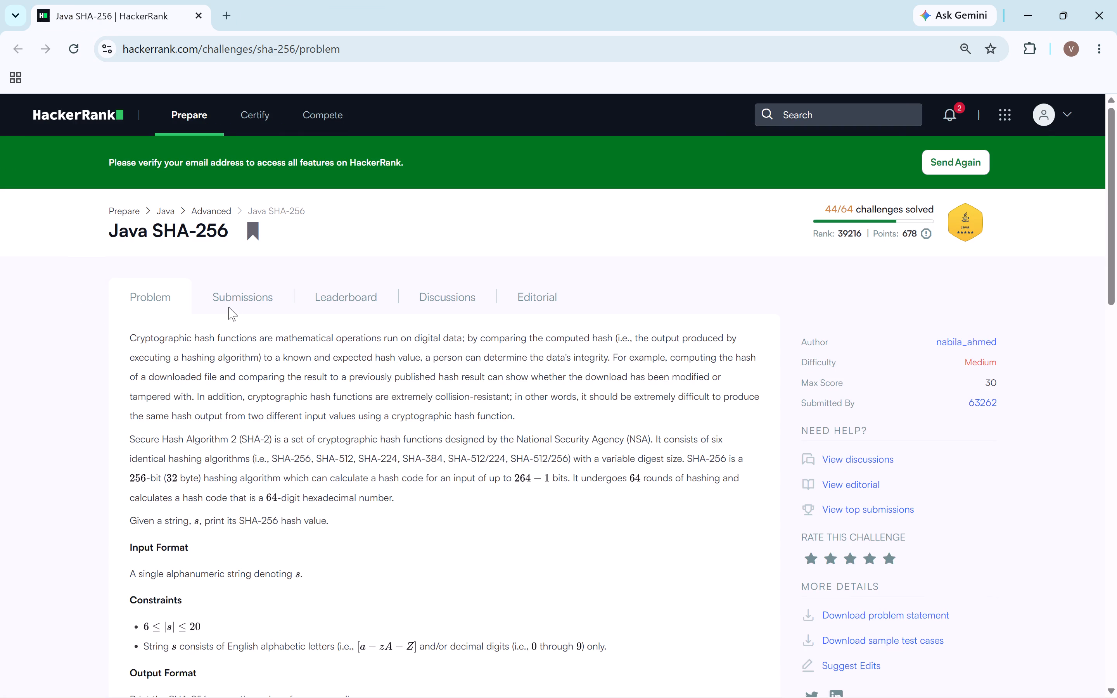
{"action": "left_click", "coordinate": [240, 292]}
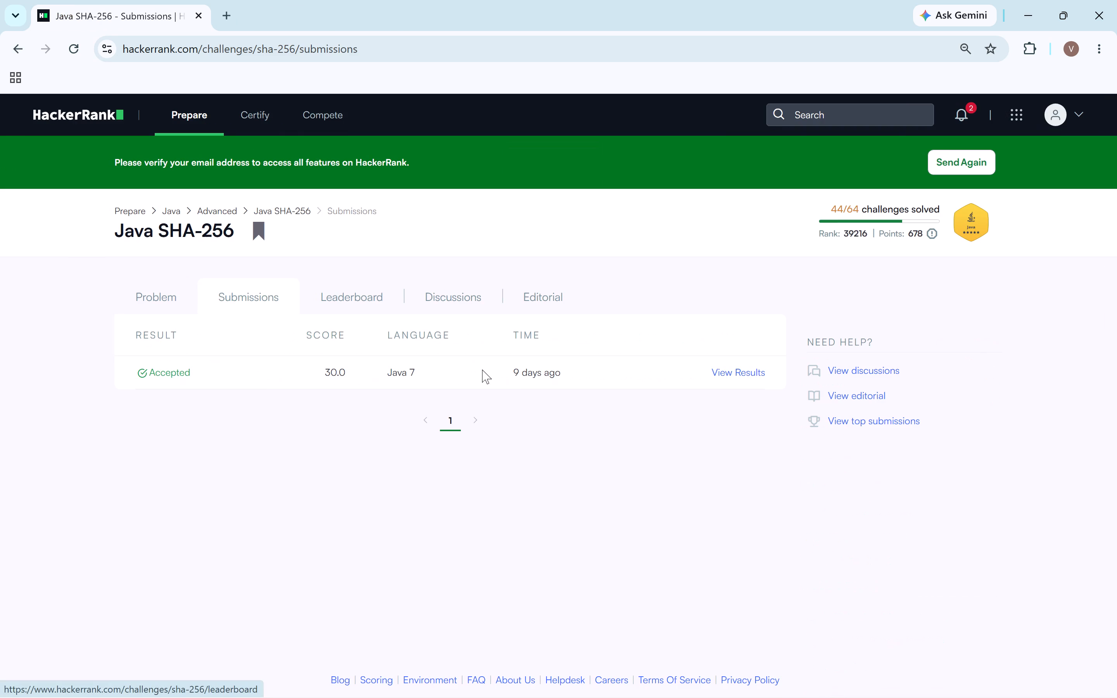
{"action": "left_click", "coordinate": [727, 371]}
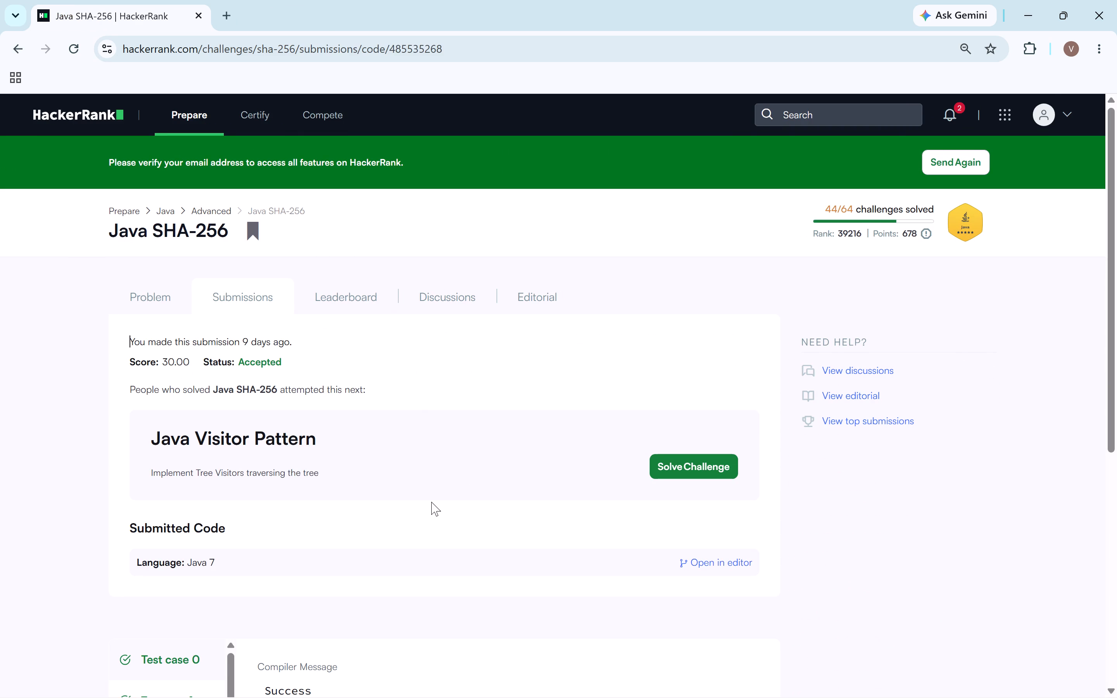
Capture a screenshot of the Java SHA-256 submission's passed test cases together with the Submitted Code section.
{"action": "scroll", "coordinate": [431, 502], "scroll_direction": "down", "scroll_amount": 4}
{"action": "key", "text": "shift+super+s"}
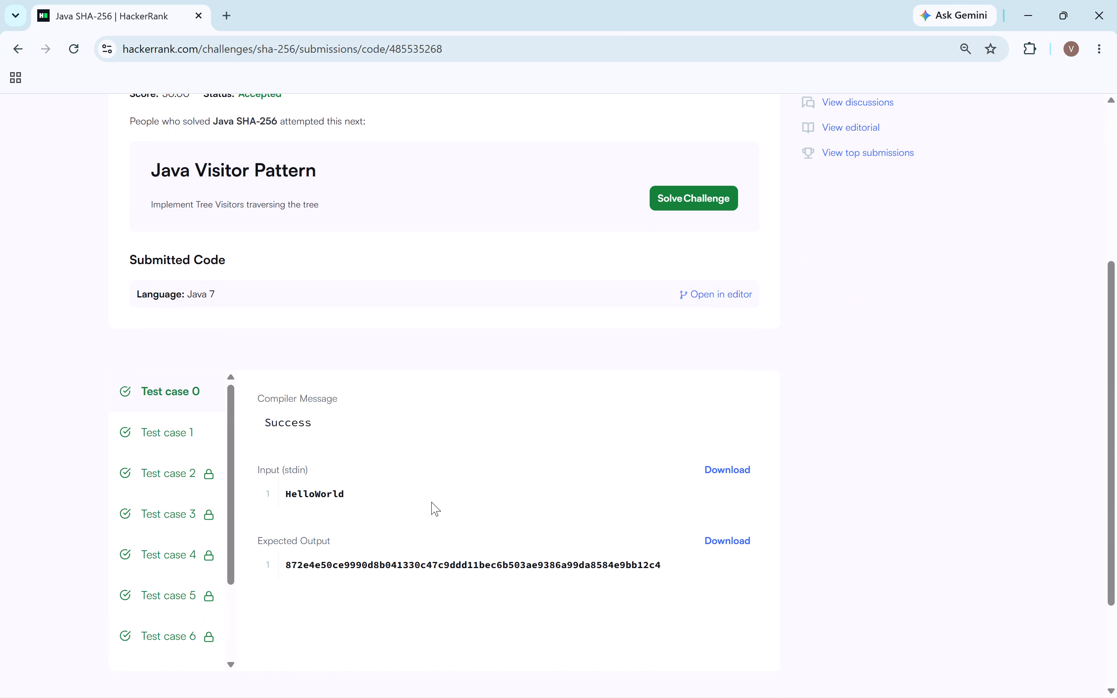
{"action": "left_click_drag", "start_coordinate": [38, 201], "coordinate": [735, 697]}
{"action": "scroll", "coordinate": [478, 646], "scroll_direction": "right", "scroll_amount": 2}
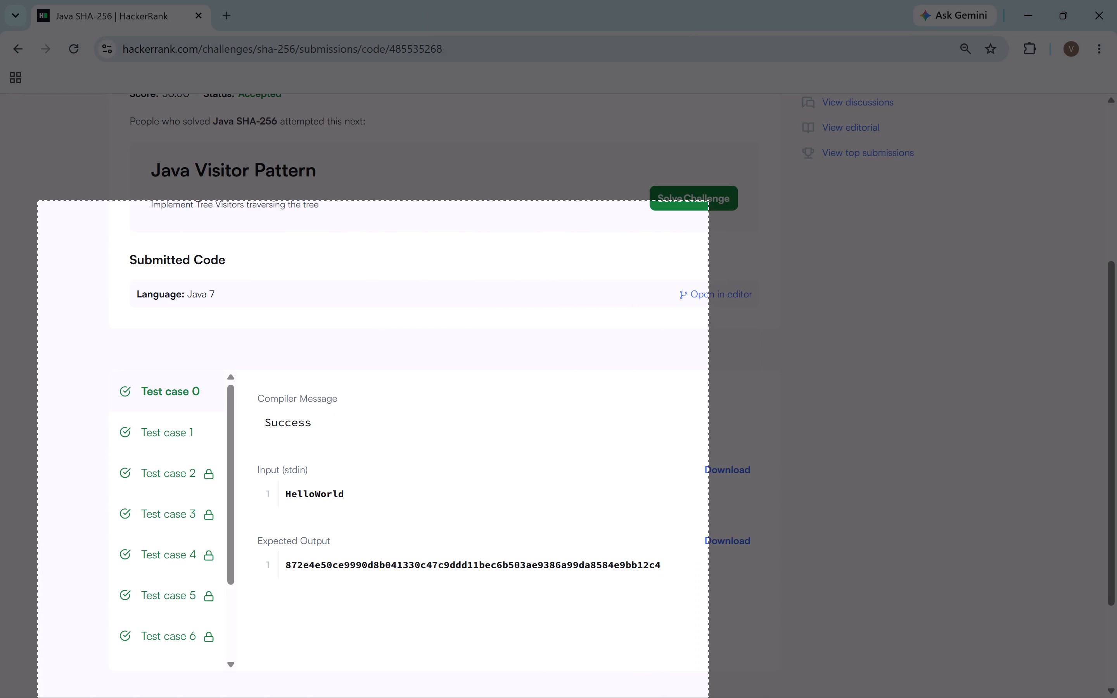
{"action": "left_click_drag", "start_coordinate": [735, 697], "coordinate": [880, 672]}
Replace question 50's output placeholder in the Word document with the captured Java SHA-256 test case screenshot.
{"action": "key", "text": "alt+Tab"}
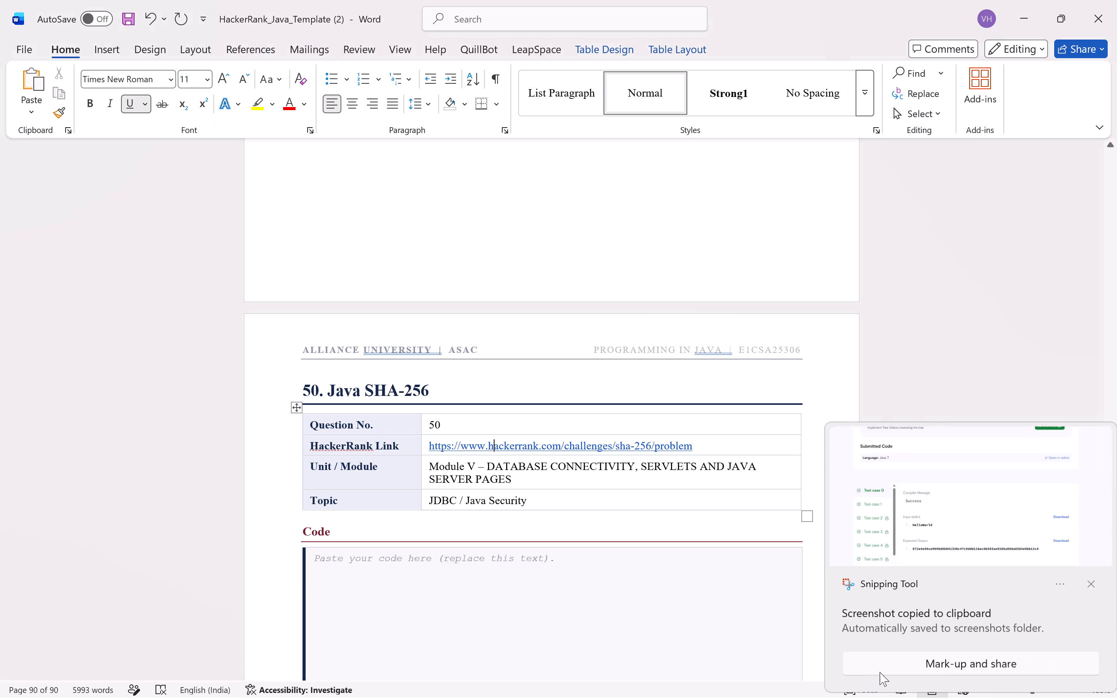
{"action": "scroll", "coordinate": [493, 600], "scroll_direction": "down", "scroll_amount": 1}
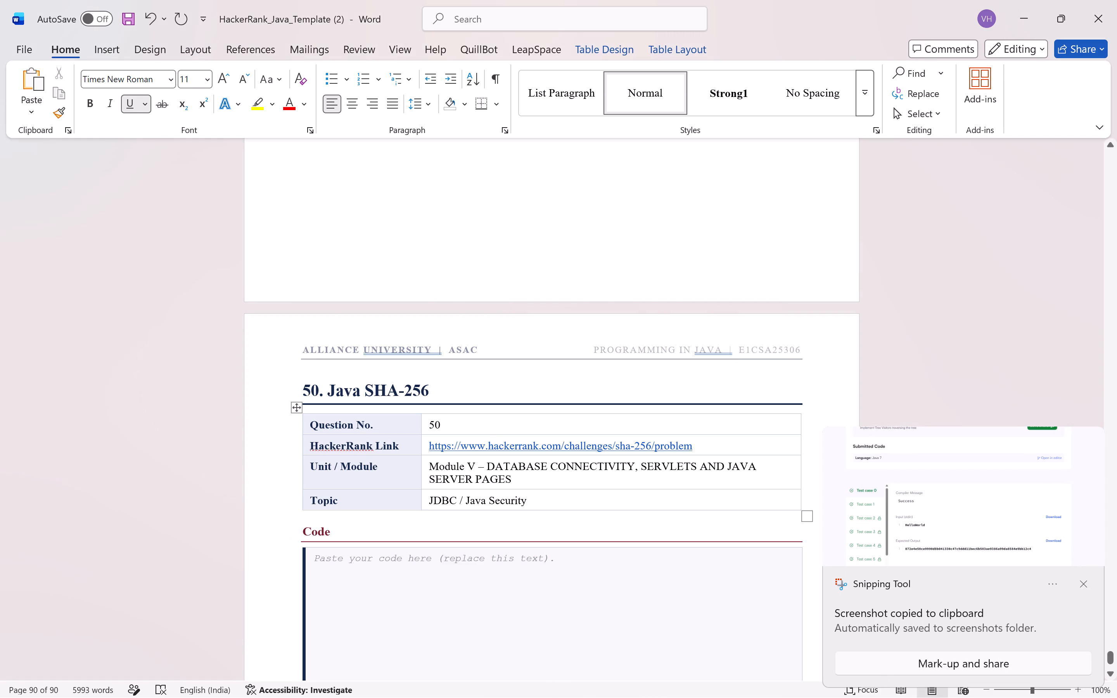
{"action": "scroll", "coordinate": [493, 600], "scroll_direction": "down", "scroll_amount": 3}
{"action": "left_click_drag", "start_coordinate": [712, 453], "coordinate": [393, 457]}
{"action": "key", "text": "ctrl+v"}
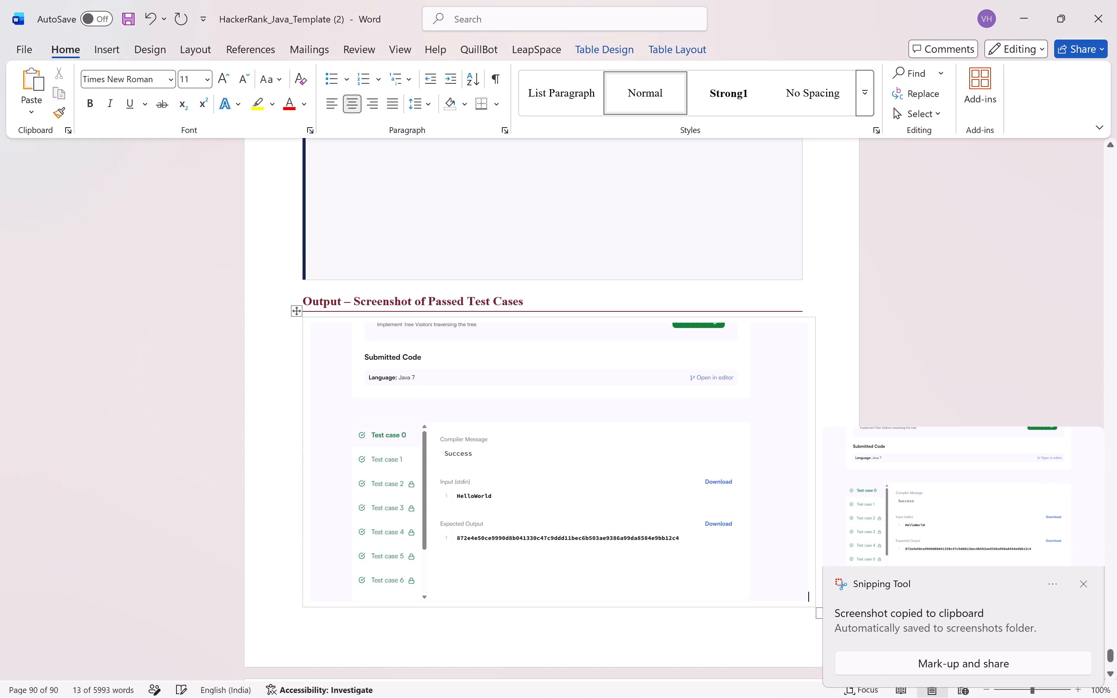
Switch to the browser, open the accepted Java SHA-256 submission in the HackerRank editor, and copy its entire code.
{"action": "scroll", "coordinate": [526, 457], "scroll_direction": "up", "scroll_amount": 2}
{"action": "key", "text": "alt+Tab"}
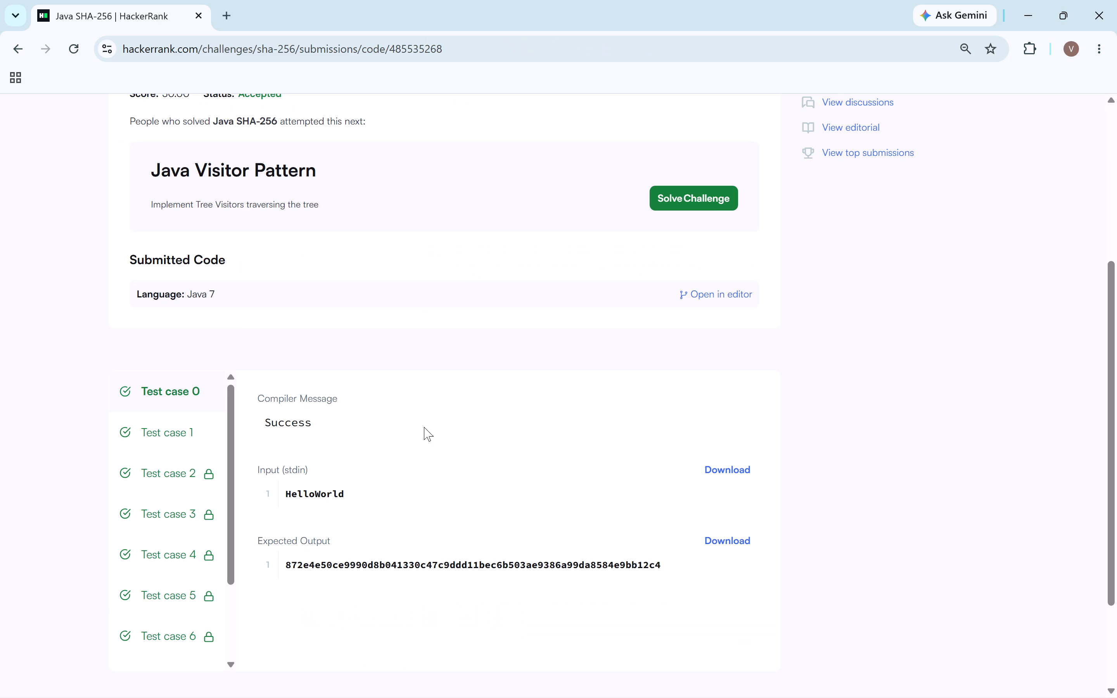
{"action": "scroll", "coordinate": [358, 405], "scroll_direction": "up", "scroll_amount": 4}
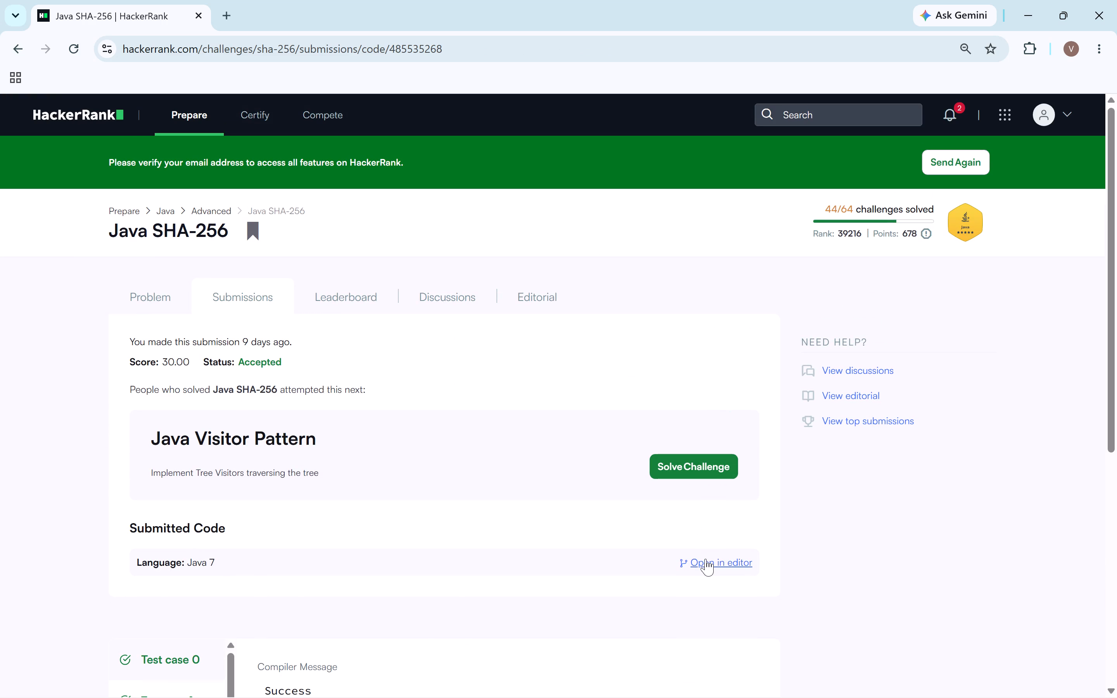
{"action": "left_click", "coordinate": [705, 560]}
{"action": "scroll", "coordinate": [384, 543], "scroll_direction": "down", "scroll_amount": 4}
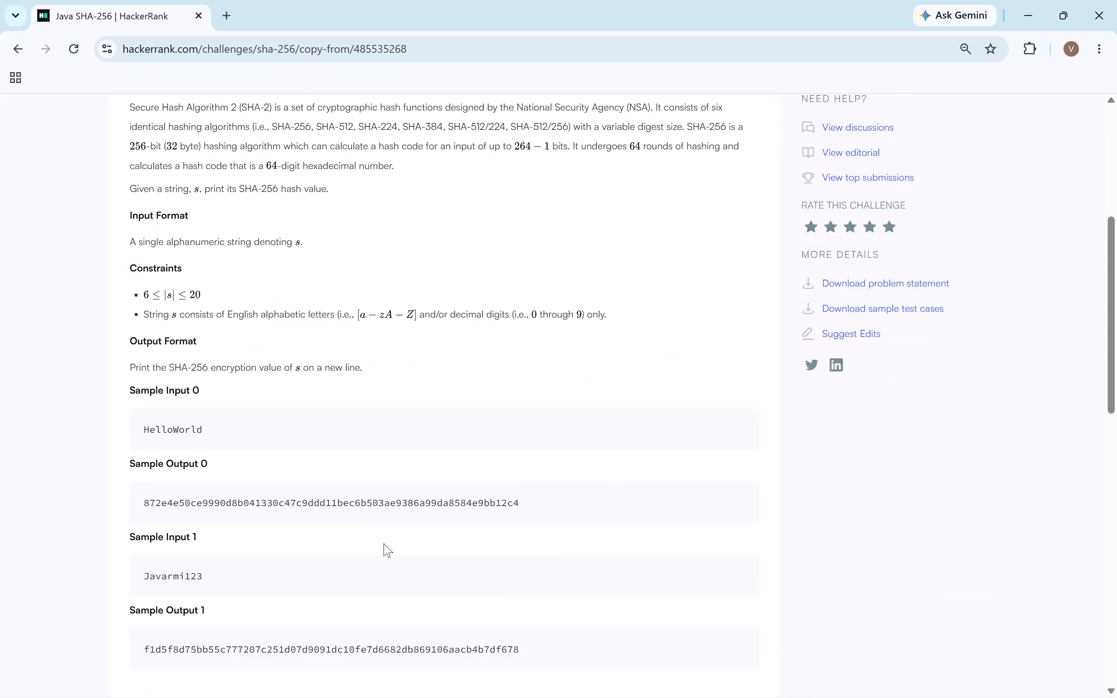
{"action": "scroll", "coordinate": [384, 543], "scroll_direction": "down", "scroll_amount": 4}
{"action": "left_click", "coordinate": [370, 489]}
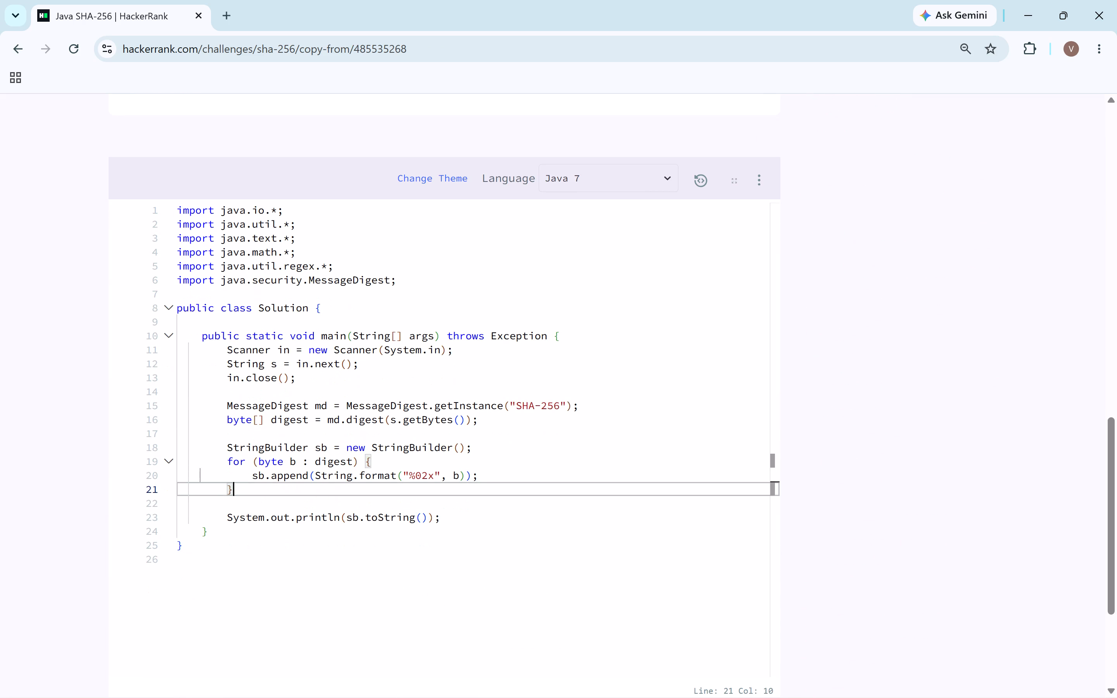
{"action": "key", "text": "ctrl+a"}
{"action": "key", "text": "ctrl+c"}
Replace question 50's Code placeholder in the Word document with the copied Java SHA-256 code.
{"action": "key", "text": "alt+Tab"}
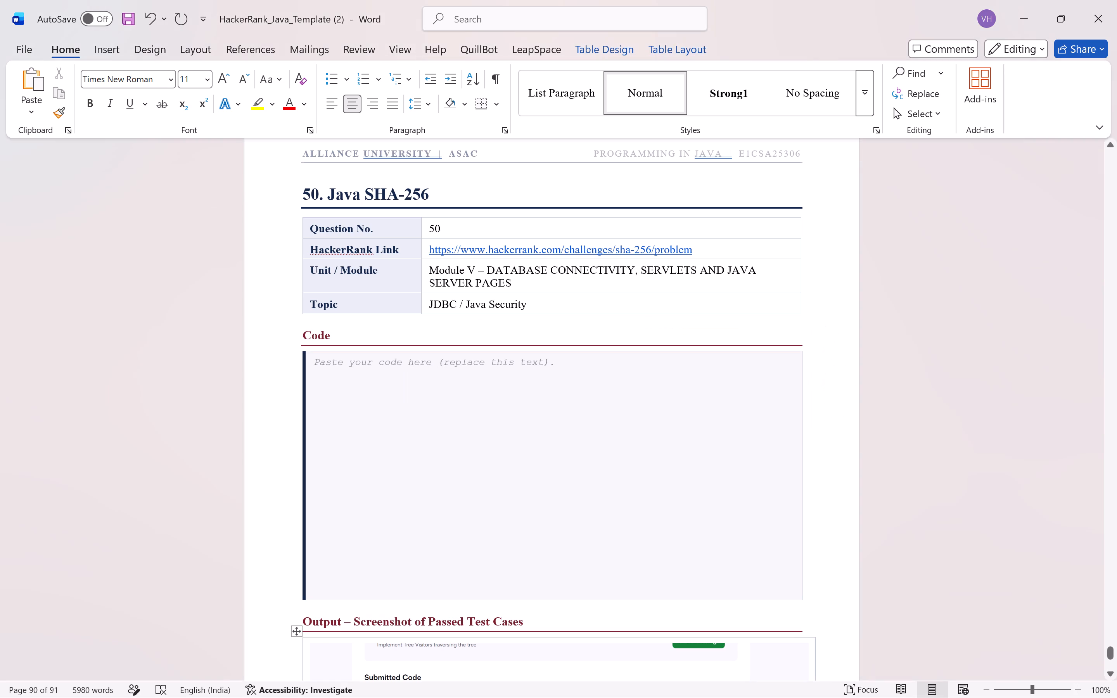
{"action": "left_click_drag", "start_coordinate": [553, 362], "coordinate": [315, 377]}
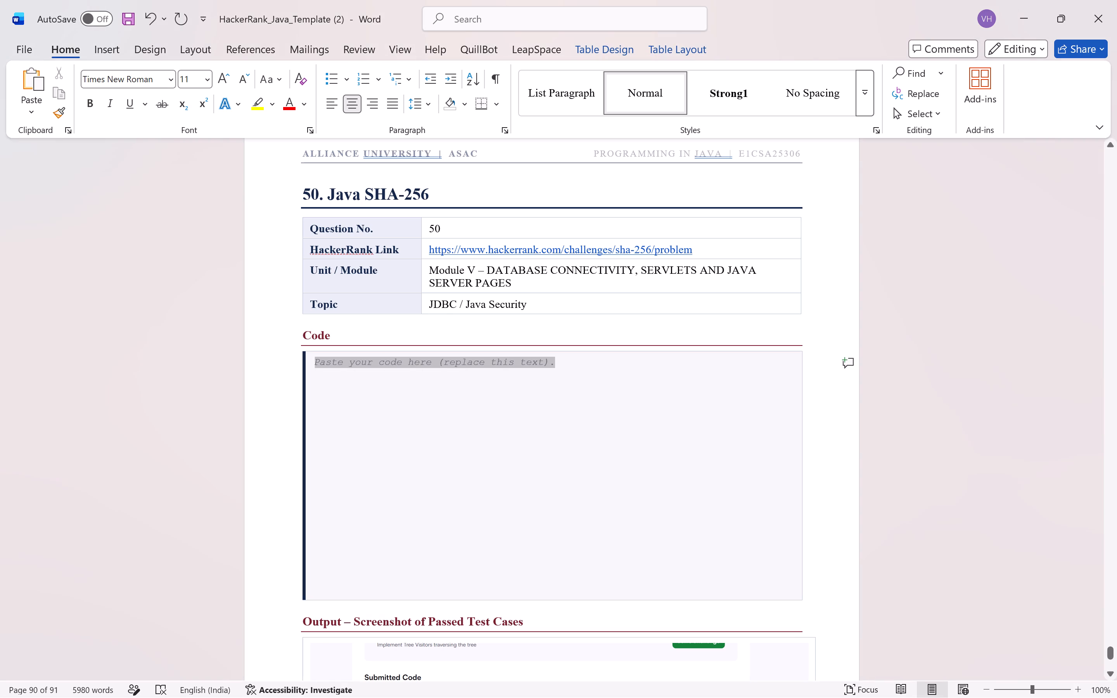
{"action": "left_click_drag", "start_coordinate": [315, 377], "coordinate": [291, 375]}
{"action": "key", "text": "ctrl+v"}
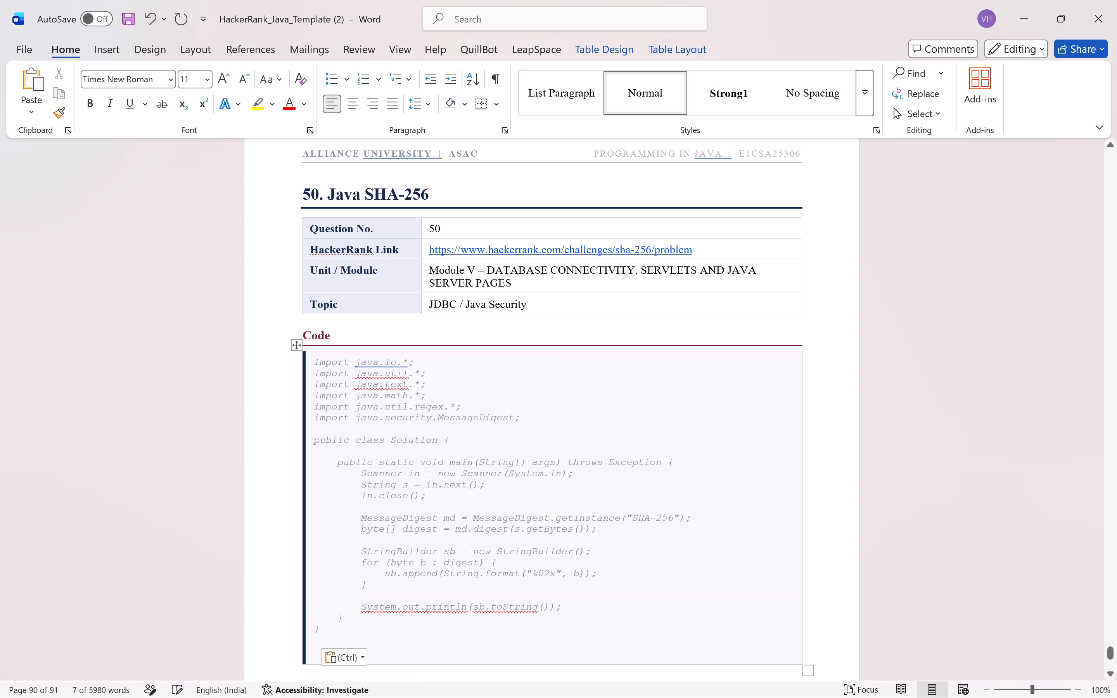
Review the document backwards from question 50 to question 35, checking each question's Code and Output sections.
{"action": "scroll", "coordinate": [482, 448], "scroll_direction": "up", "scroll_amount": 13}
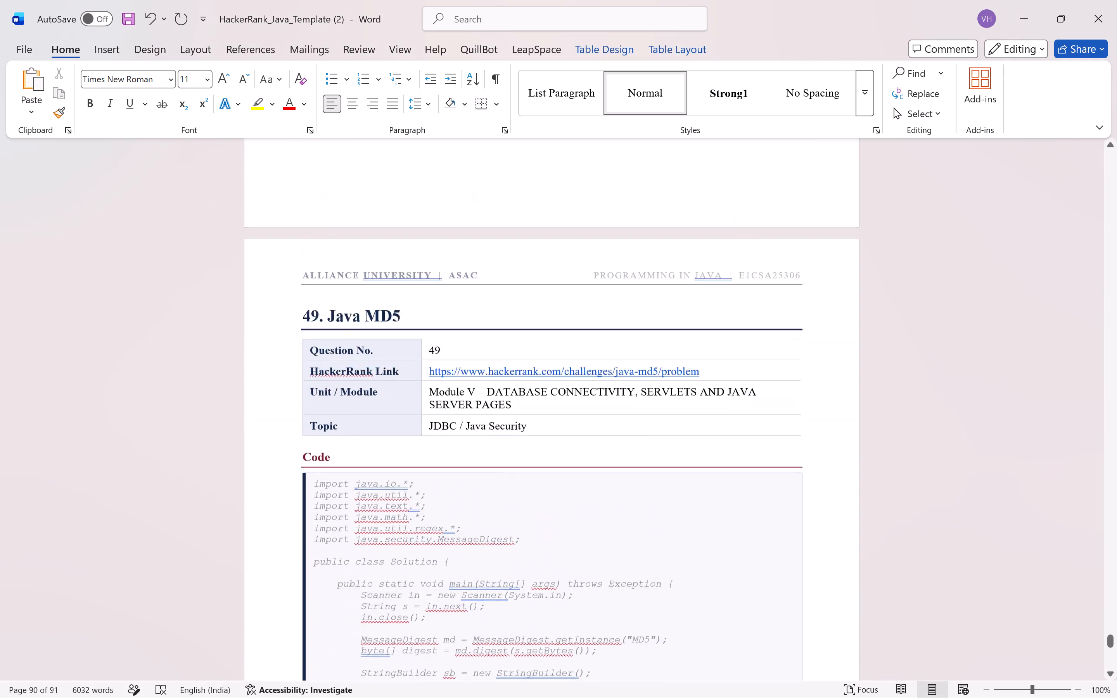
{"action": "scroll", "coordinate": [482, 448], "scroll_direction": "up", "scroll_amount": 9}
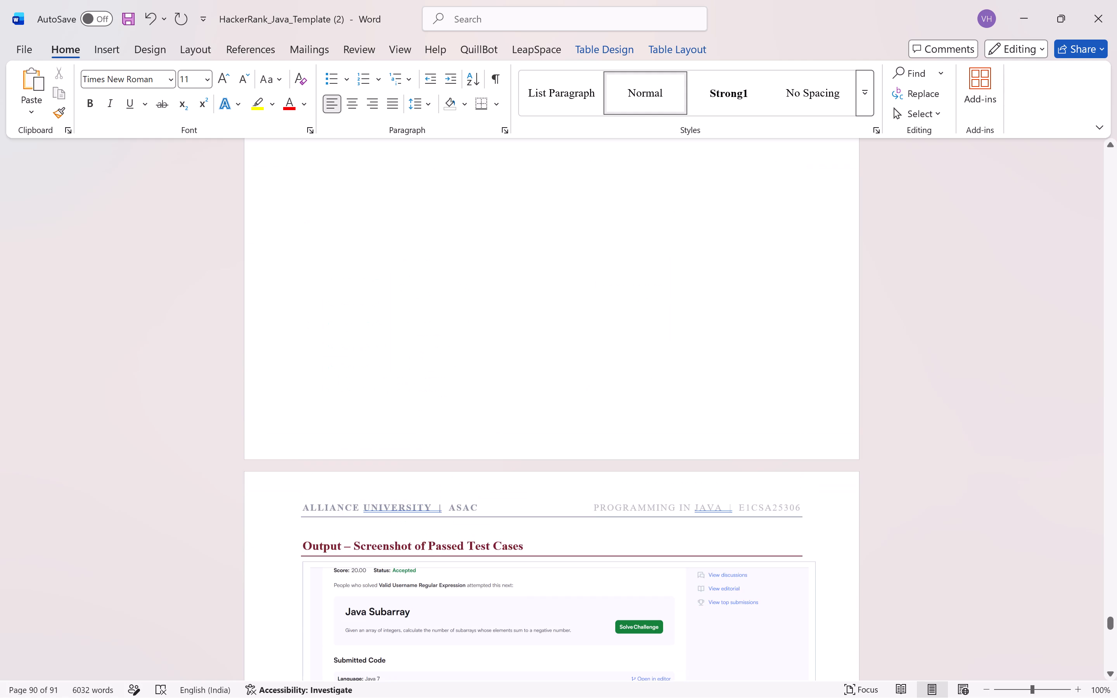
{"action": "scroll", "coordinate": [482, 448], "scroll_direction": "up", "scroll_amount": 13}
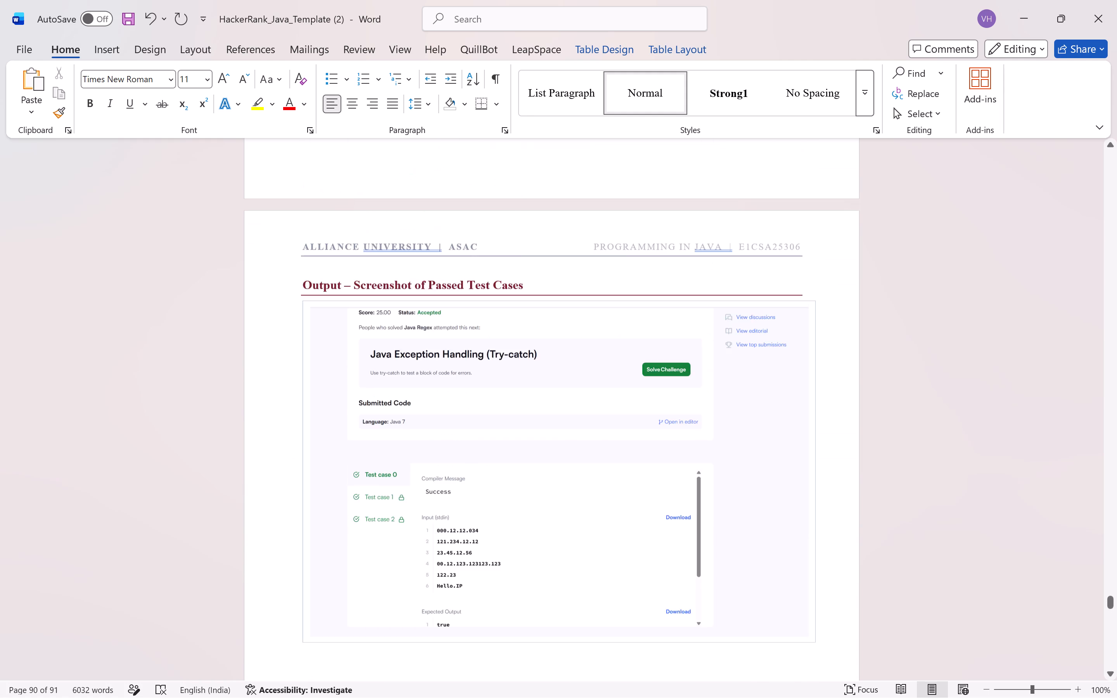
{"action": "scroll", "coordinate": [482, 448], "scroll_direction": "up", "scroll_amount": 6}
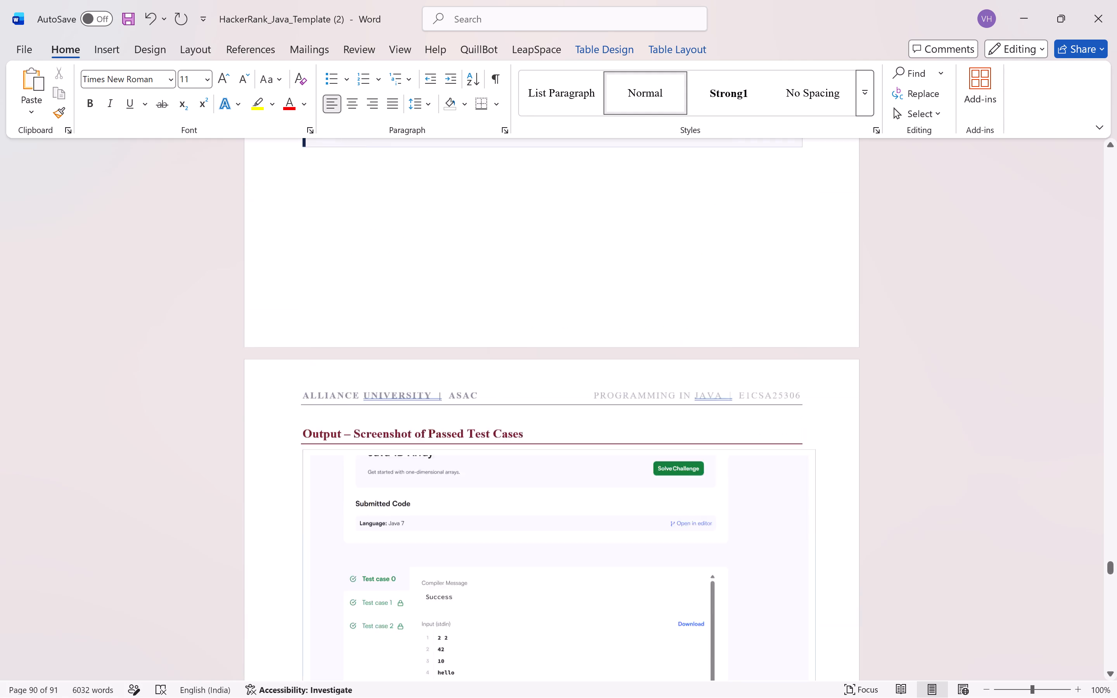
{"action": "scroll", "coordinate": [482, 448], "scroll_direction": "up", "scroll_amount": 8}
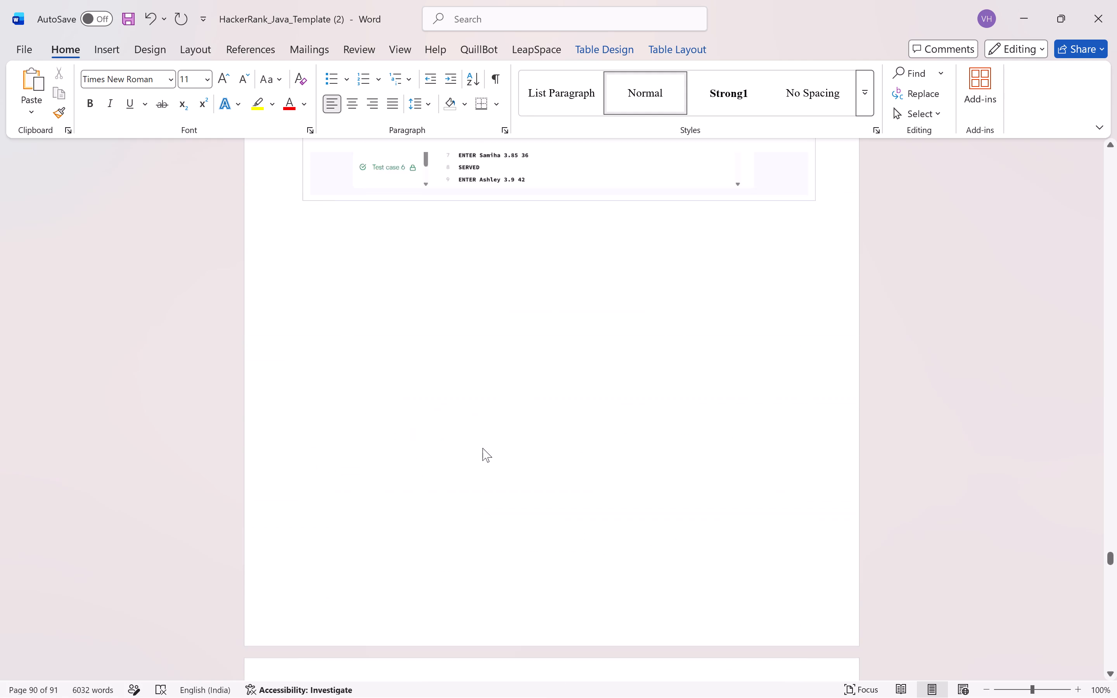
{"action": "scroll", "coordinate": [482, 448], "scroll_direction": "up", "scroll_amount": 8}
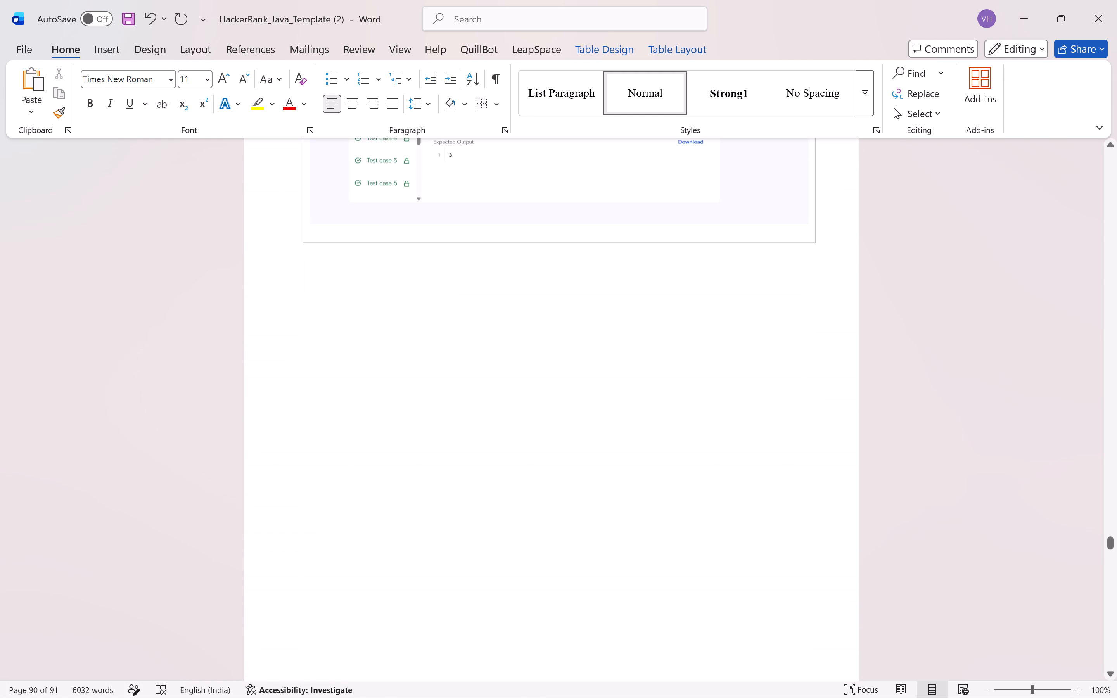
{"action": "scroll", "coordinate": [482, 448], "scroll_direction": "up", "scroll_amount": 18}
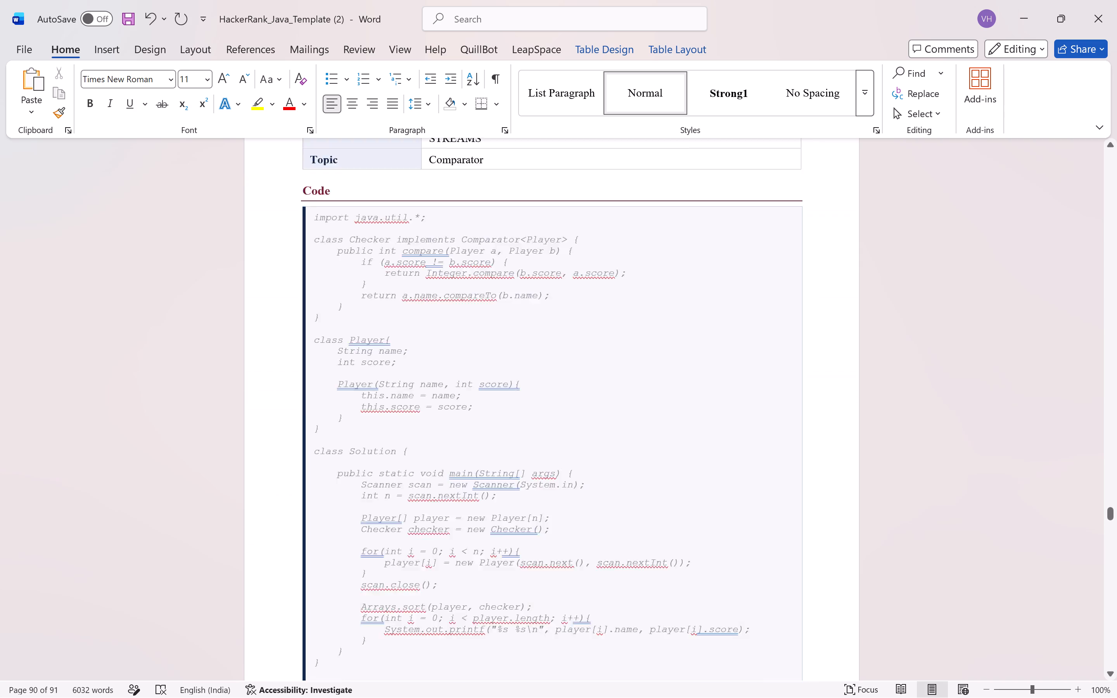
{"action": "scroll", "coordinate": [482, 448], "scroll_direction": "up", "scroll_amount": 6}
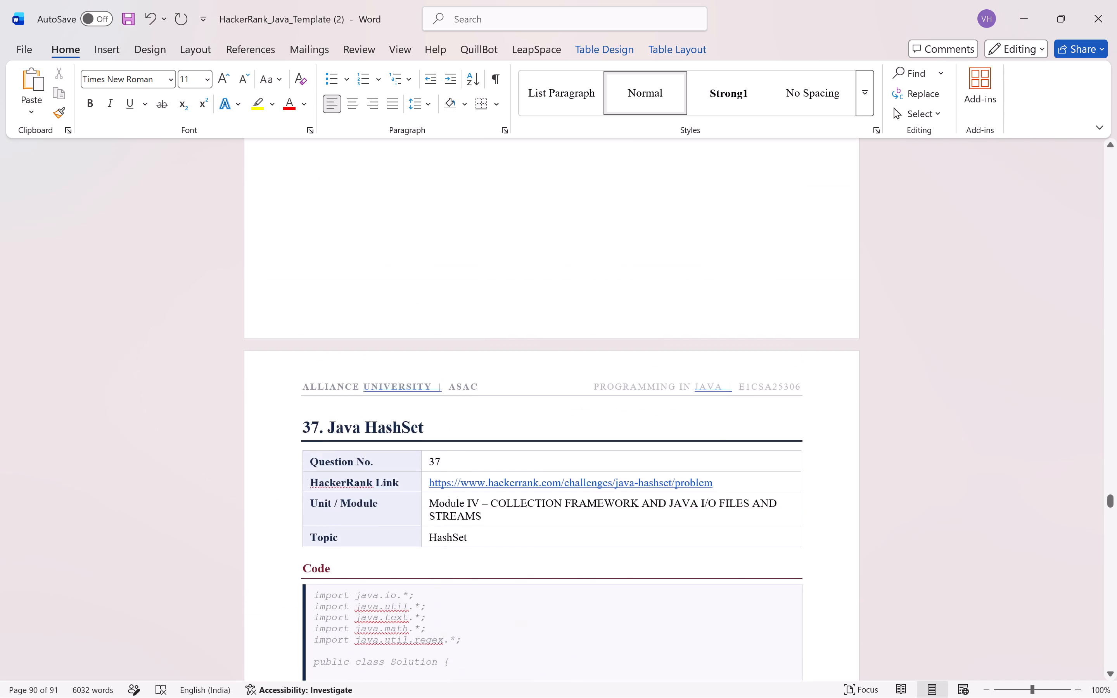
{"action": "scroll", "coordinate": [482, 448], "scroll_direction": "up", "scroll_amount": 17}
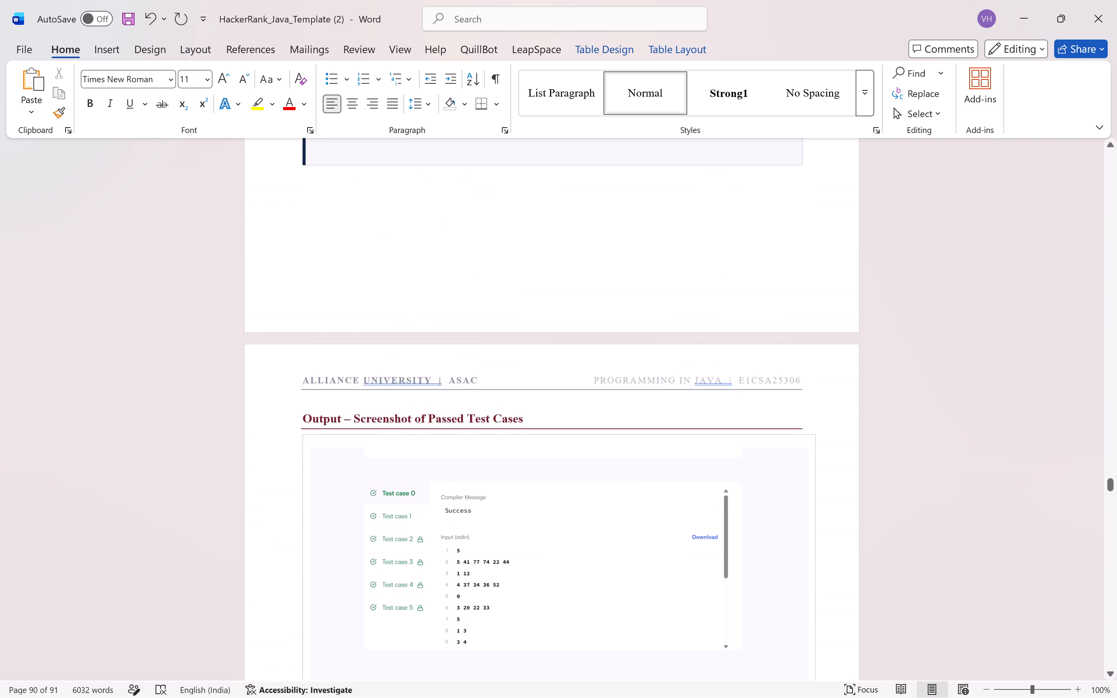
{"action": "scroll", "coordinate": [482, 448], "scroll_direction": "up", "scroll_amount": 5}
Save the HackerRank Java assignment document.
{"action": "key", "text": "ctrl+s"}
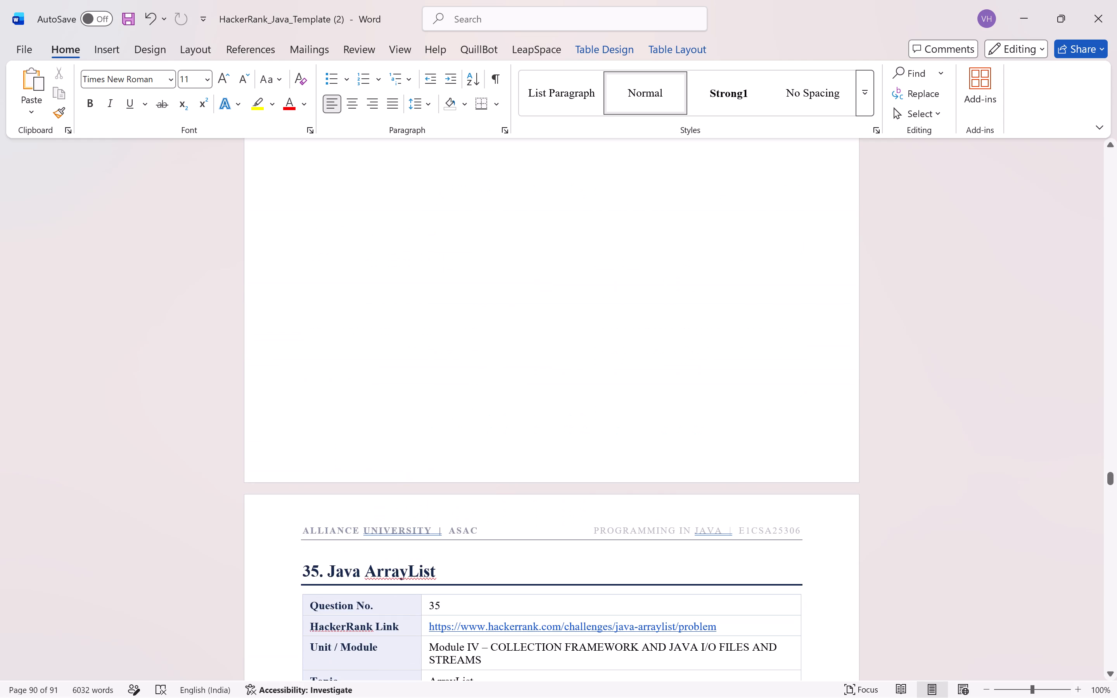
Continue reviewing the document back to question 31, Java Visitor Pattern, and examine its Code and Output sections.
{"action": "scroll", "coordinate": [482, 448], "scroll_direction": "up", "scroll_amount": 6}
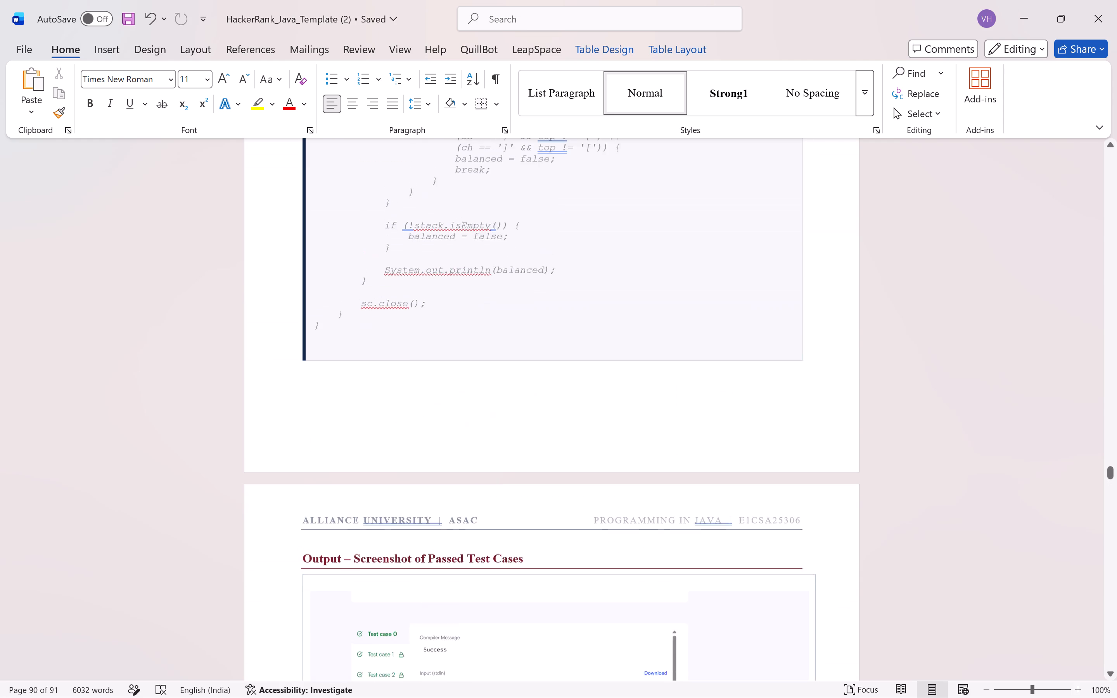
{"action": "scroll", "coordinate": [482, 448], "scroll_direction": "up", "scroll_amount": 6}
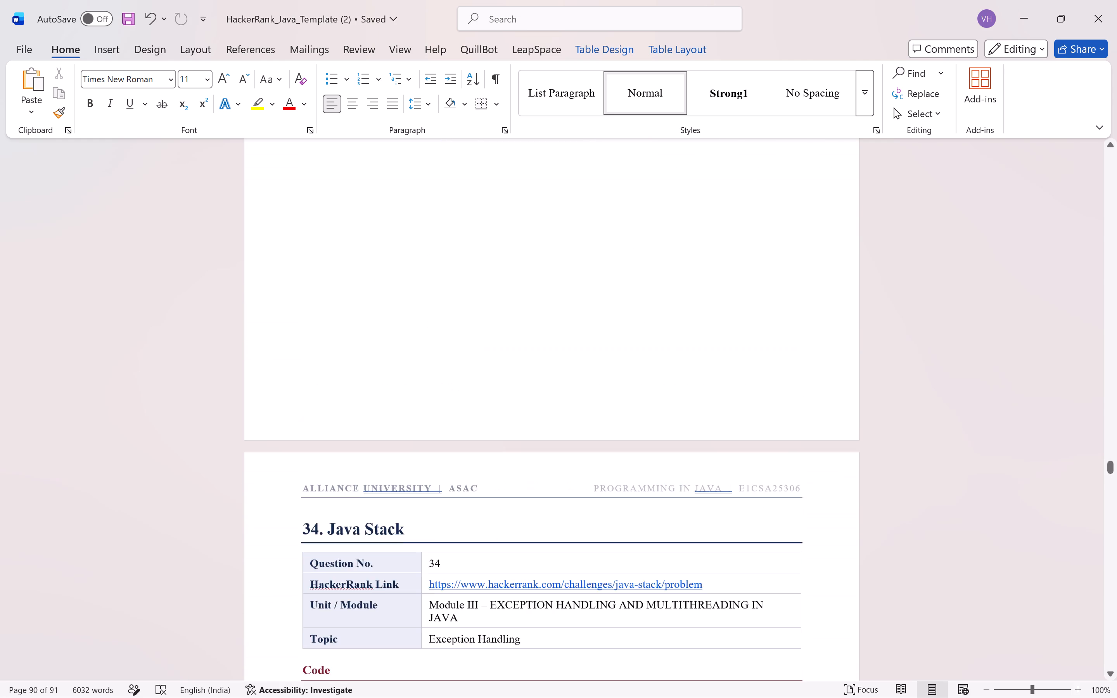
{"action": "scroll", "coordinate": [482, 448], "scroll_direction": "up", "scroll_amount": 8}
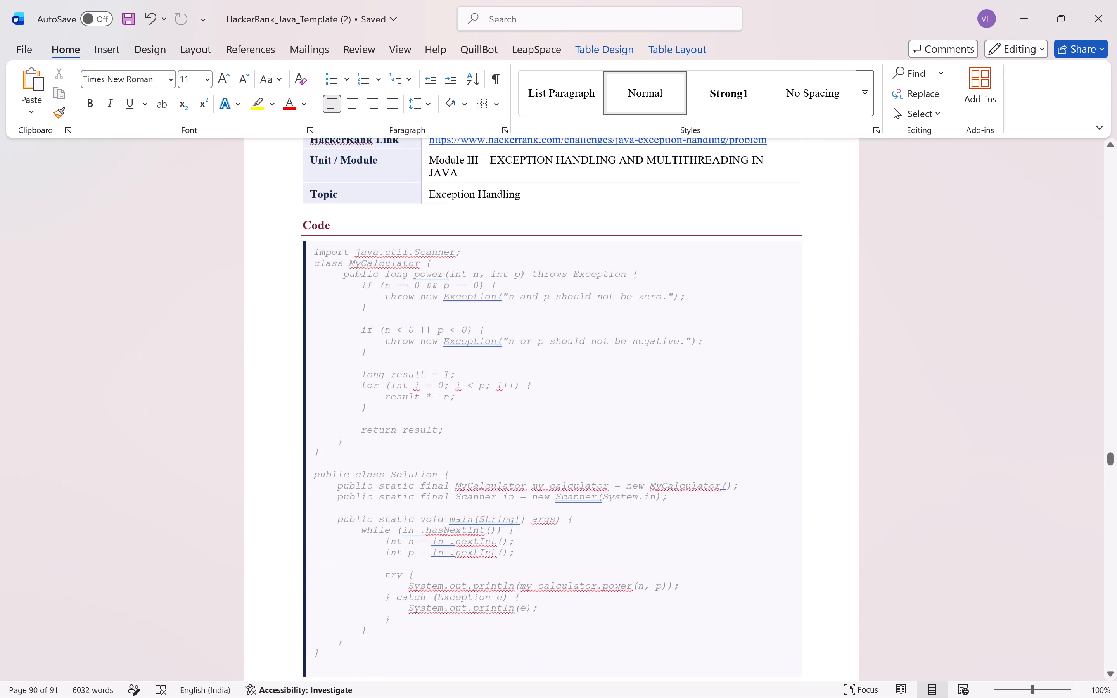
{"action": "scroll", "coordinate": [482, 448], "scroll_direction": "up", "scroll_amount": 7}
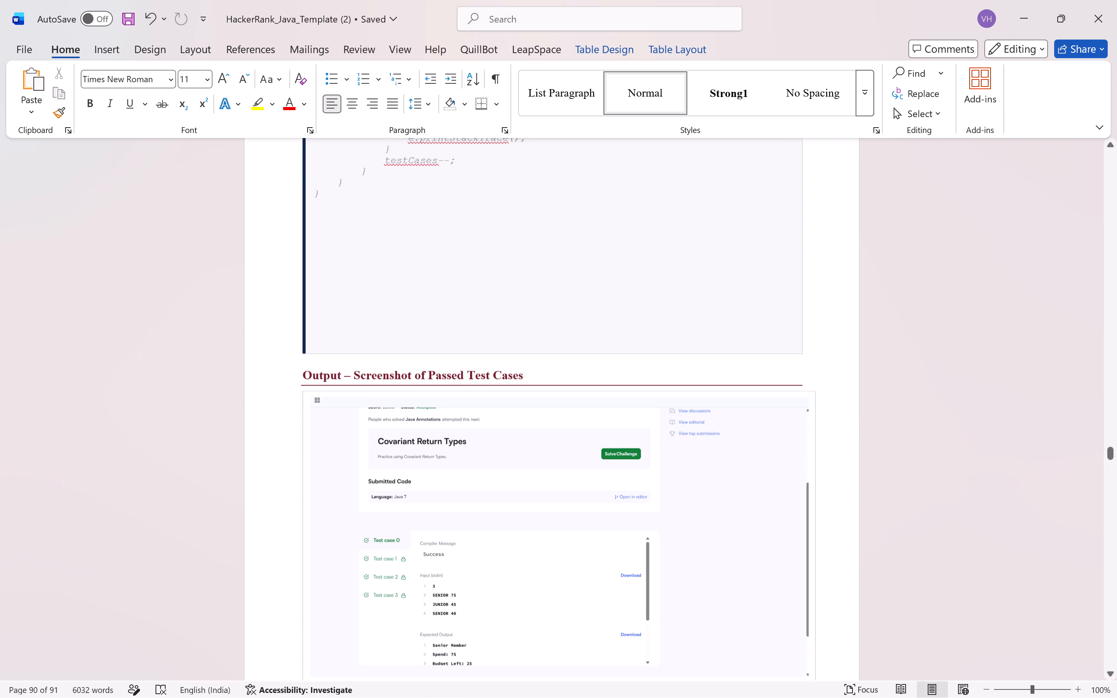
{"action": "scroll", "coordinate": [482, 448], "scroll_direction": "up", "scroll_amount": 3}
{"action": "scroll", "coordinate": [482, 448], "scroll_direction": "down", "scroll_amount": 4}
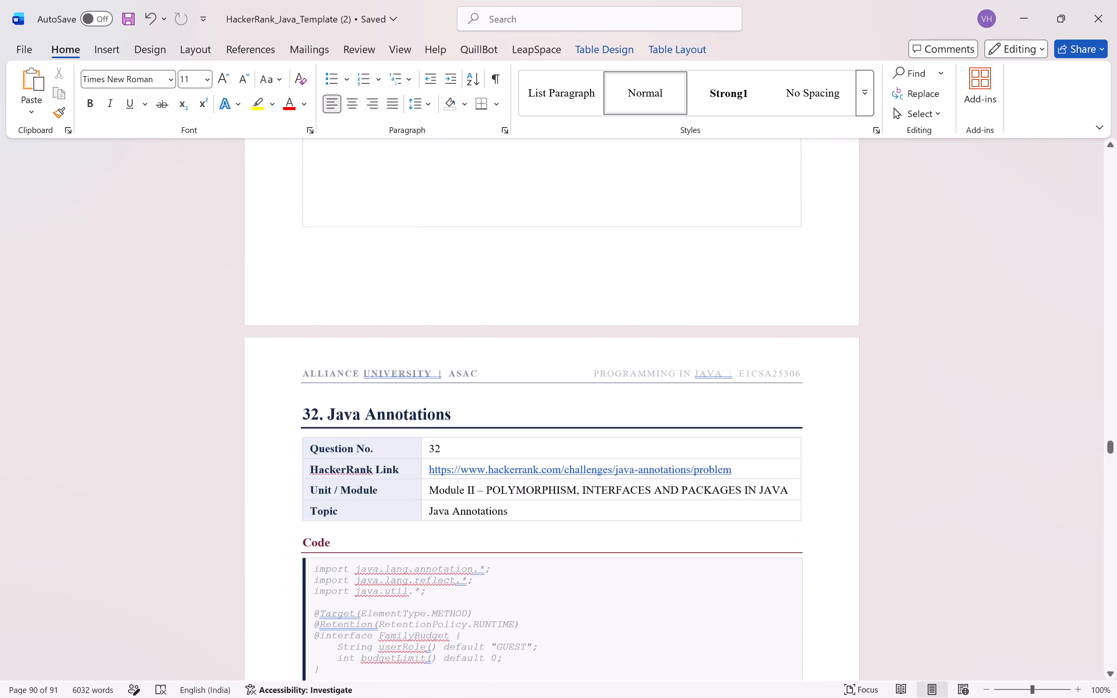
{"action": "scroll", "coordinate": [482, 448], "scroll_direction": "up", "scroll_amount": 3}
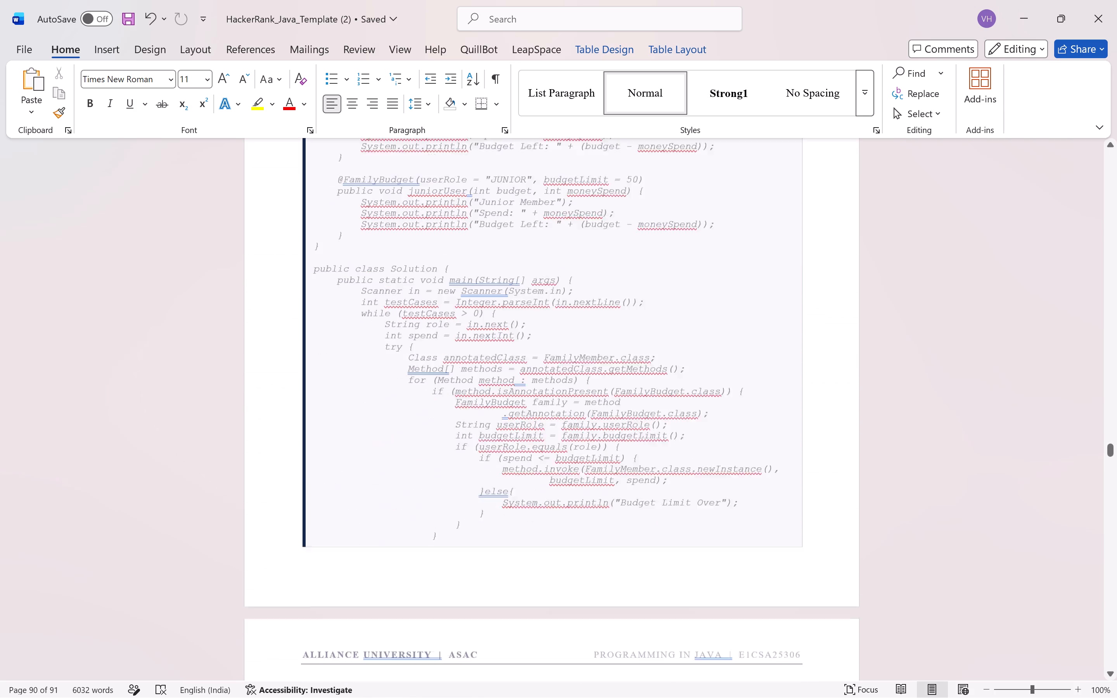
{"action": "scroll", "coordinate": [482, 448], "scroll_direction": "up", "scroll_amount": 3}
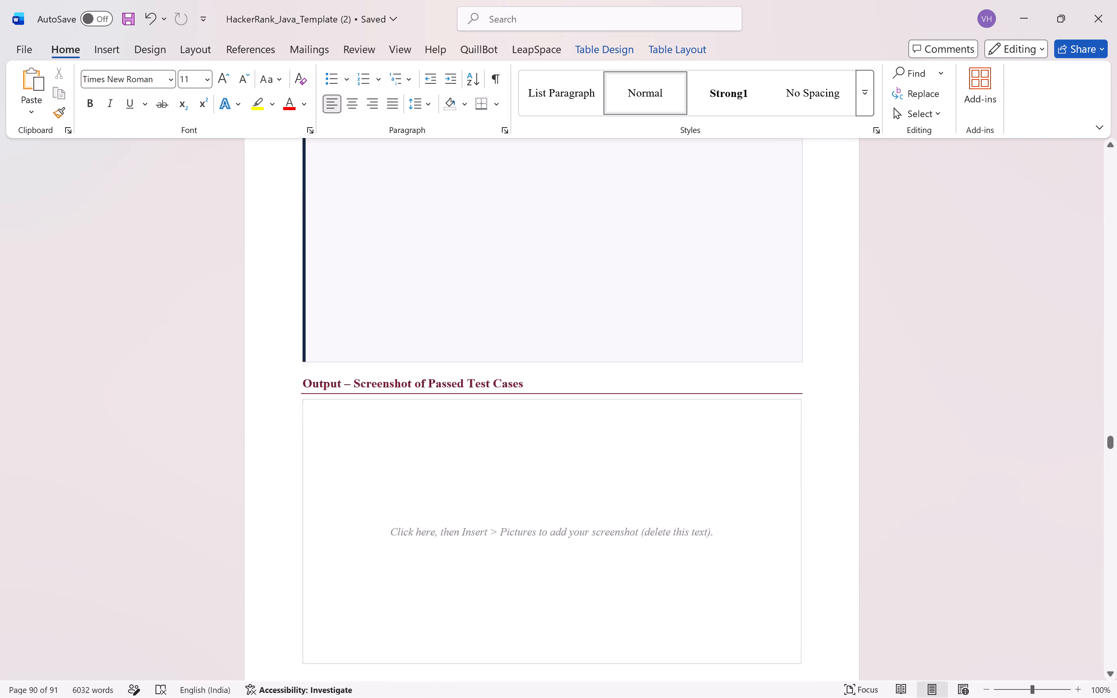
{"action": "scroll", "coordinate": [482, 448], "scroll_direction": "up", "scroll_amount": 3}
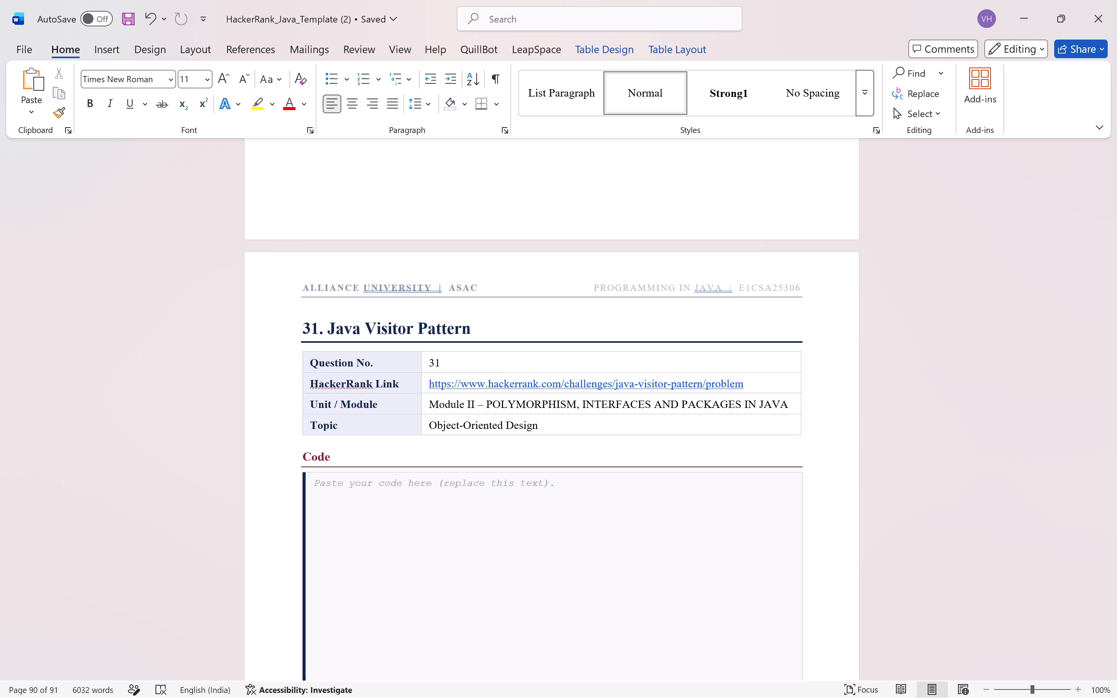
{"action": "scroll", "coordinate": [408, 496], "scroll_direction": "down", "scroll_amount": 1}
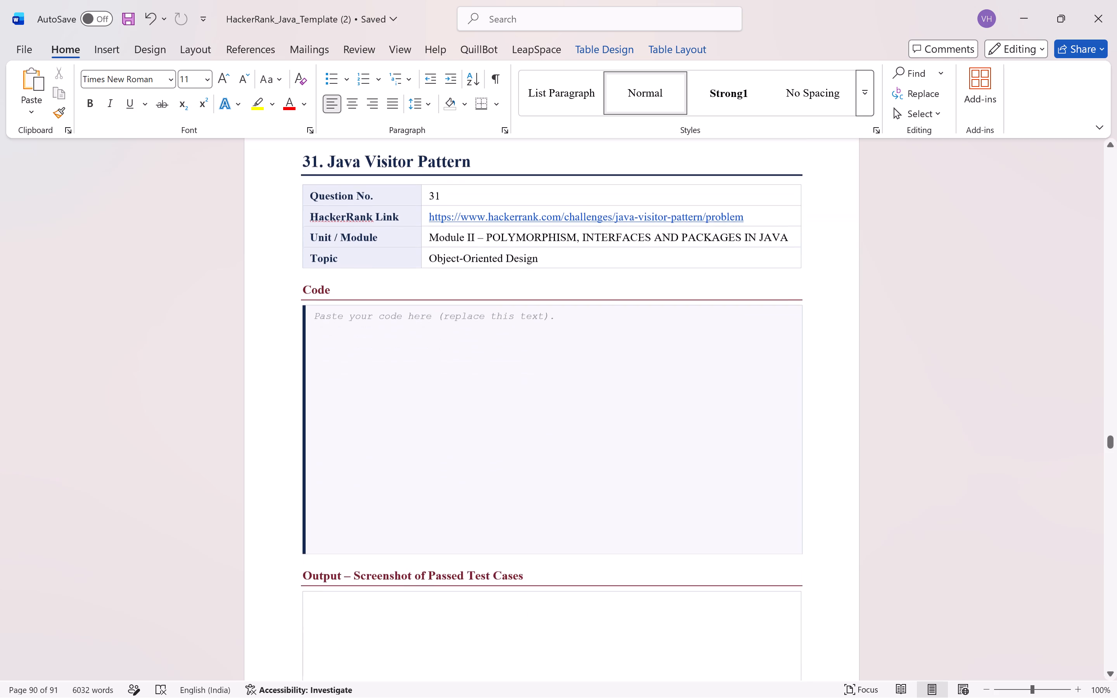
{"action": "scroll", "coordinate": [408, 496], "scroll_direction": "down", "scroll_amount": 1}
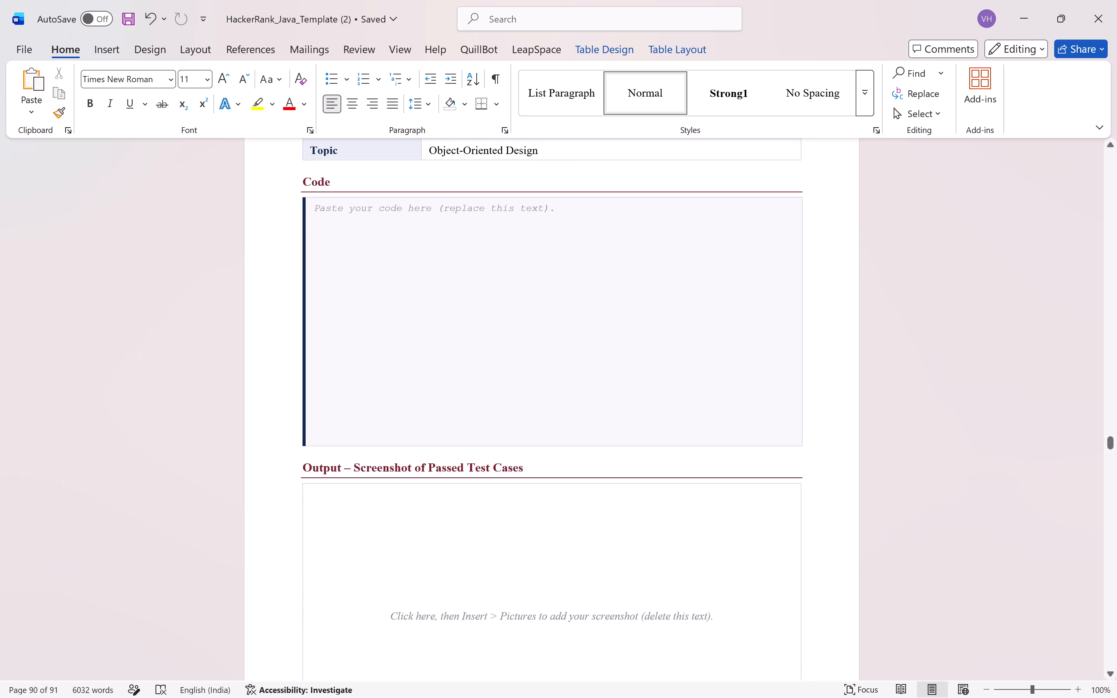
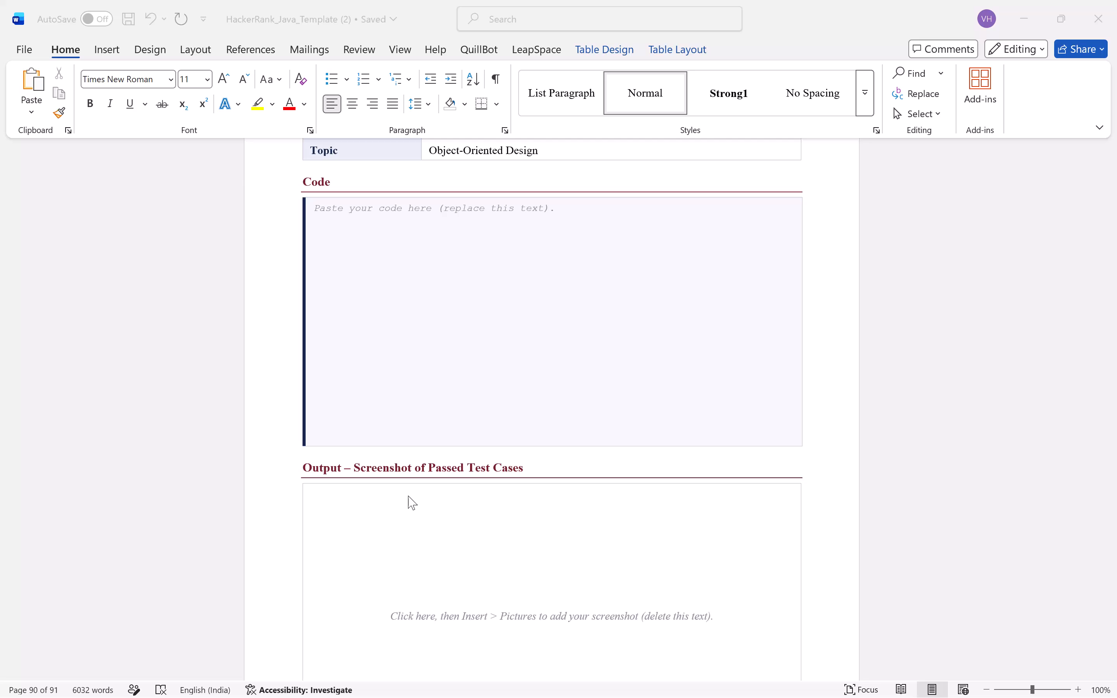
Save the HackerRank Java assignment document after checking the start of question 31, Java Visitor Pattern.
{"action": "scroll", "coordinate": [446, 276], "scroll_direction": "up", "scroll_amount": 1}
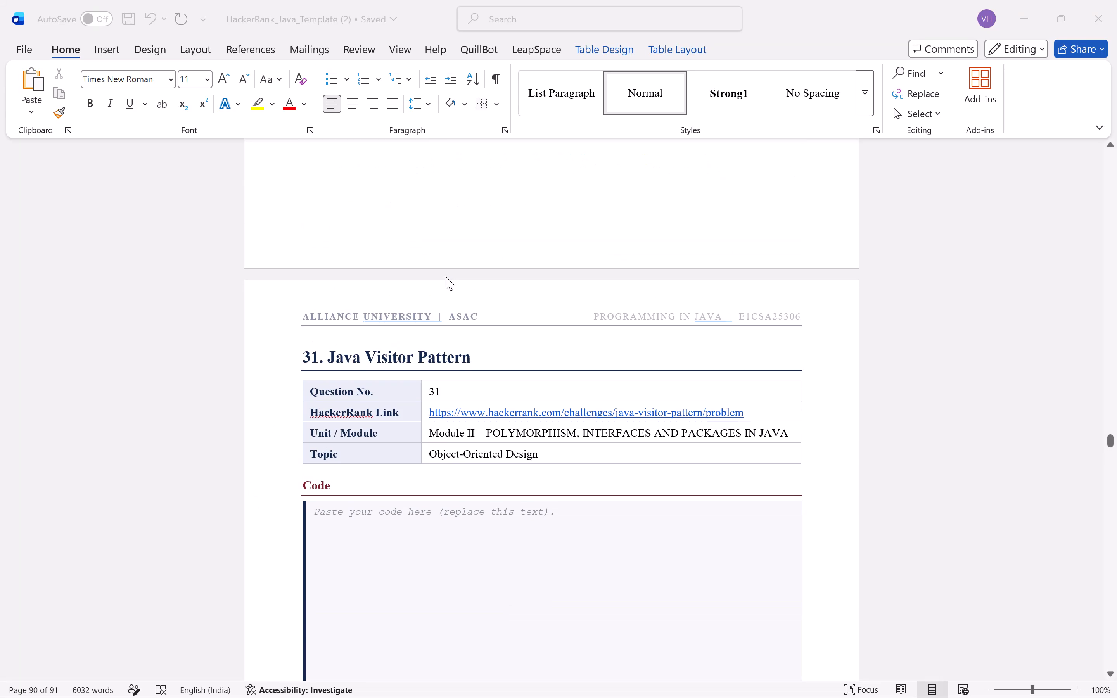
{"action": "scroll", "coordinate": [446, 276], "scroll_direction": "up", "scroll_amount": 1}
{"action": "key", "text": "ctrl+s"}
{"action": "key", "text": "ctrl+s"}
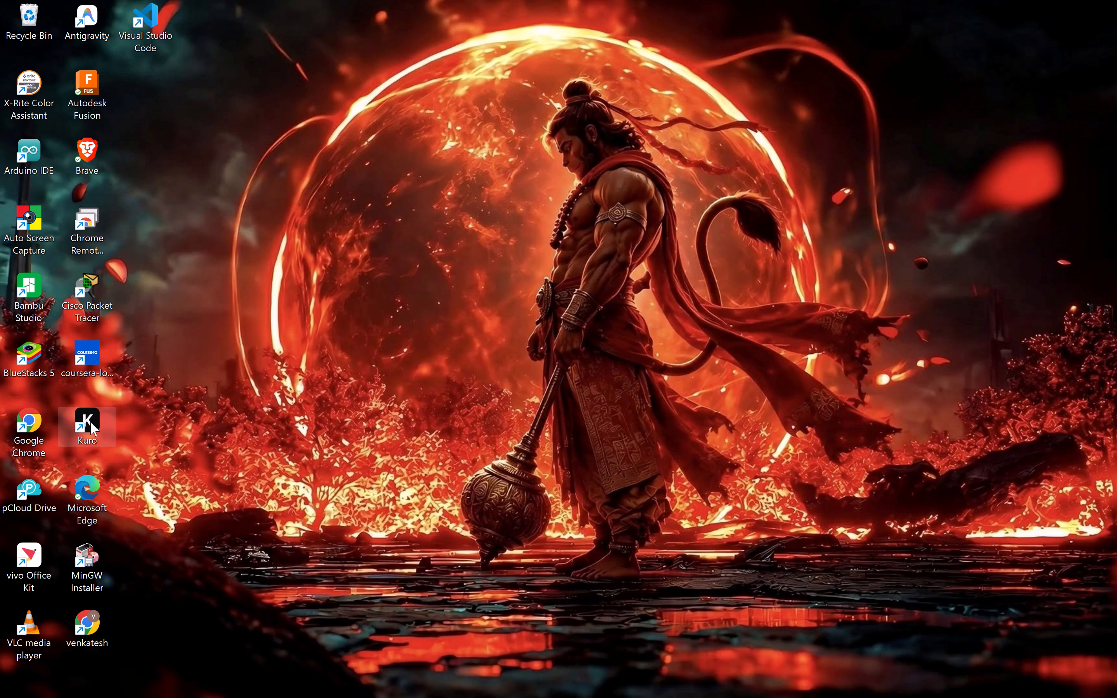
Launch the Kuro application from the desktop.
{"action": "double_click", "coordinate": [92, 422]}
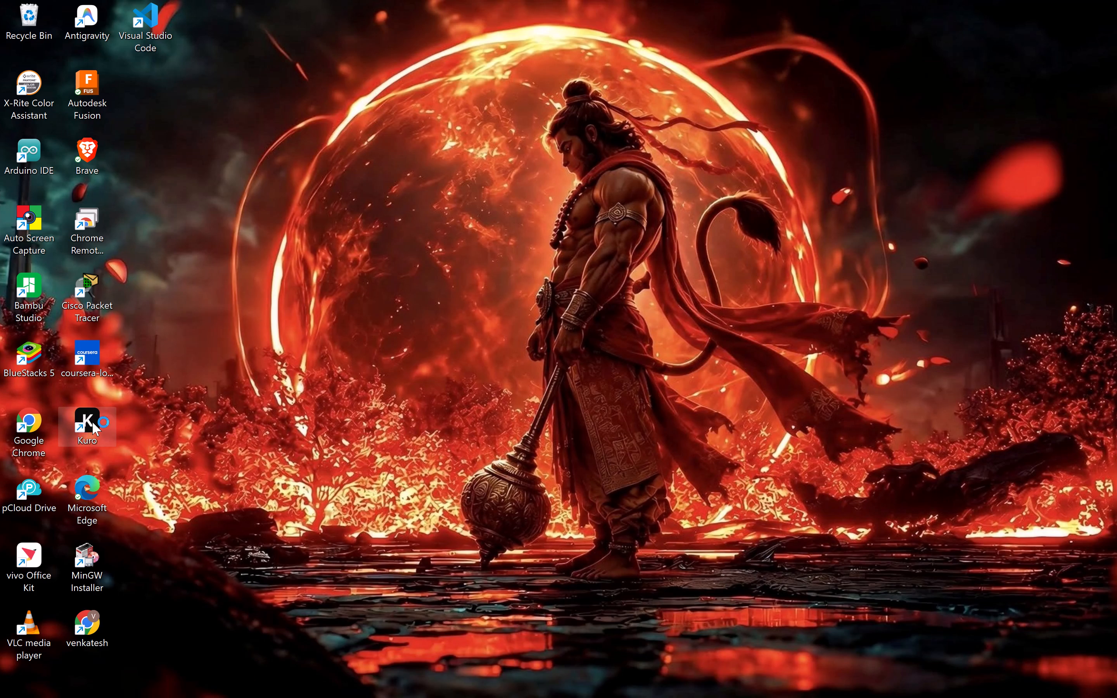
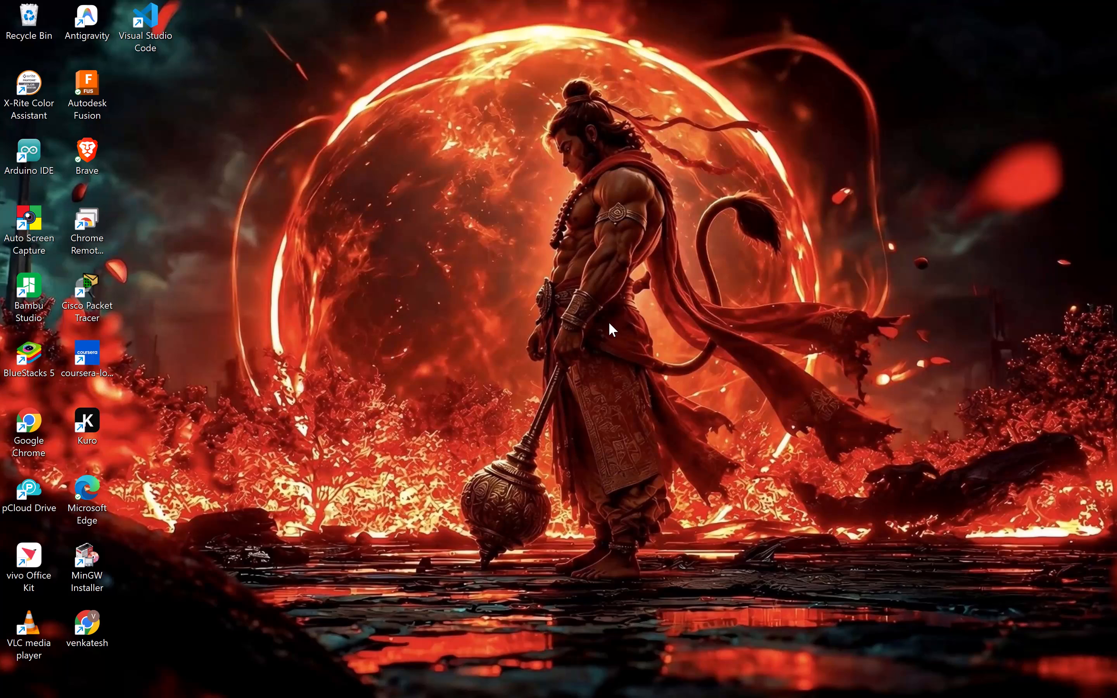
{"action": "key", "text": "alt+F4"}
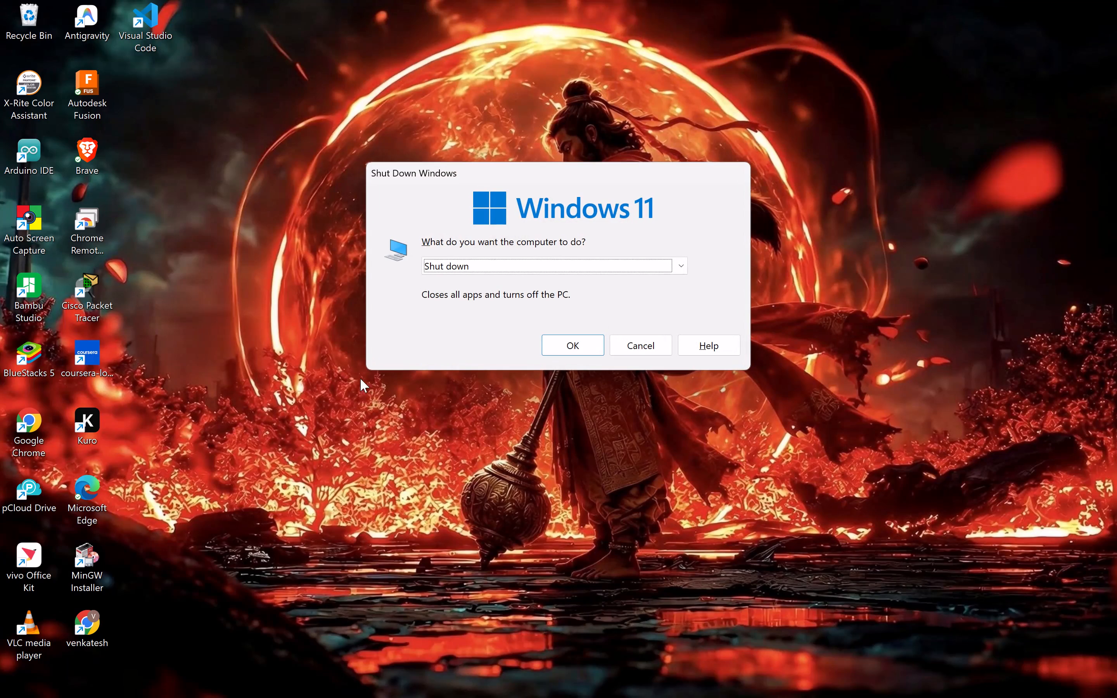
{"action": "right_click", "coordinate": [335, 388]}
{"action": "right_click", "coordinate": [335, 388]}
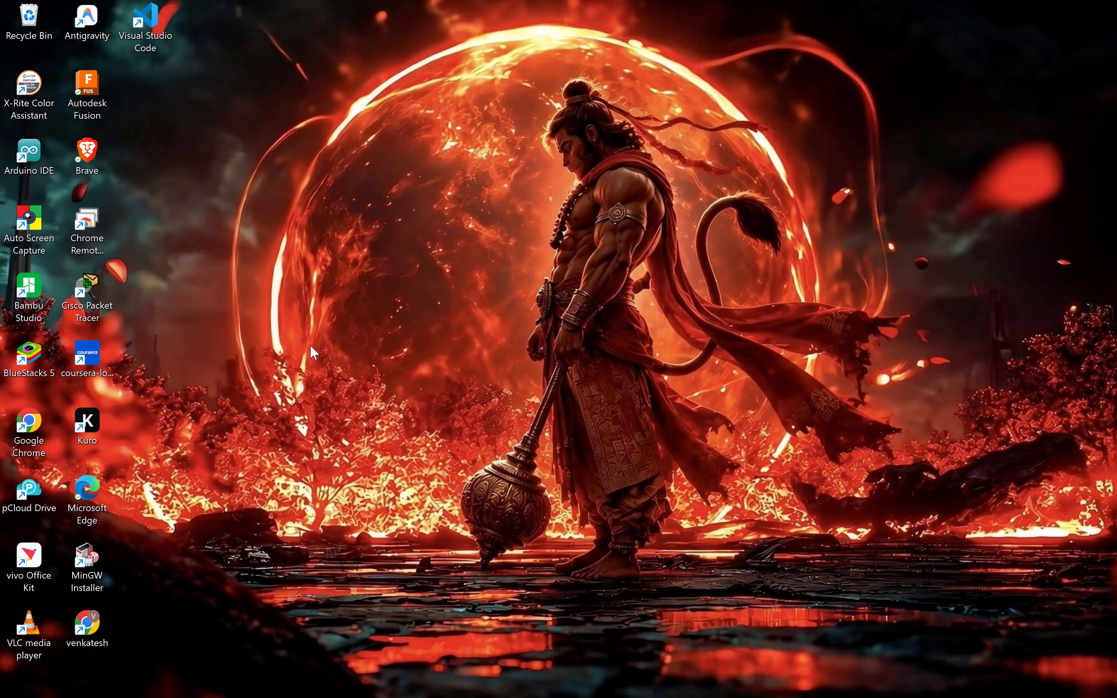
Refresh the Windows desktop twice.
{"action": "right_click", "coordinate": [310, 346]}
{"action": "left_click_drag", "start_coordinate": [359, 414], "coordinate": [351, 354]}
{"action": "right_click", "coordinate": [351, 354]}
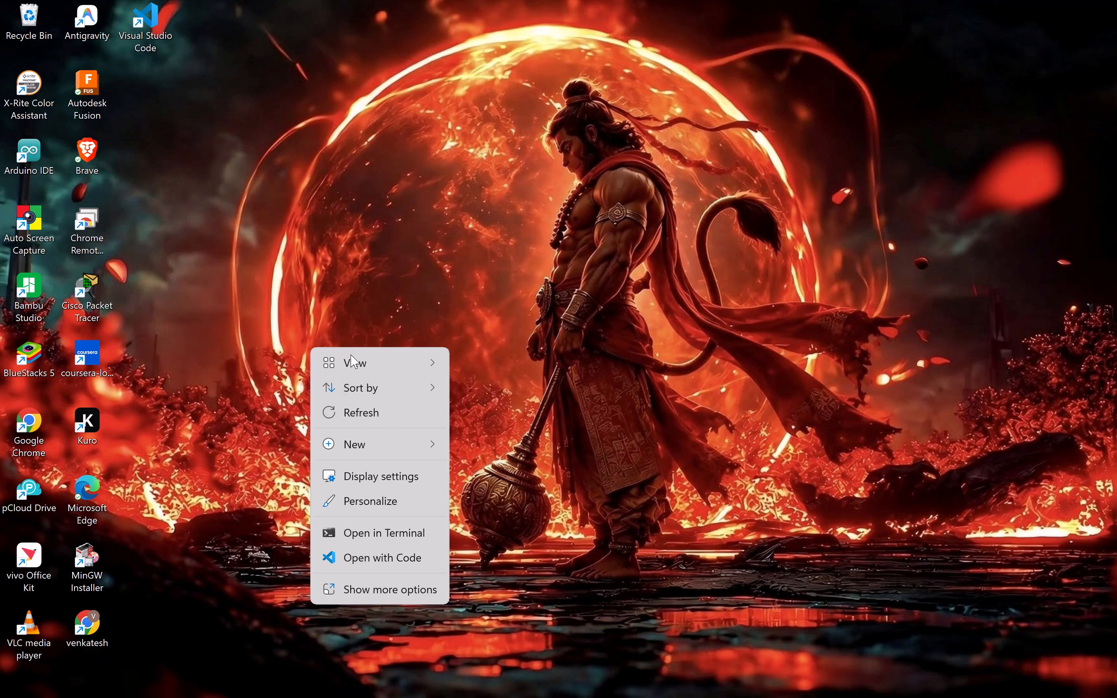
{"action": "left_click", "coordinate": [338, 301]}
{"action": "right_click", "coordinate": [338, 301]}
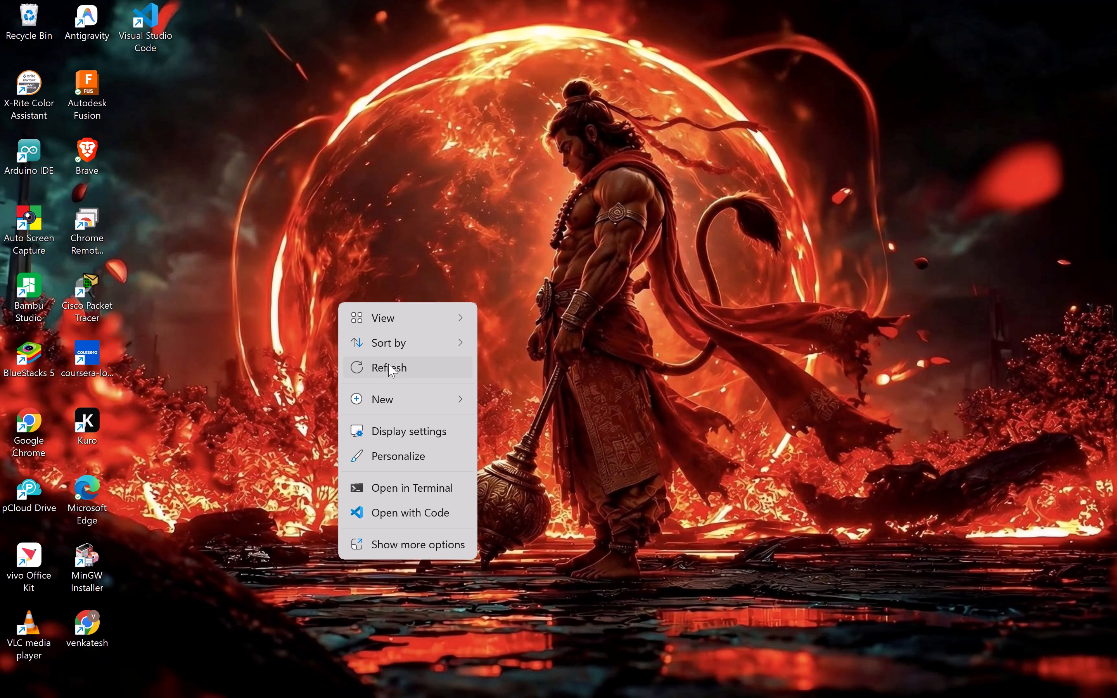
{"action": "left_click", "coordinate": [388, 364]}
{"action": "right_click", "coordinate": [388, 364]}
{"action": "left_click_drag", "start_coordinate": [431, 432], "coordinate": [1116, 697]}
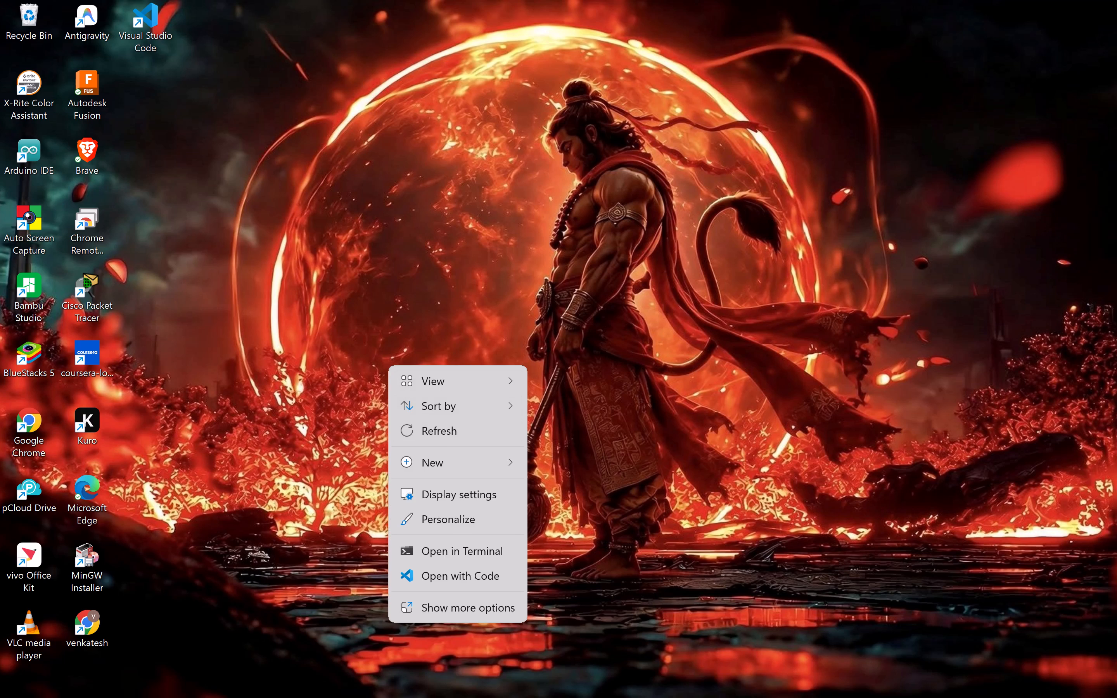
{"action": "left_click", "coordinate": [474, 432]}
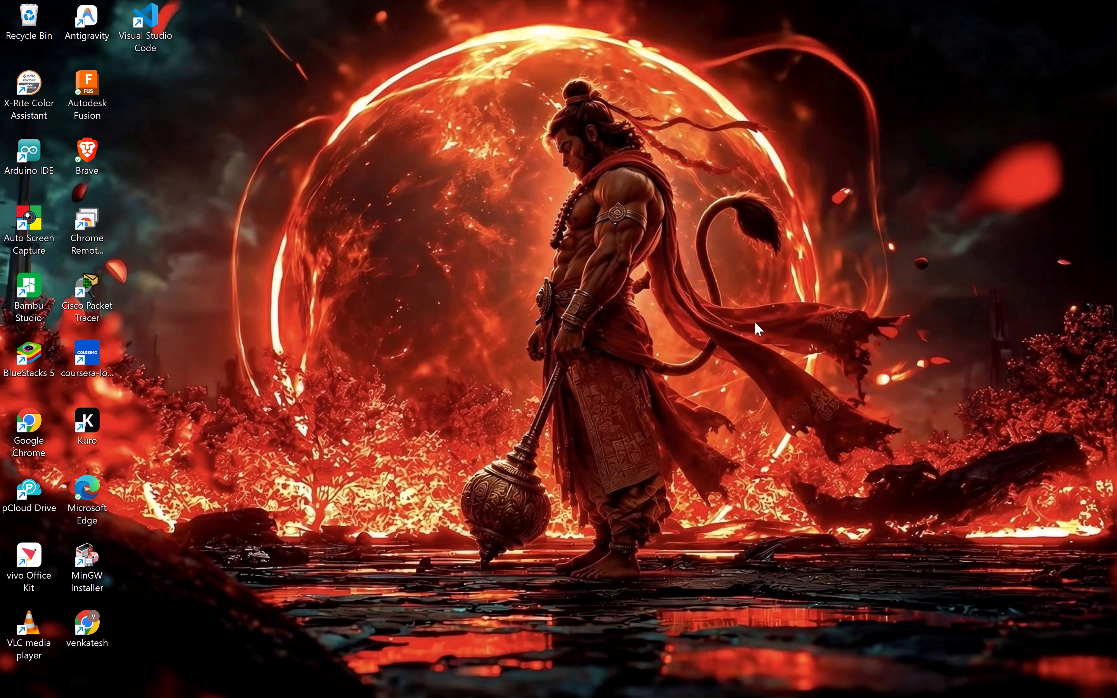
Open the Shut Down Windows dialog from the desktop.
{"action": "key", "text": "alt+F4"}
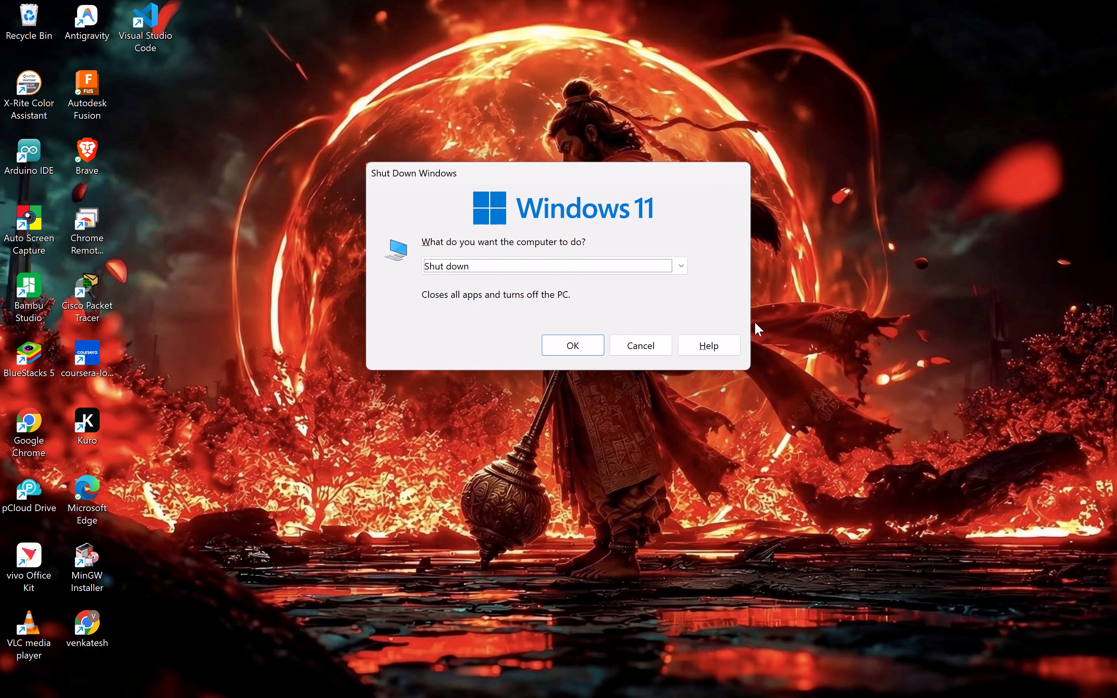